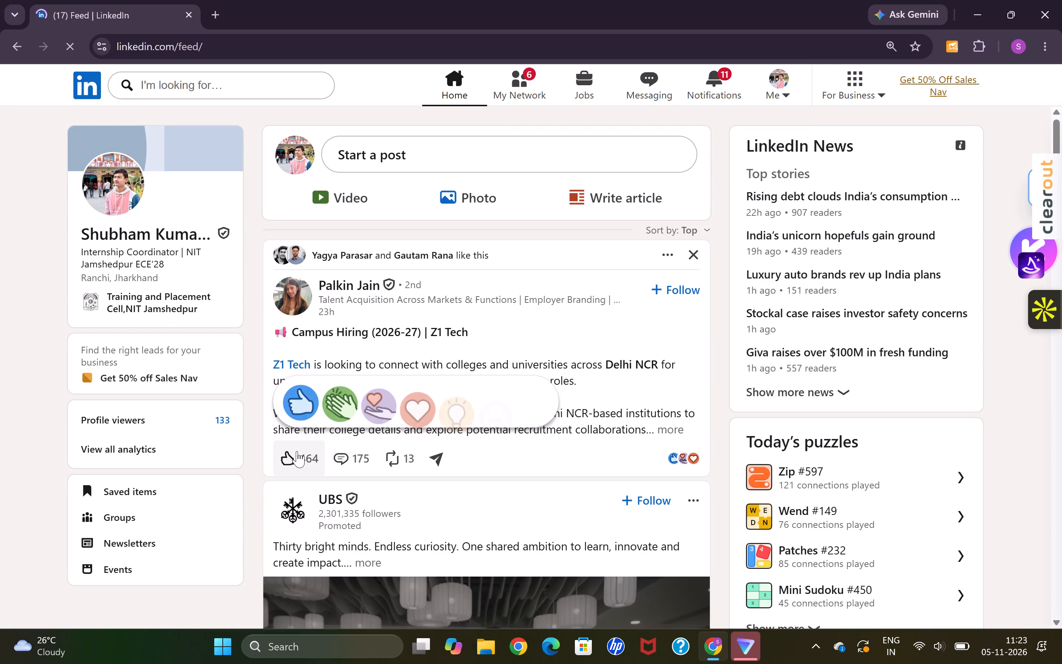
Like the Campus Hiring (2026-27) post about Z1 Tech in the LinkedIn feed.
left_click(288, 455)
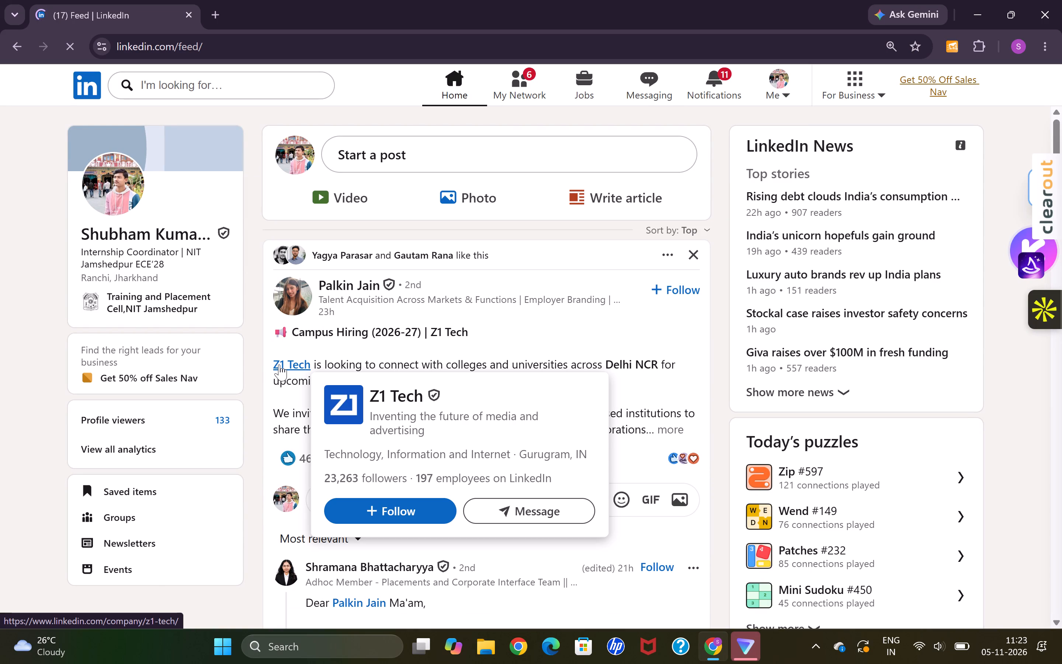
Open the Z1 Tech company page from the campus hiring post in a separate browser tab.
right_click(279, 364)
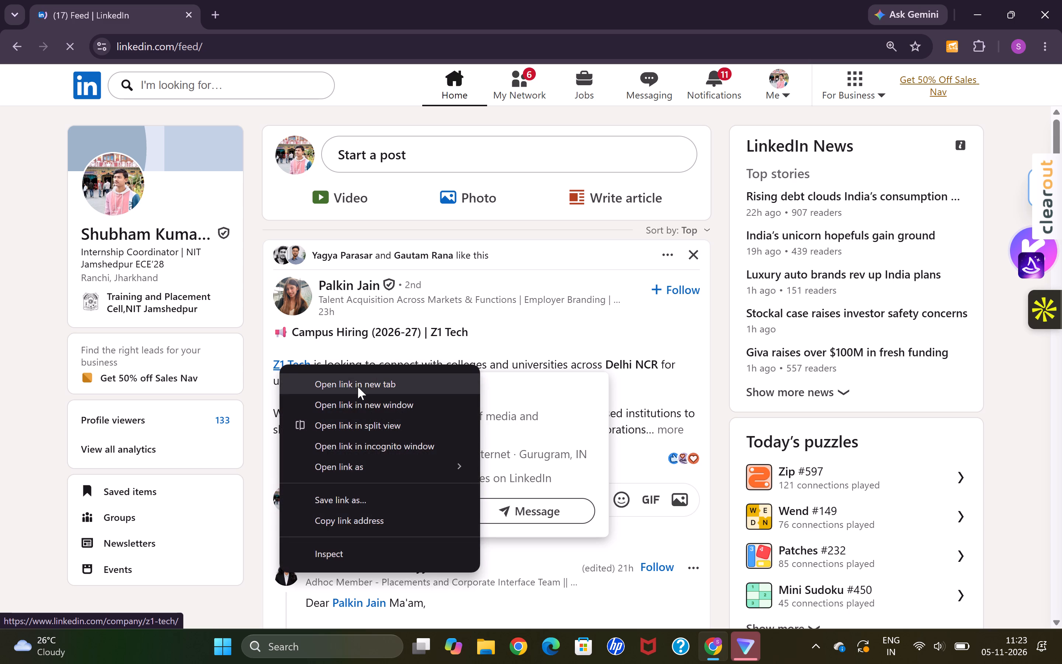
left_click(358, 387)
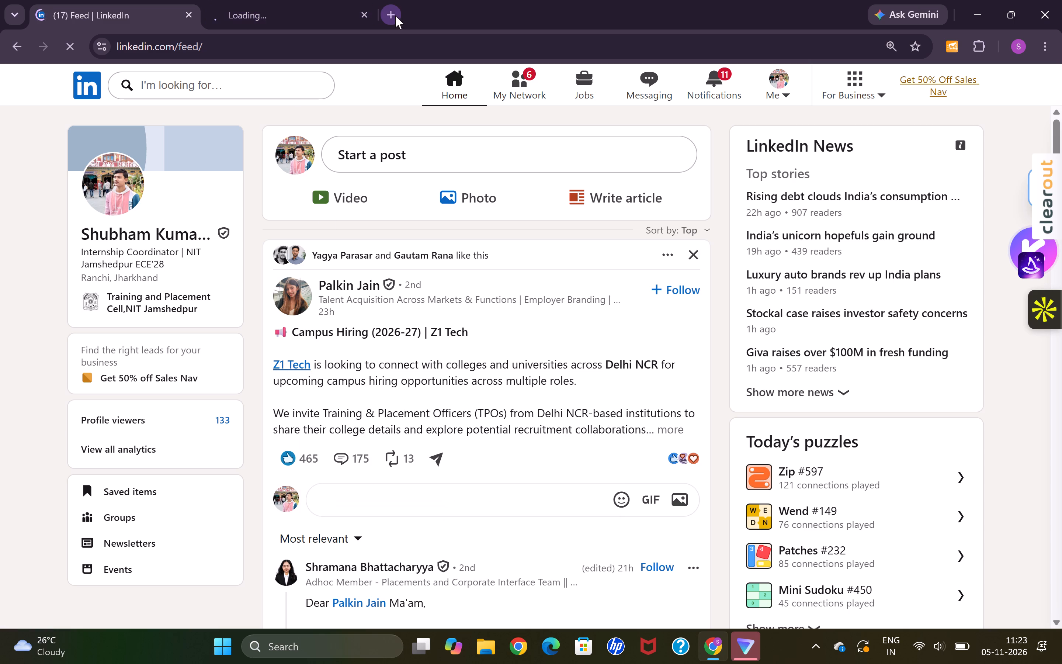
Open a new blank browser tab alongside the LinkedIn pages.
left_click(392, 15)
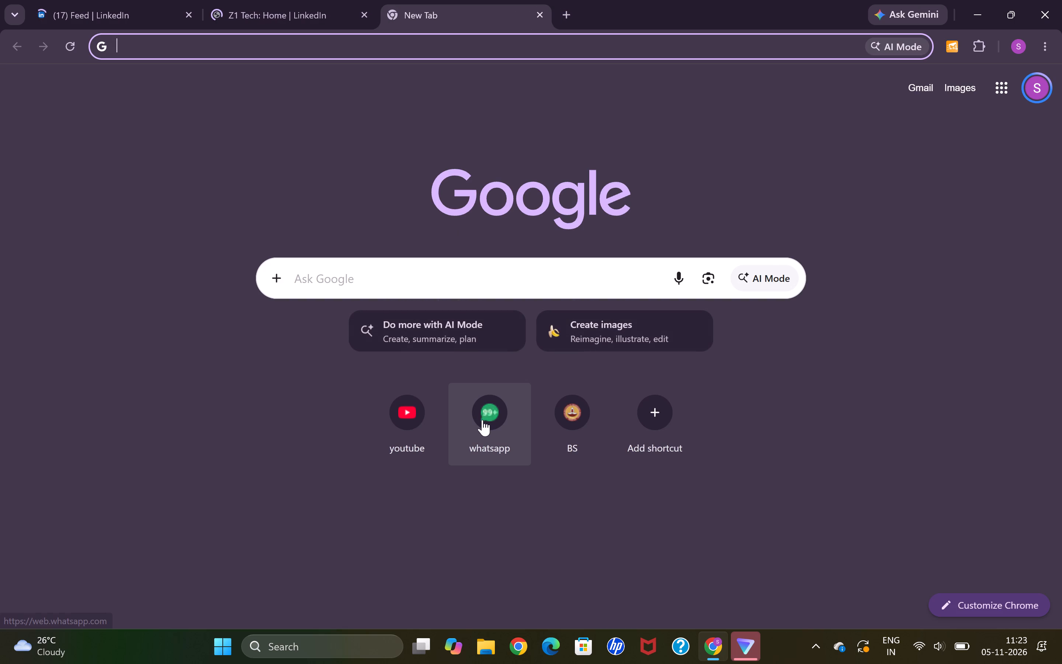
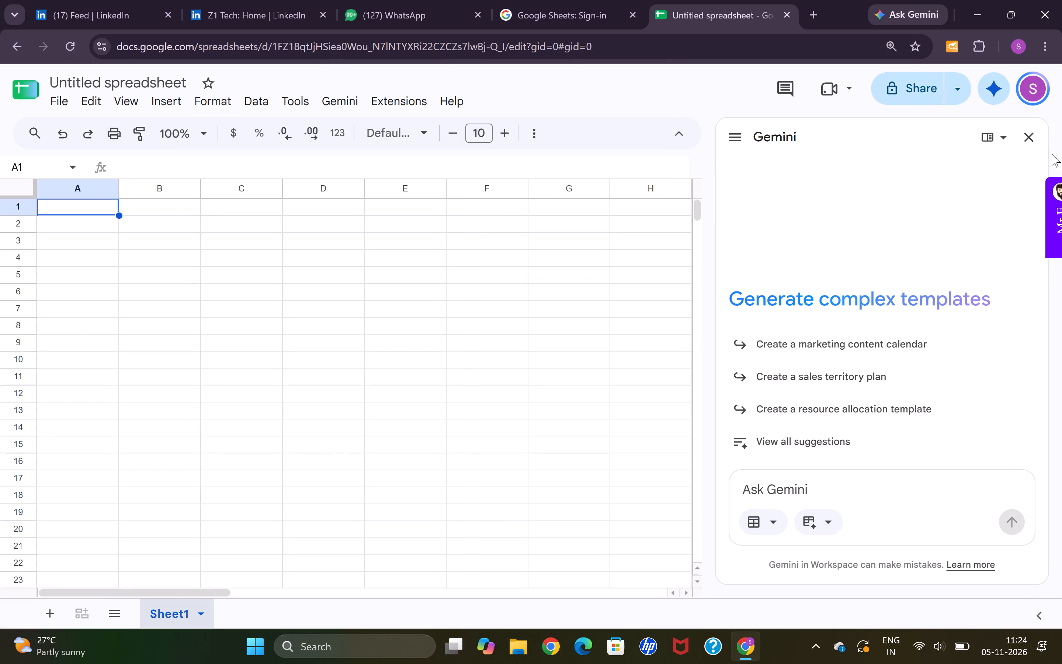
Close the Gemini side pane and open the Intership_DBcurrent spreadsheet from the recent Drive files.
left_click(1027, 136)
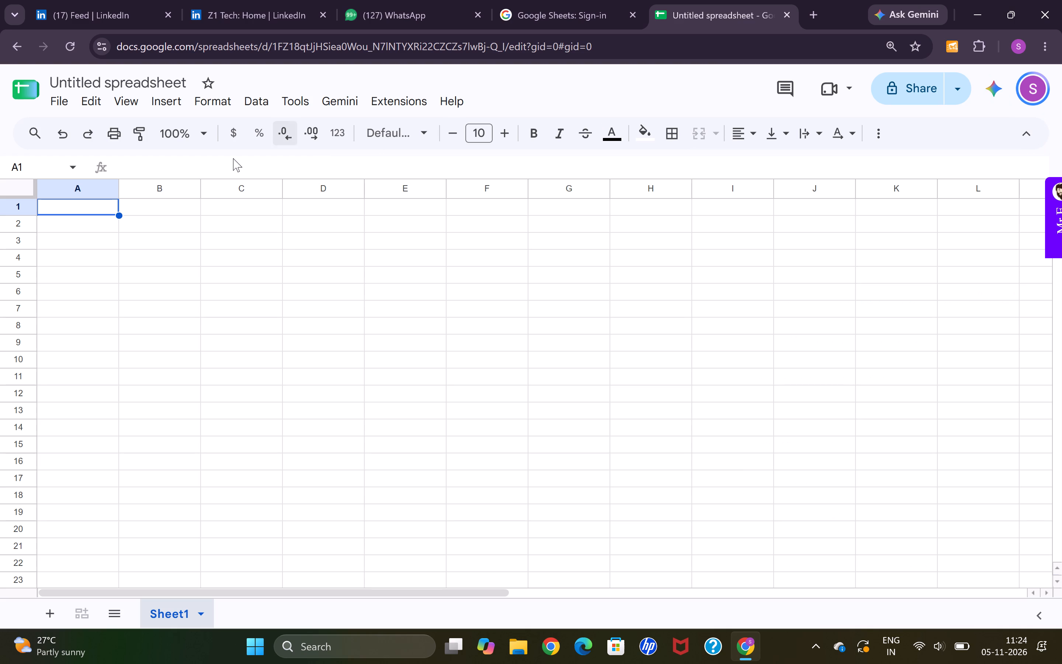
left_click(59, 105)
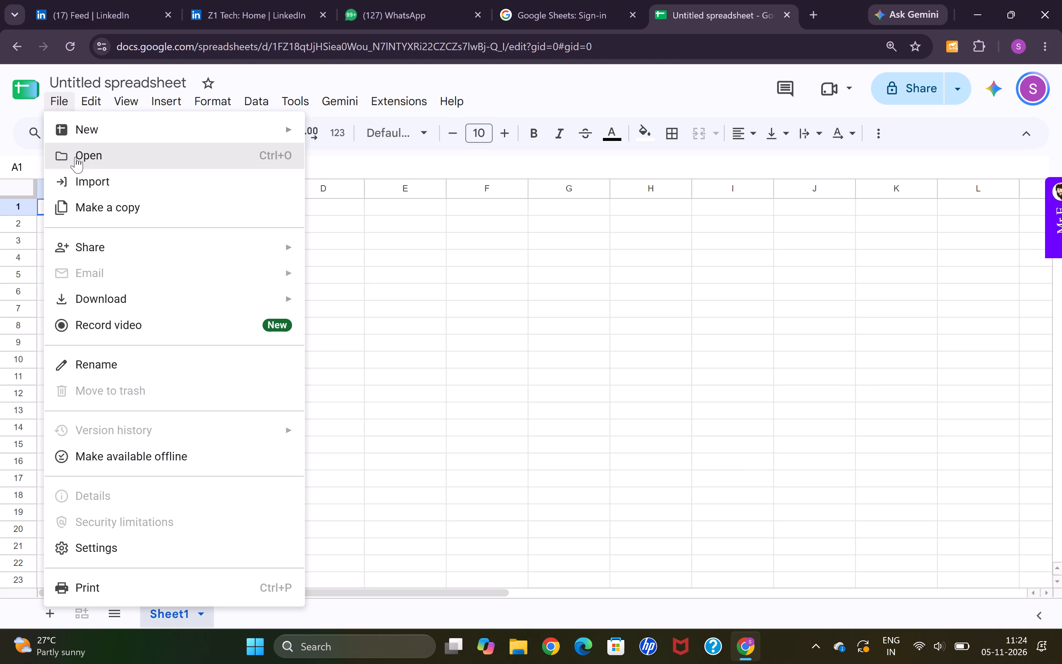
left_click(76, 159)
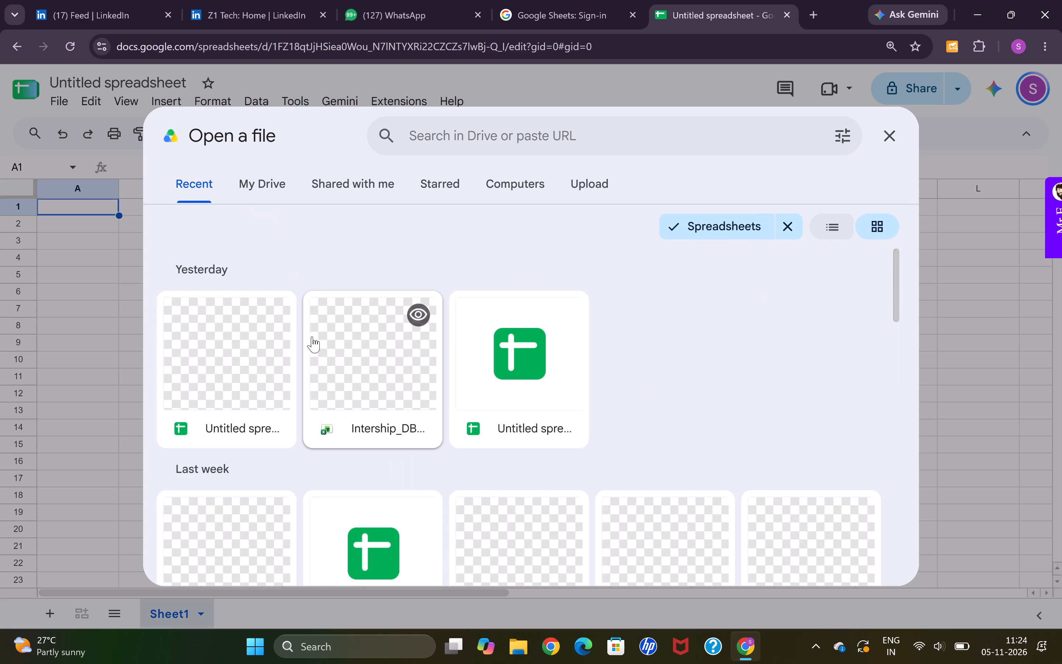
double_click(362, 363)
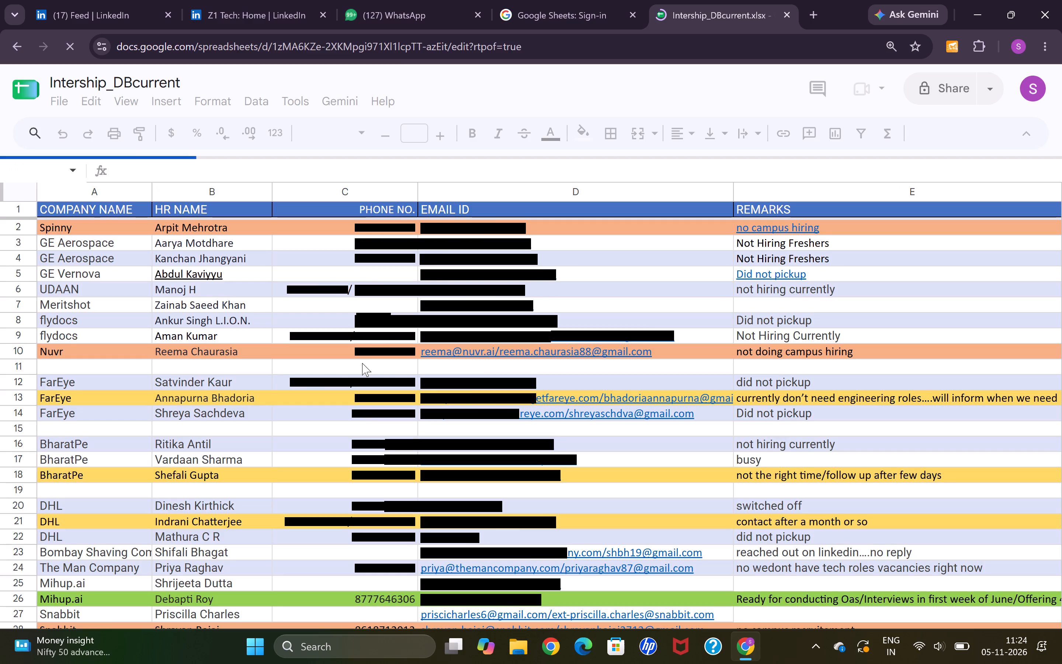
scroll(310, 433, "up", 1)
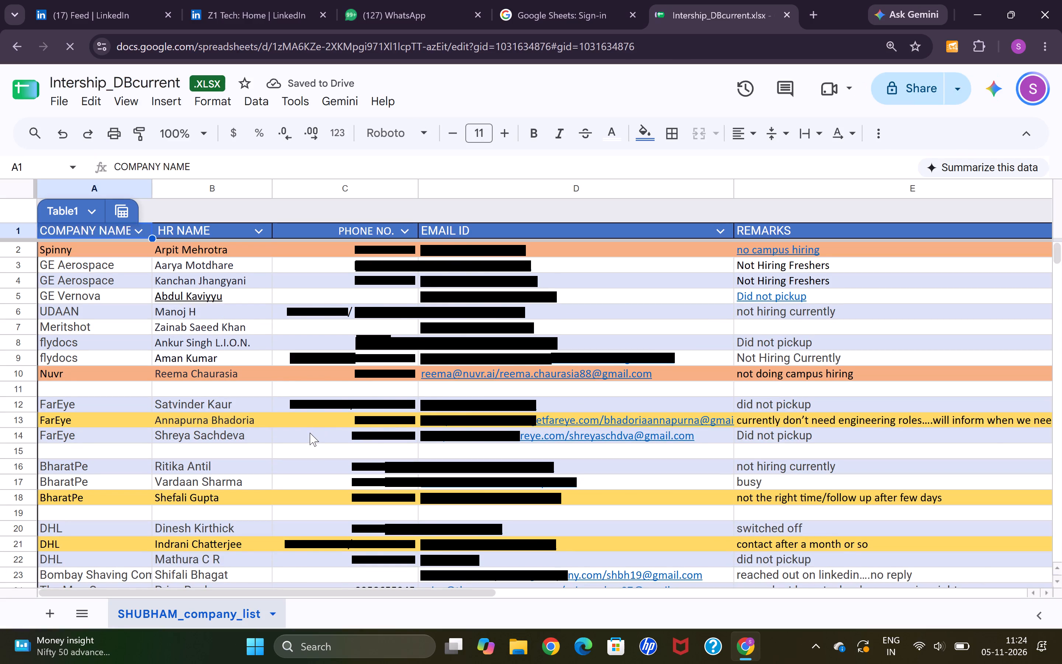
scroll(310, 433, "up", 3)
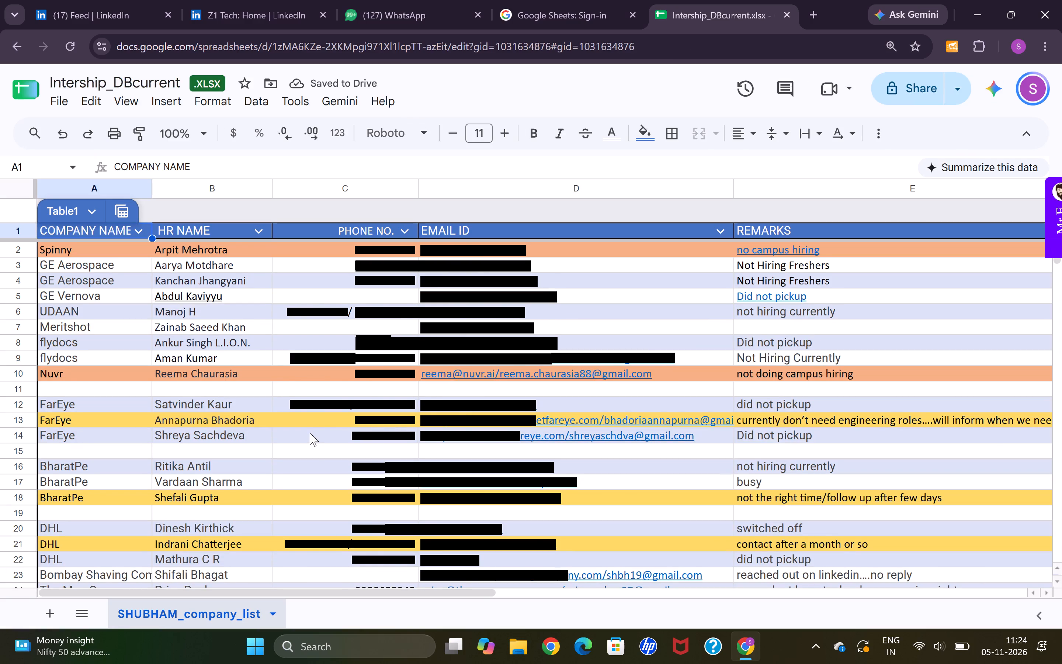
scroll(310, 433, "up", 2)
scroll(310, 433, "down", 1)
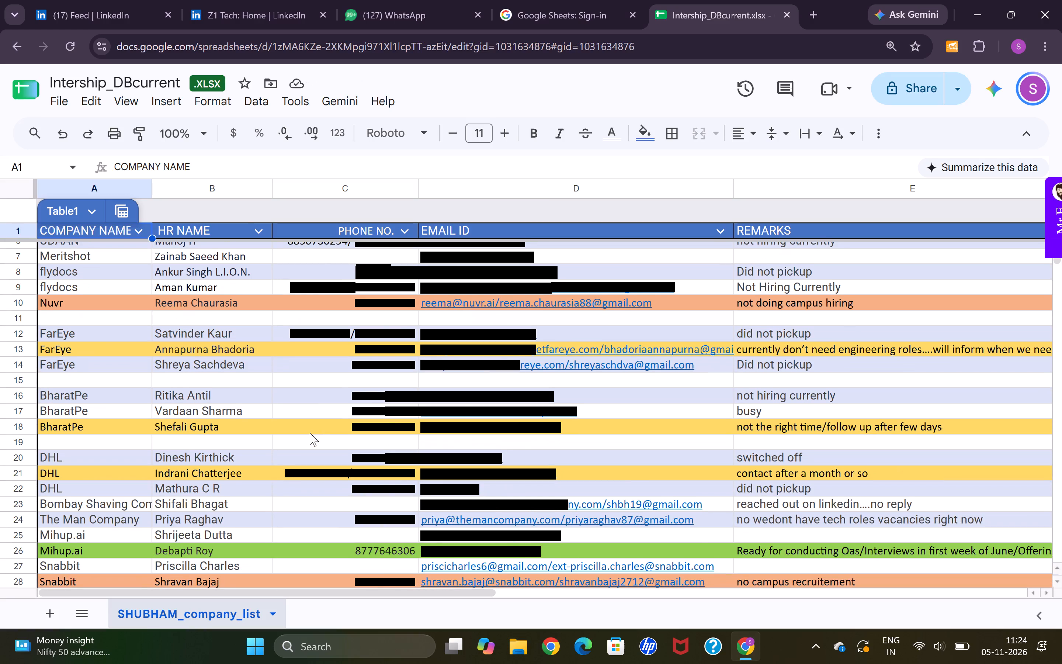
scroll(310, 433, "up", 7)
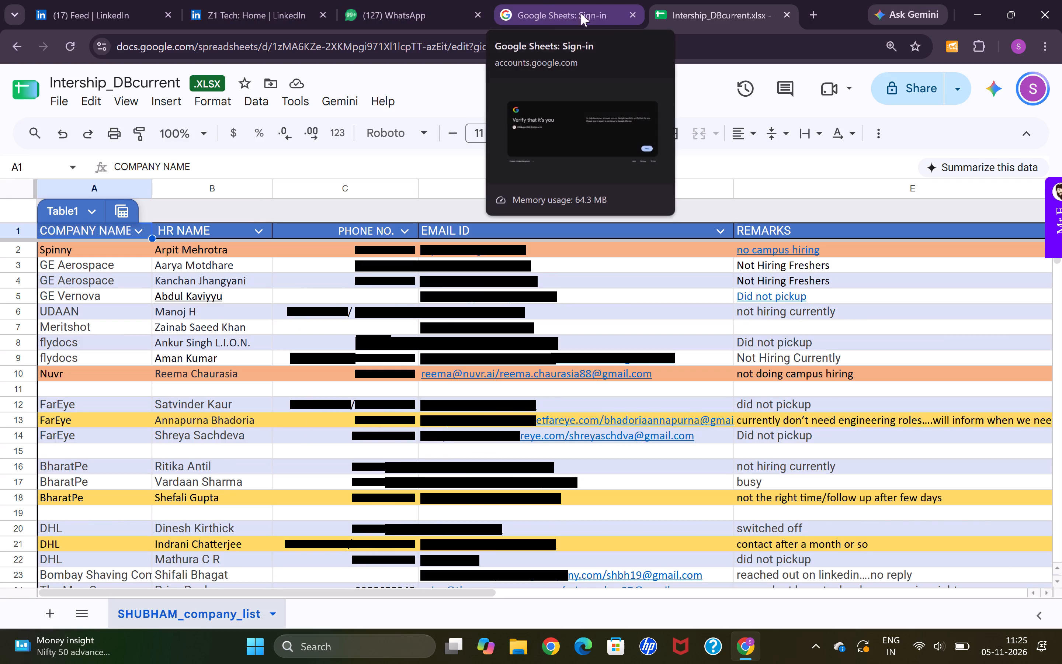
Detach the Intership_DBcurrent spreadsheet tab into its own separate browser window and maximize that window.
left_click_drag(743, 6, 747, 44)
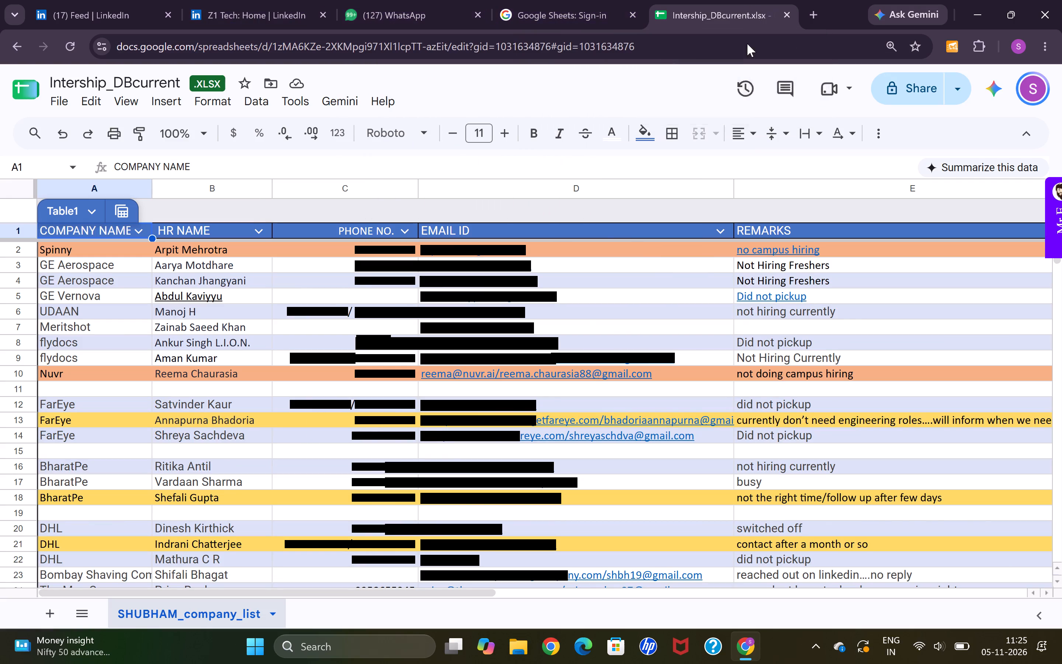
left_click_drag(747, 44, 756, 102)
left_click(1023, 108)
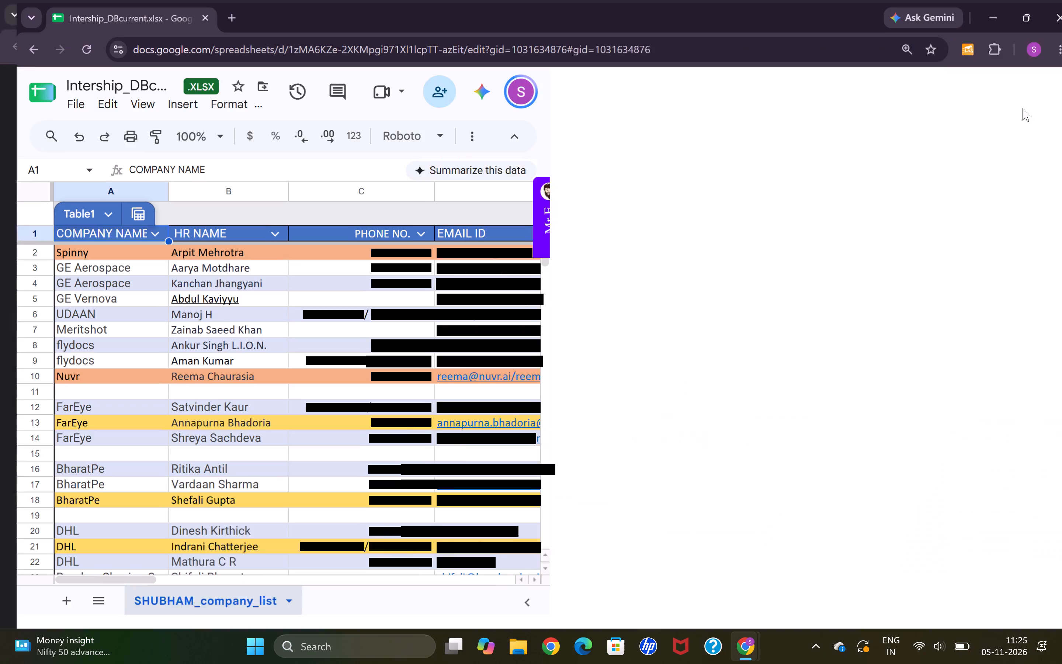
Look through the SHUBHAM_company_list sheet down to its last entries and back up, checking companies, HR contacts and remarks.
scroll(800, 375, "down", 18)
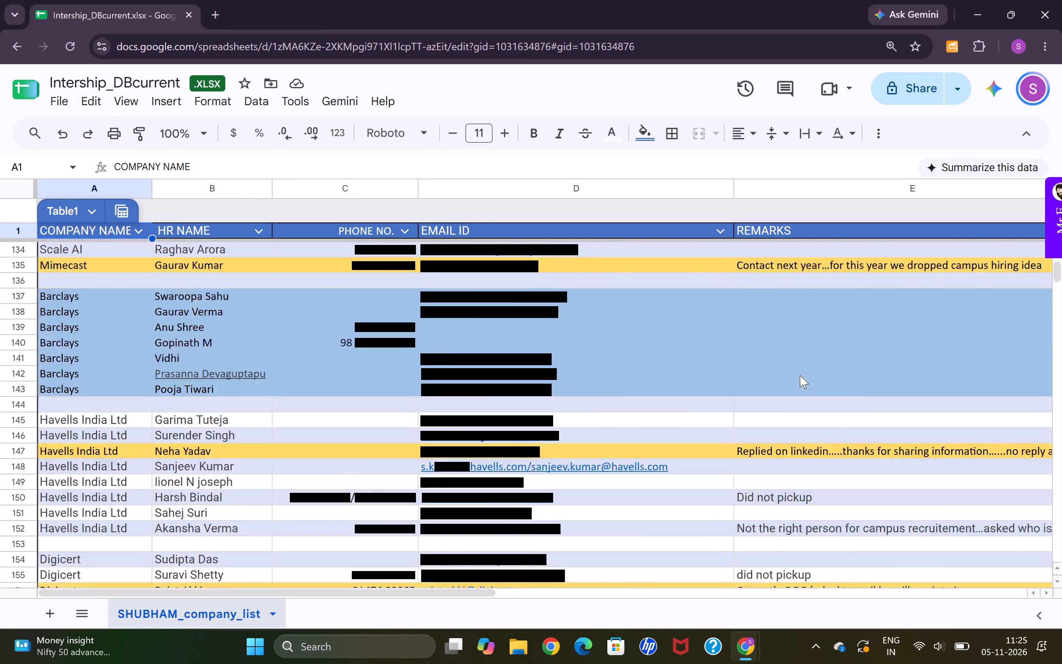
scroll(800, 375, "down", 19)
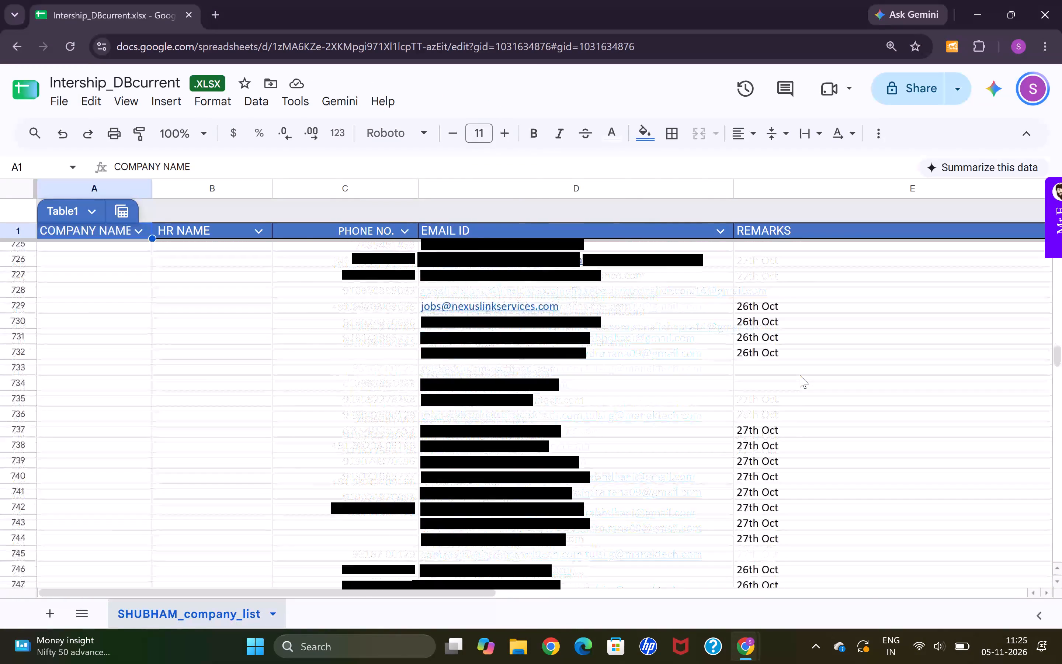
scroll(800, 375, "down", 13)
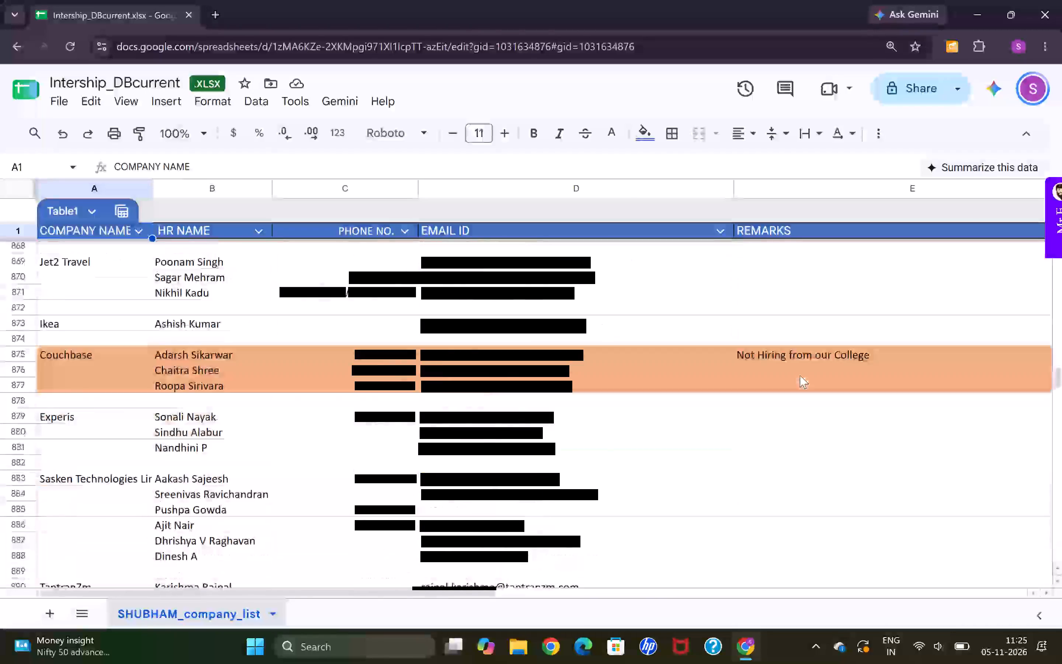
scroll(800, 375, "down", 15)
scroll(800, 375, "down", 6)
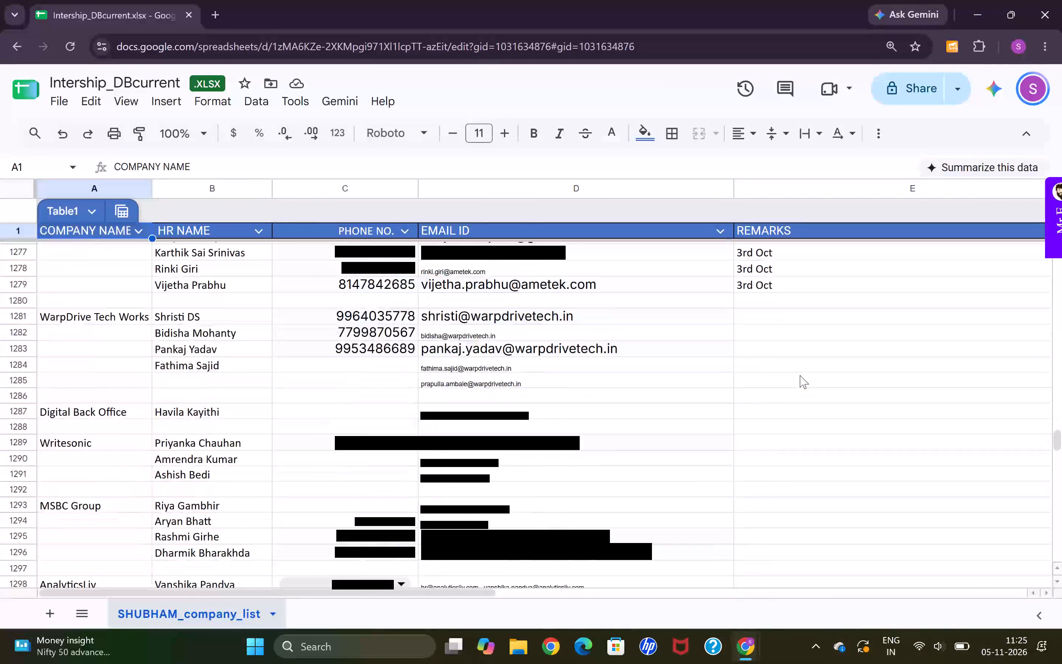
scroll(800, 375, "down", 8)
scroll(800, 375, "up", 15)
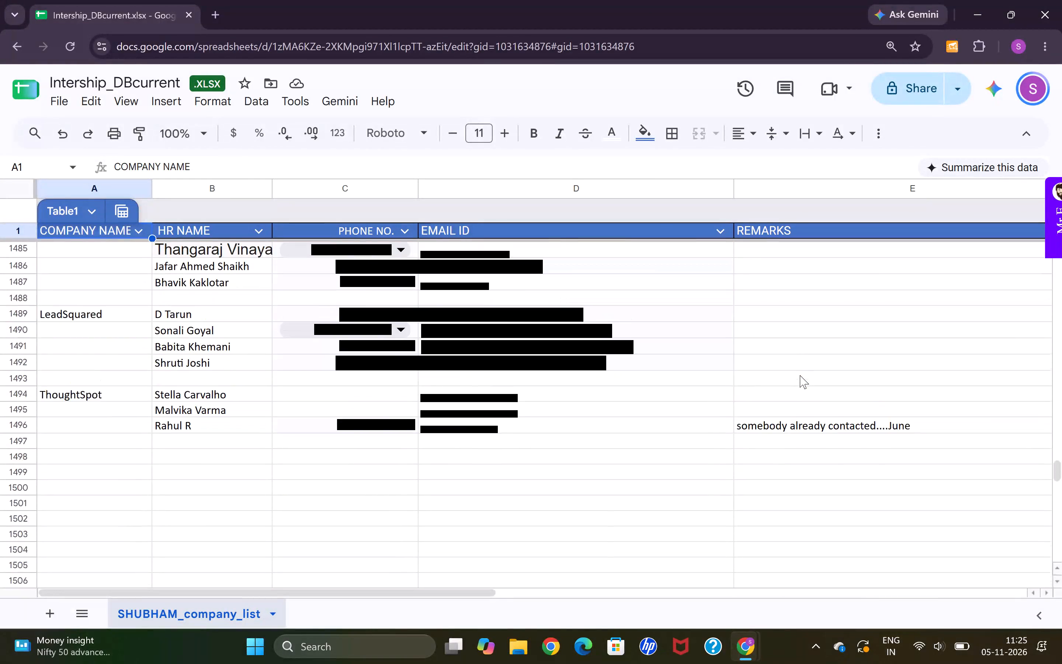
scroll(800, 375, "up", 7)
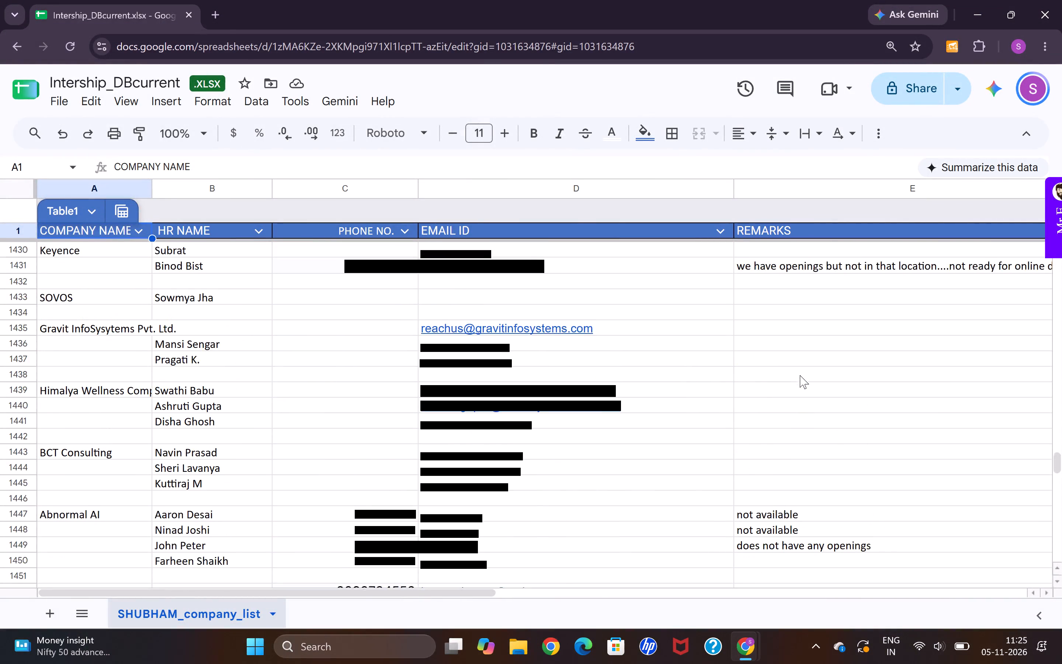
scroll(800, 375, "up", 10)
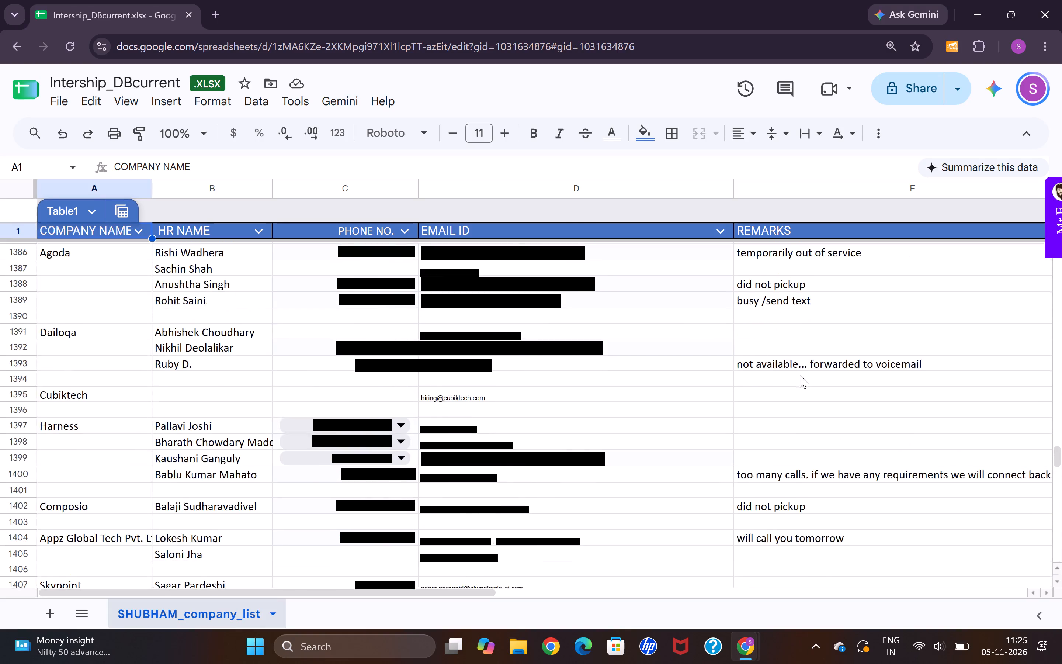
scroll(800, 375, "up", 9)
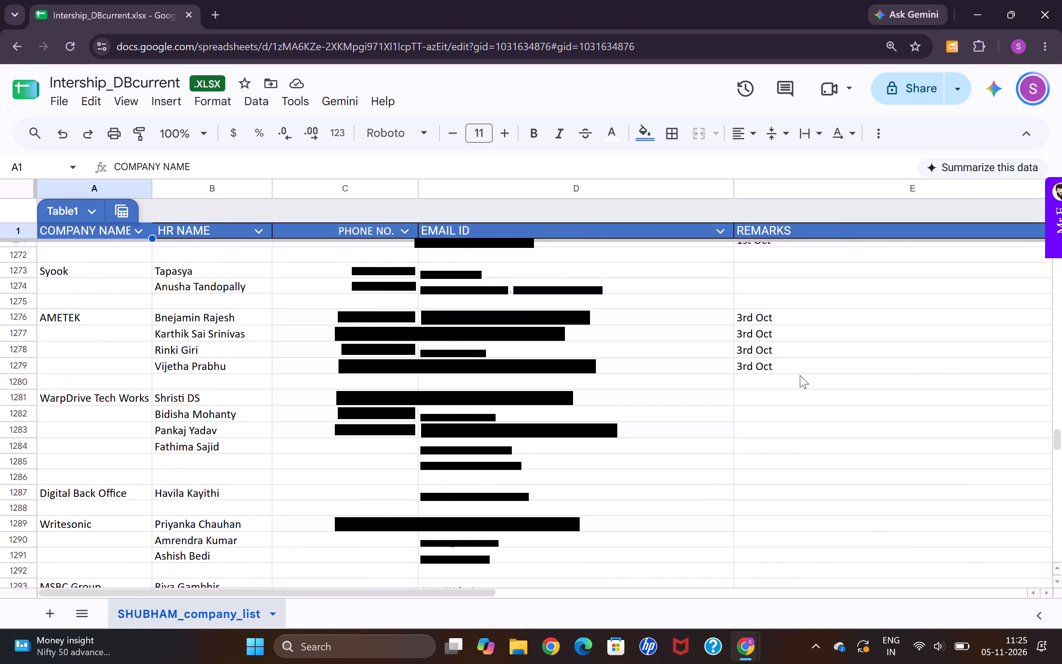
scroll(800, 375, "up", 6)
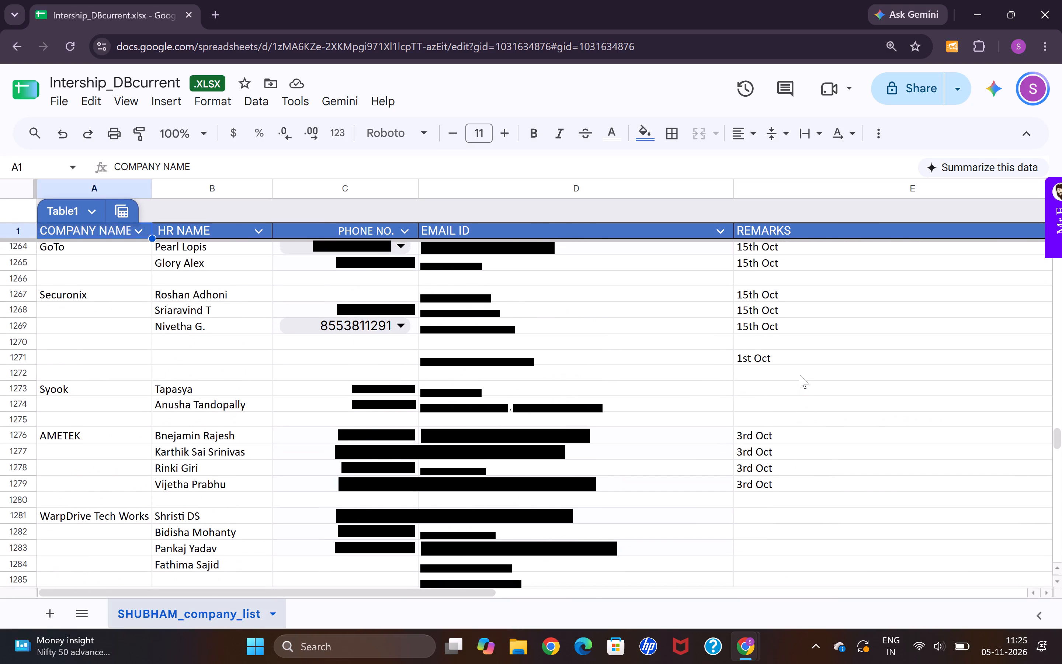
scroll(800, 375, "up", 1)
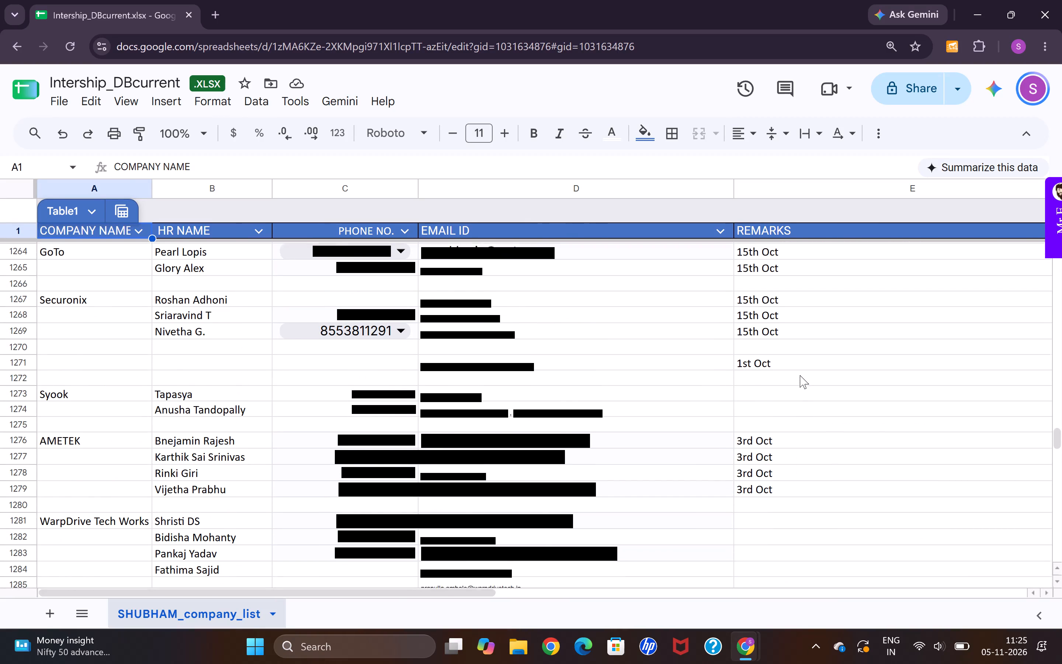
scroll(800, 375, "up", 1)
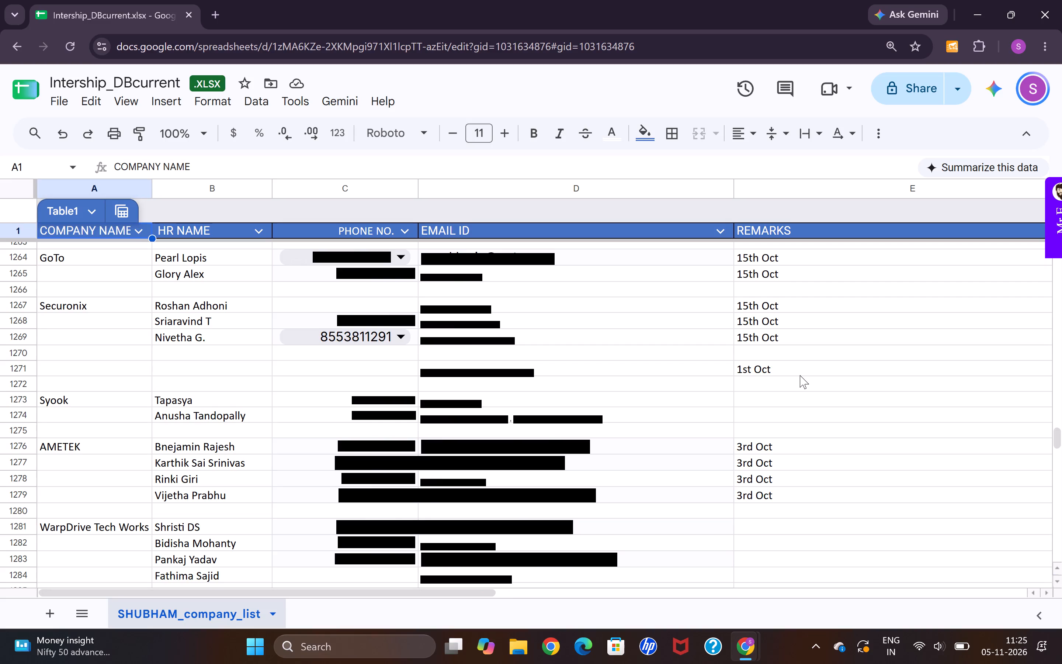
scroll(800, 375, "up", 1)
Open another Chrome window using the nitjsr.ac.in profile that has the institute logo as its picture.
left_click(556, 651)
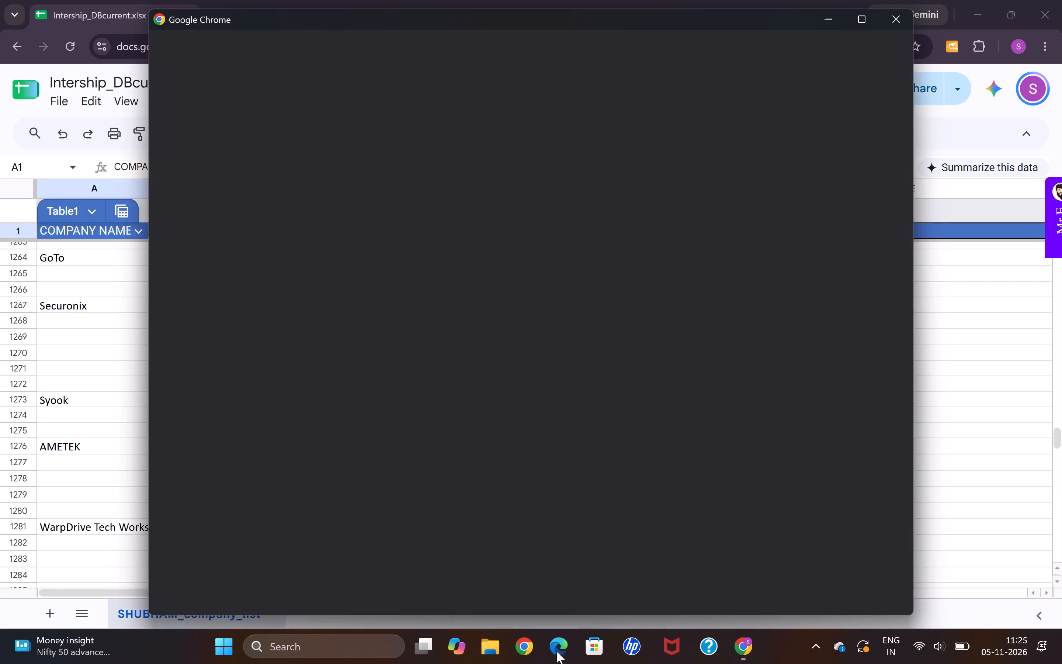
left_click(336, 399)
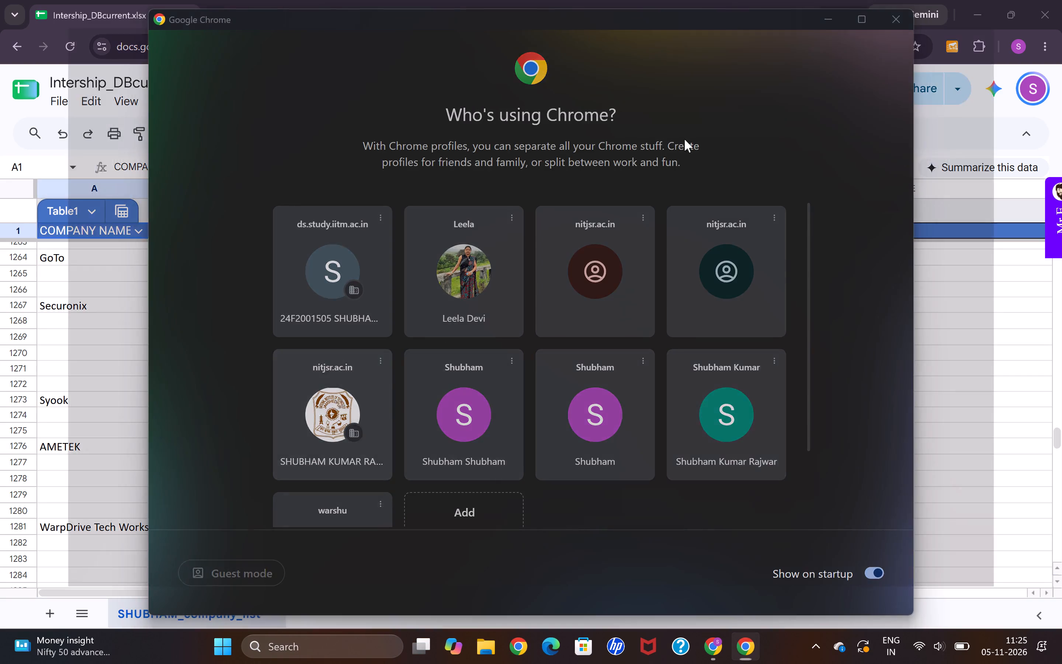
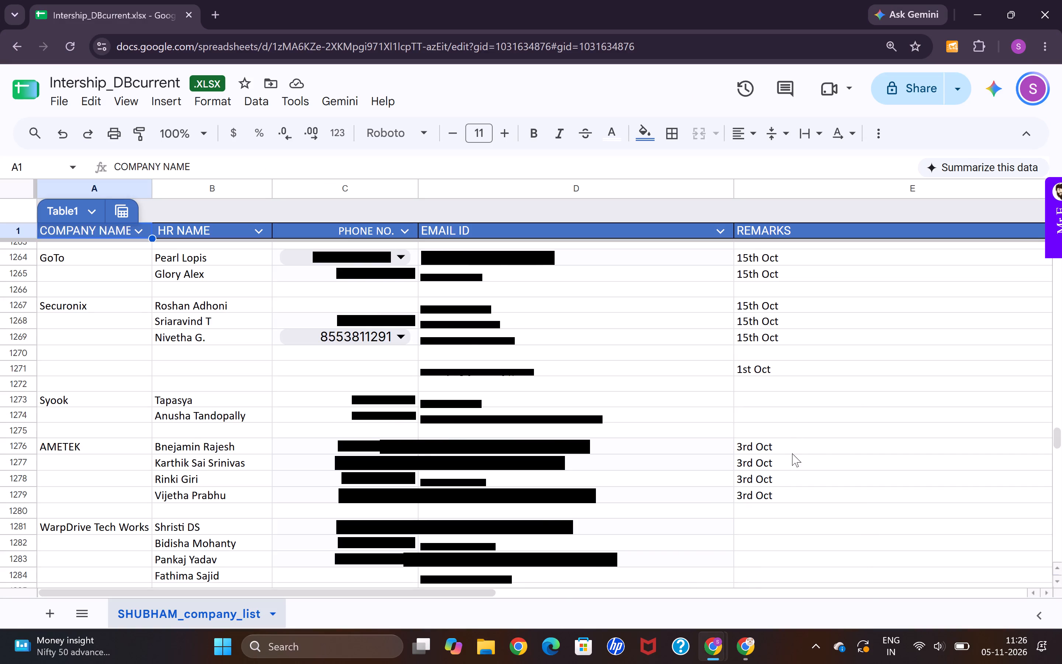
double_click(789, 446)
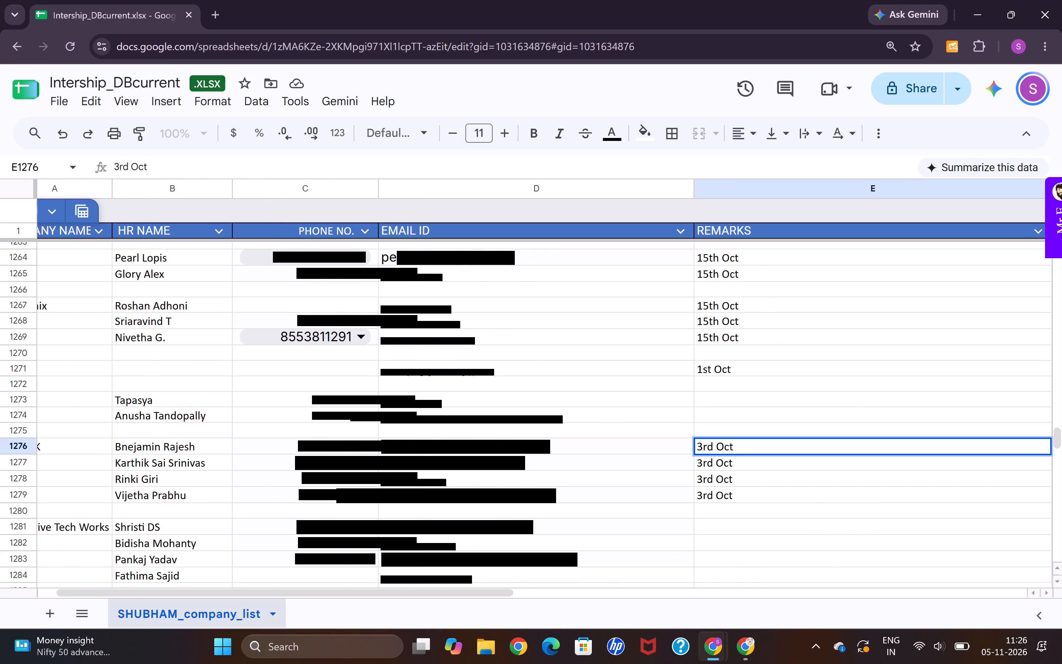
key("BackSpace")
key("BackSpace")
key("BackSpace")
key("Return")
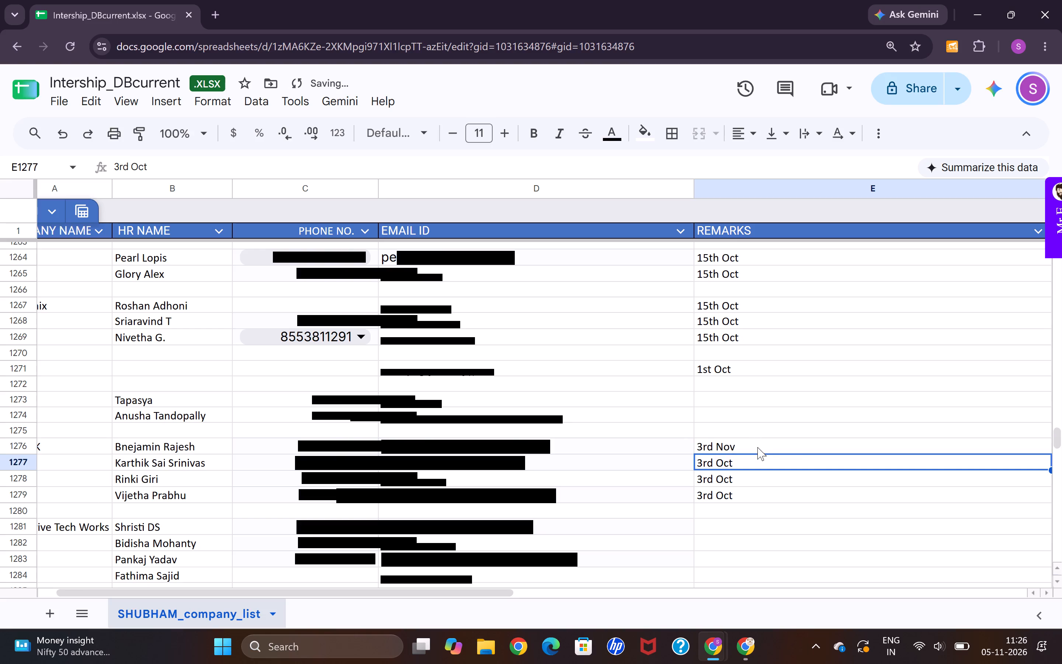
left_click(757, 448)
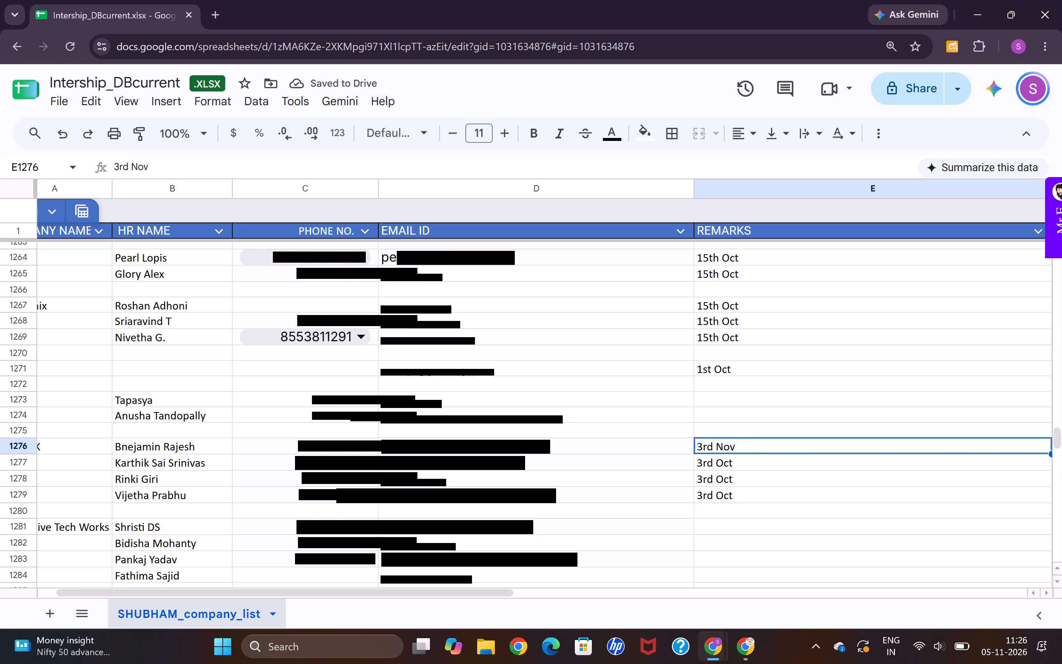
left_click_drag(1049, 456, 1051, 493)
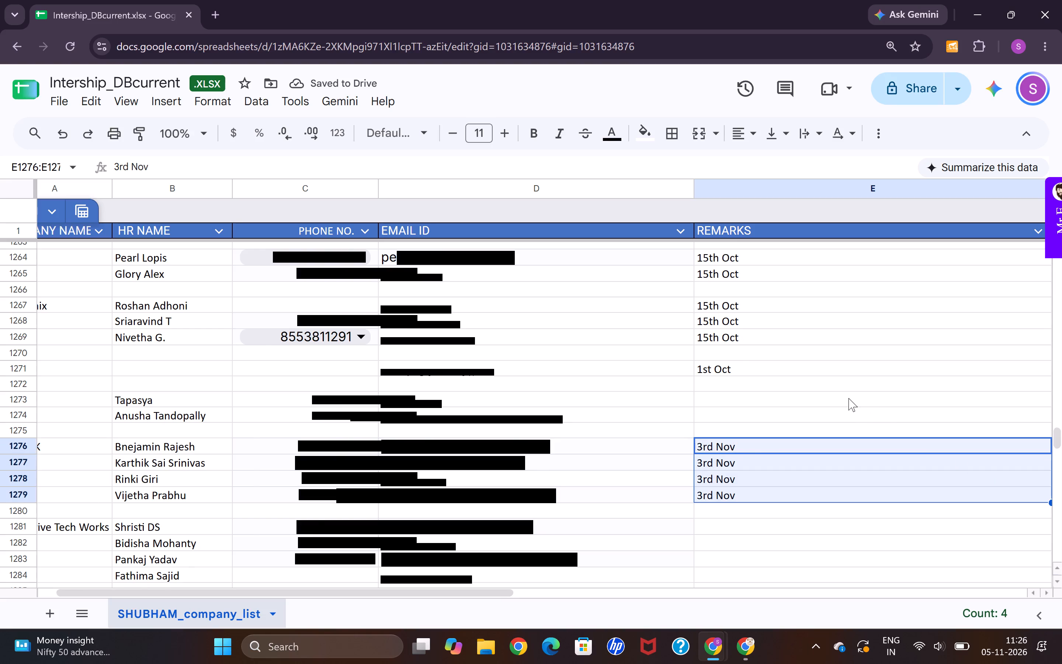
scroll(848, 398, "right", 1)
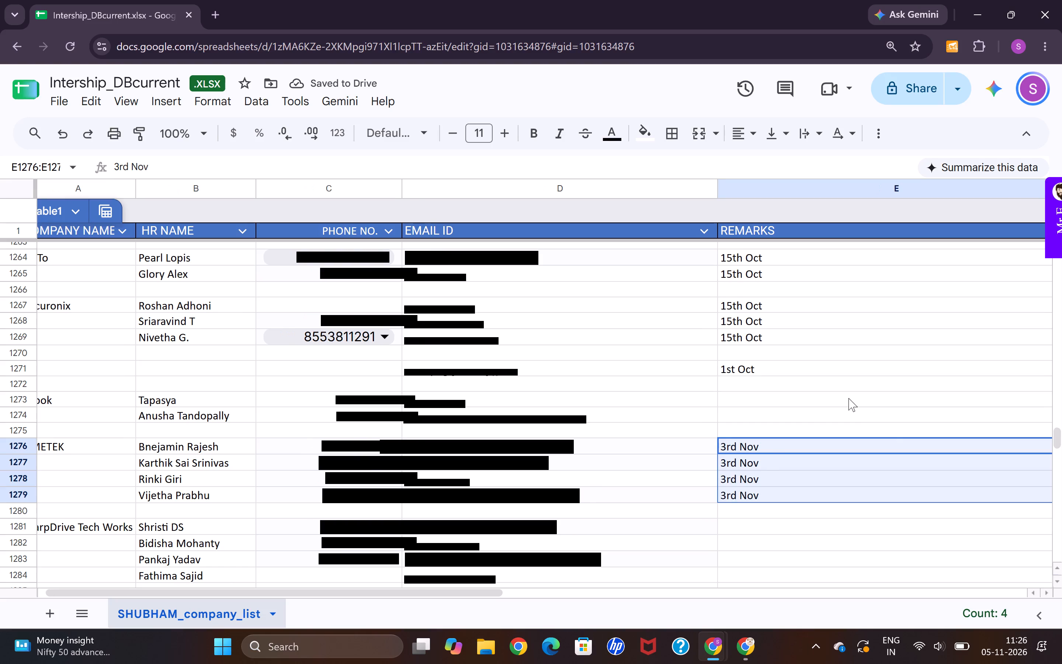
scroll(848, 398, "up", 2)
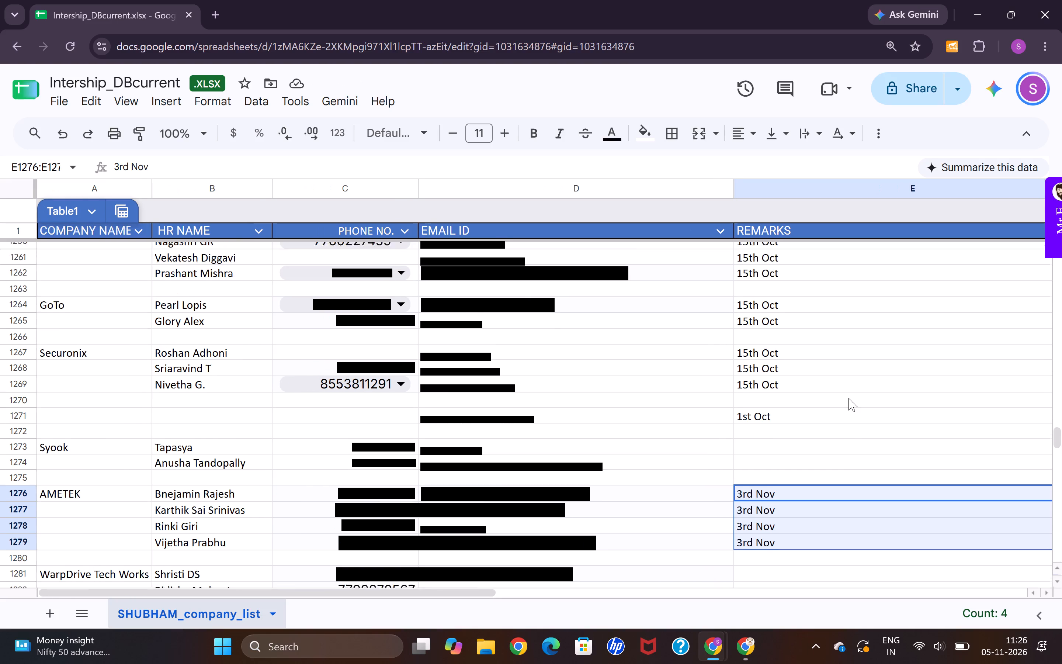
scroll(848, 398, "up", 1)
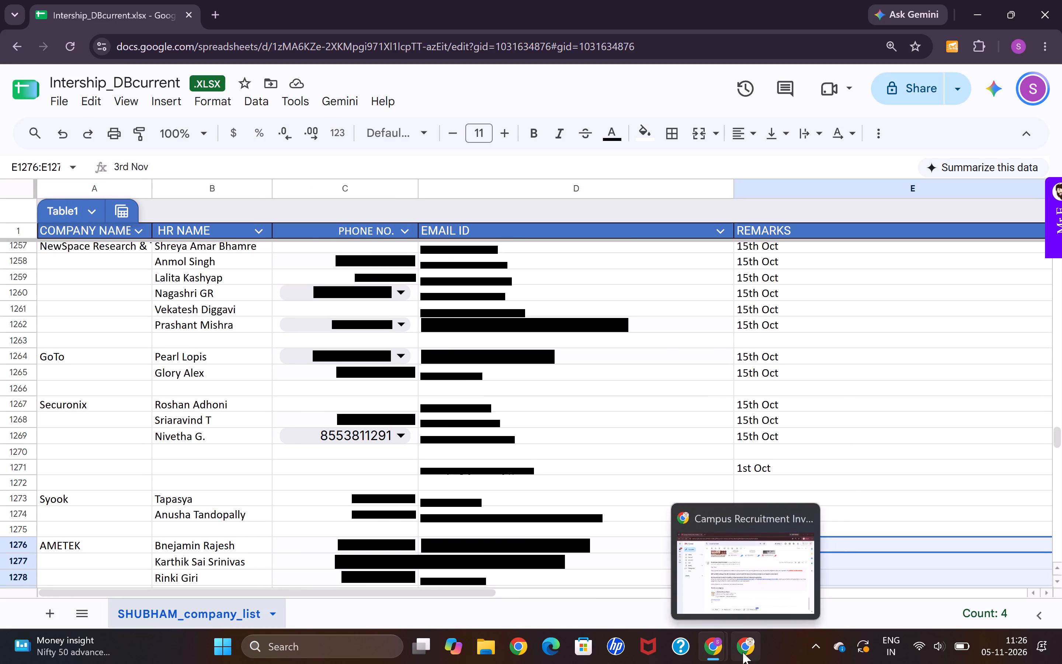
left_click(747, 577)
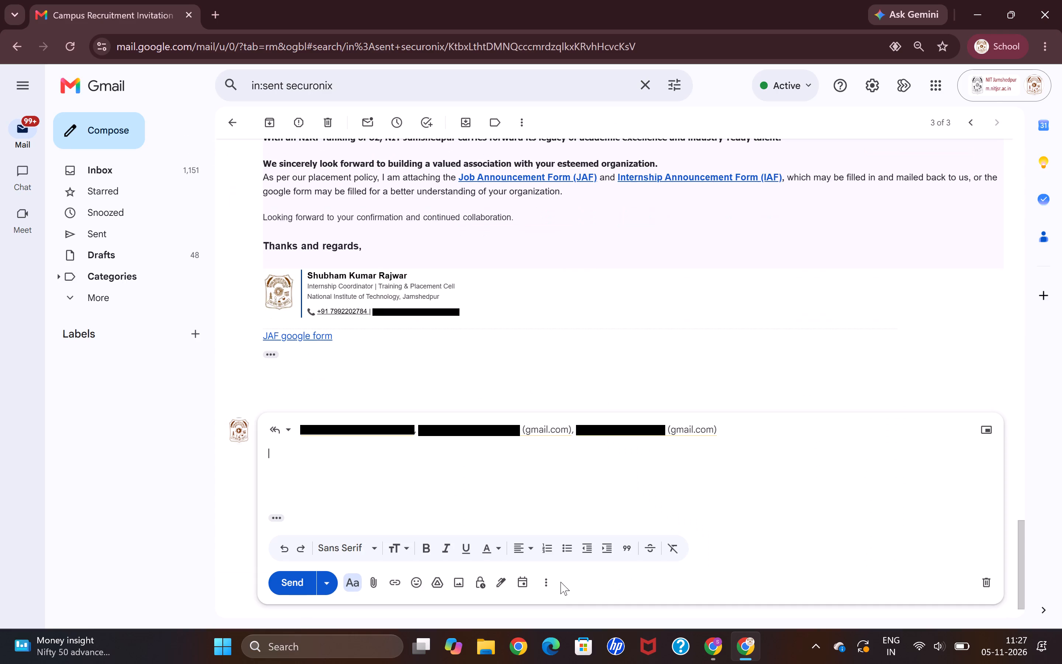
left_click(549, 581)
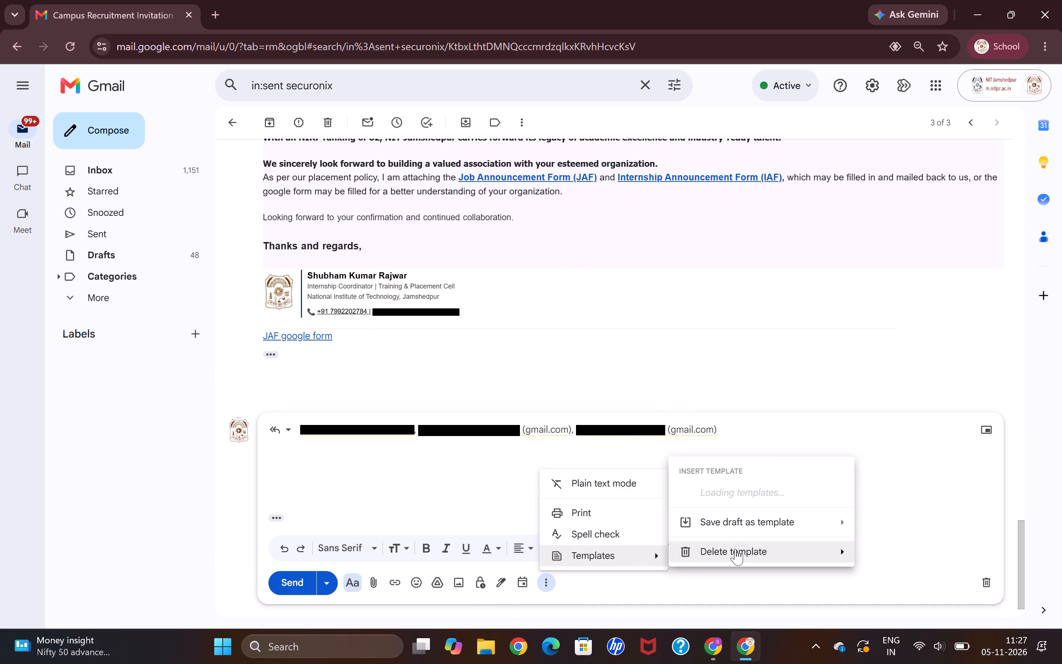
left_click(776, 345)
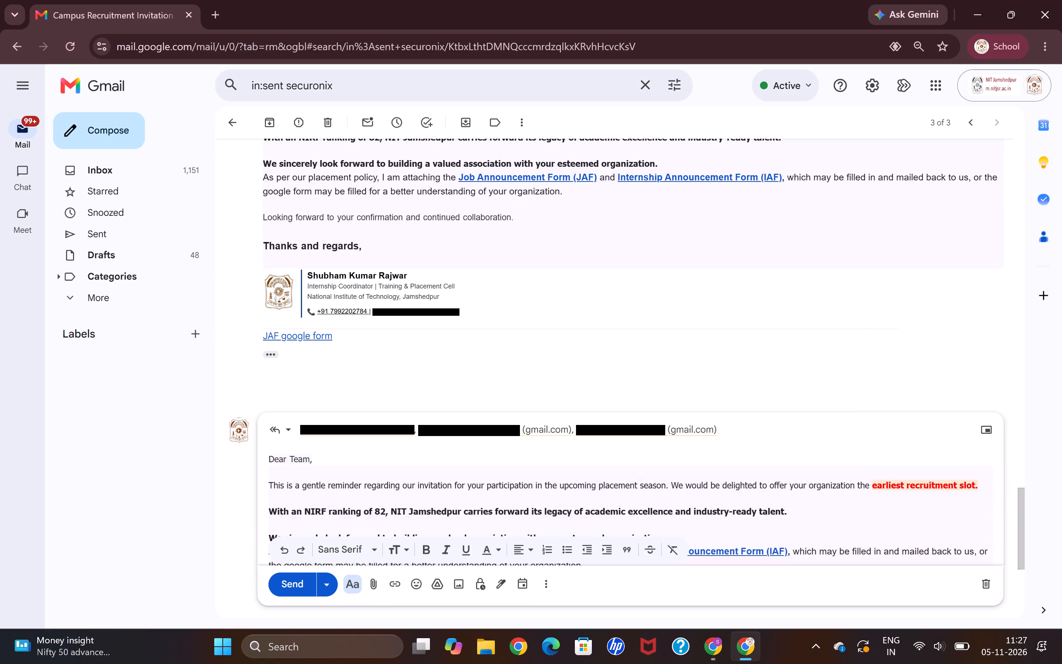
left_click(296, 582)
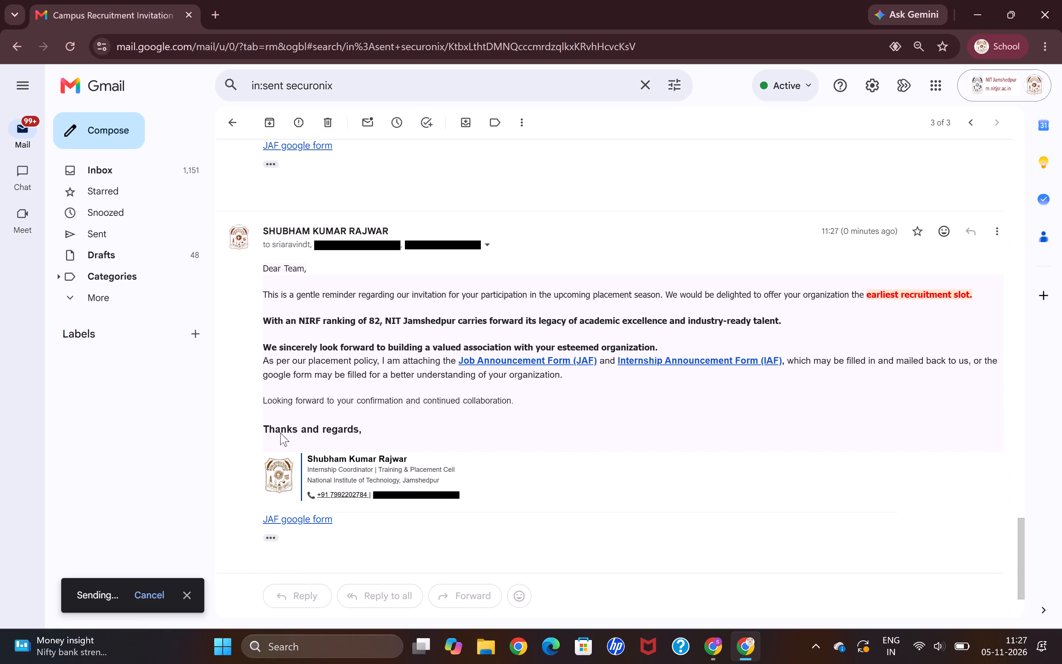
left_click(231, 131)
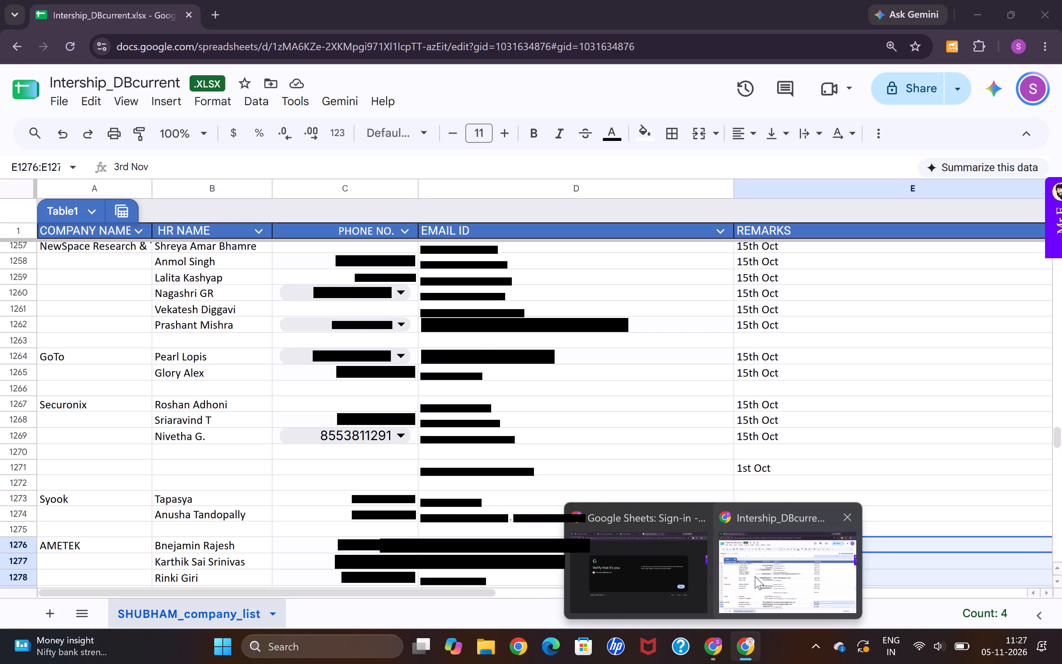
Switch to the Intership_DBcurrent sheet and set the remarks of the AMETEK contacts in rows 1276 to 1278 to 5th Nov.
left_click(753, 576)
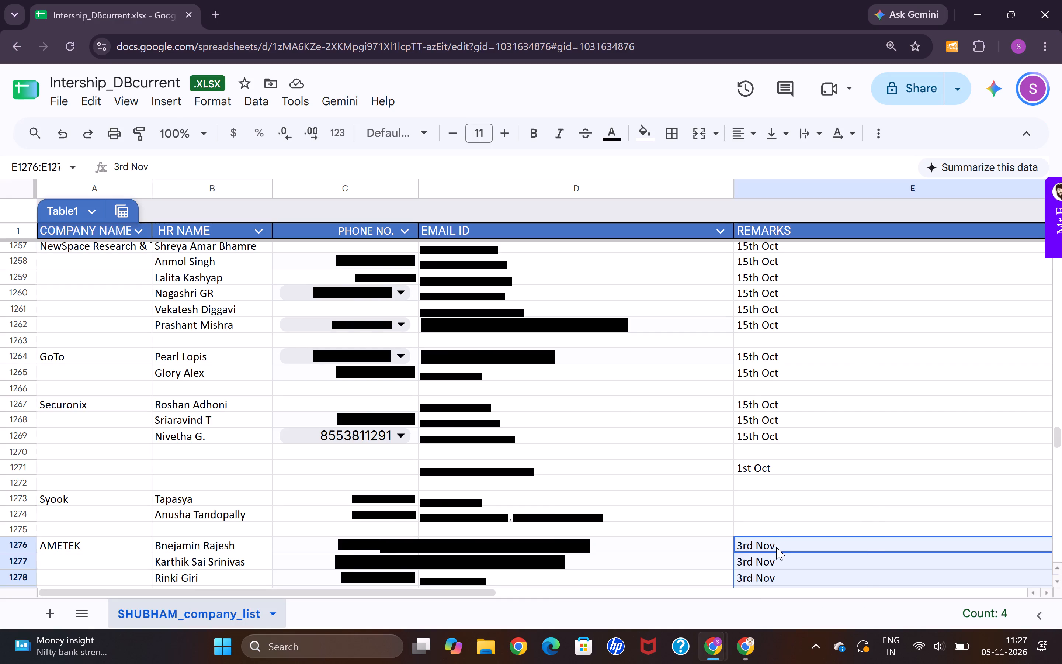
double_click(776, 547)
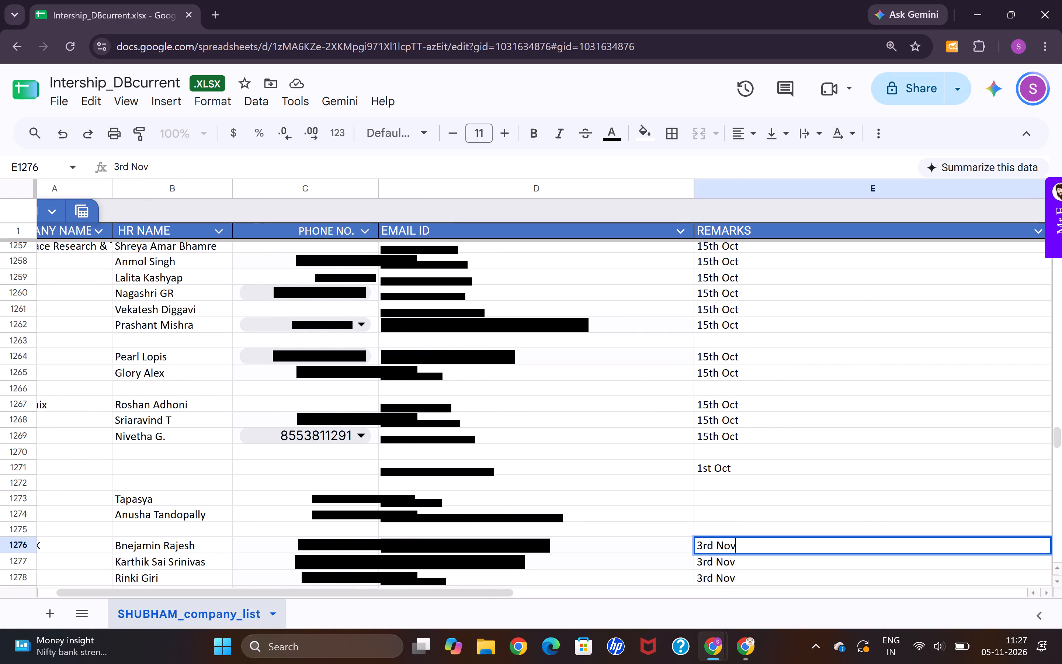
left_click(715, 548)
key("BackSpace")
key("BackSpace")
key("BackSpace")
key("BackSpace")
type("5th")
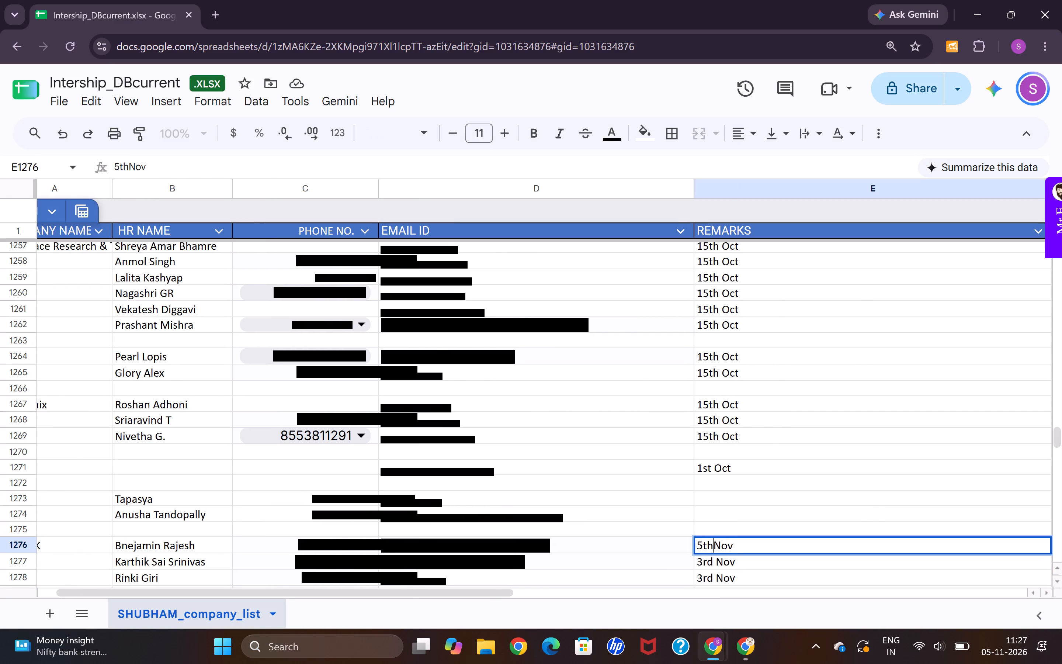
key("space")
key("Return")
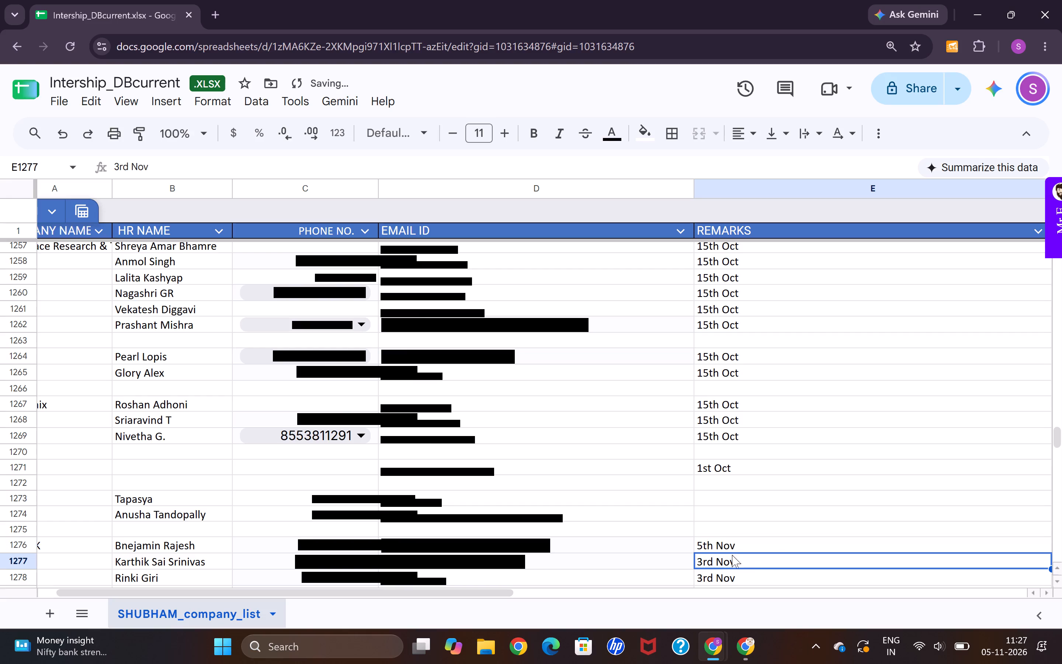
left_click(761, 549)
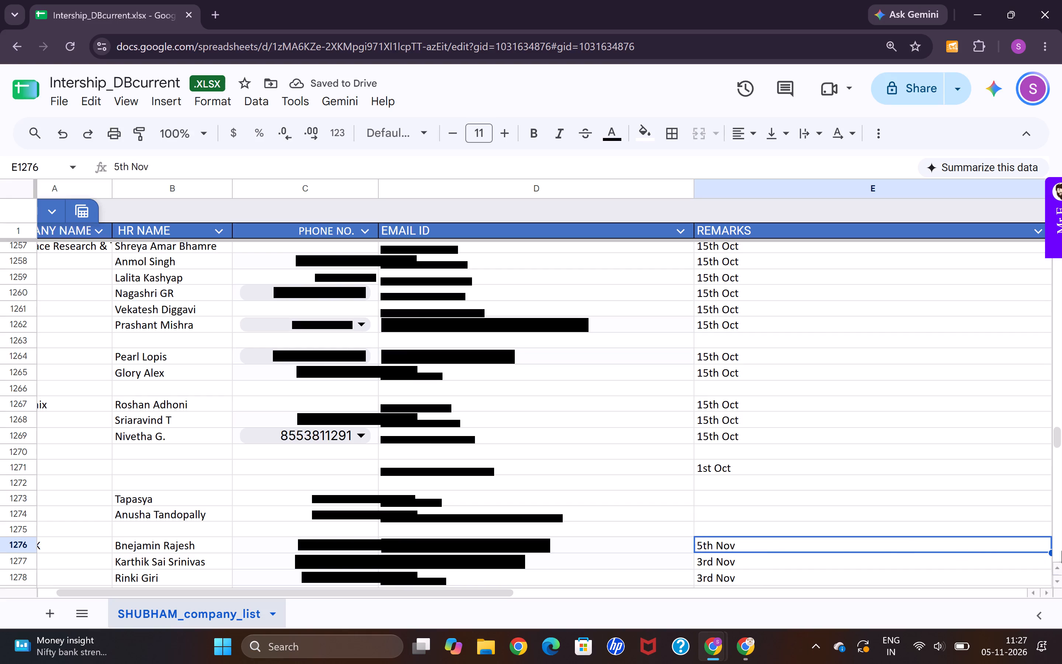
left_click_drag(1052, 553, 1052, 573)
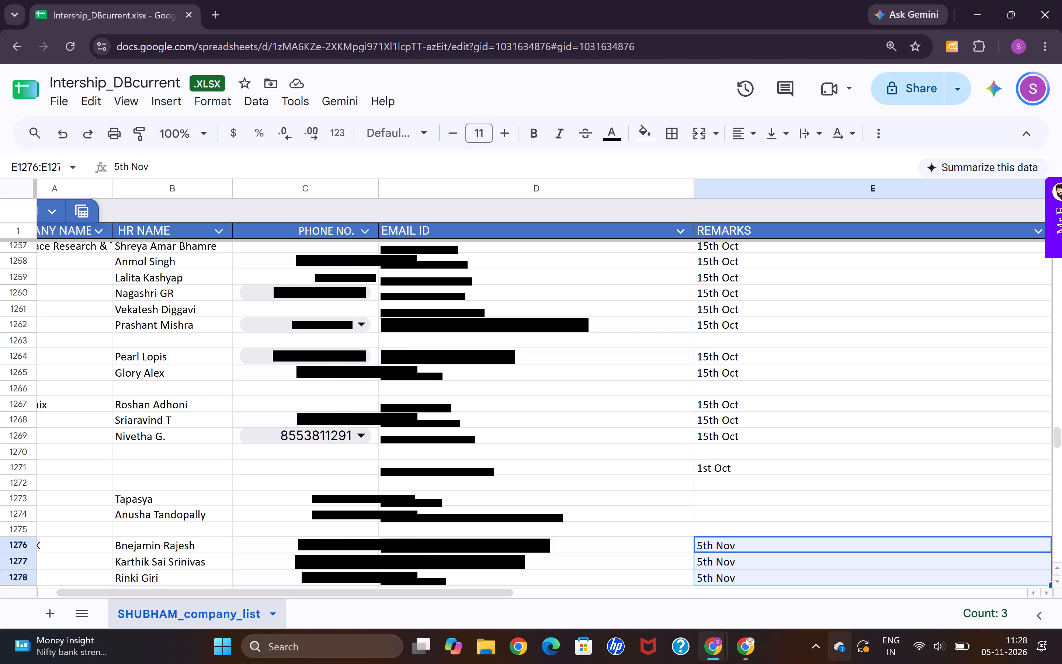
Switch to Gmail, search the sent mail for syook and open the first invitation thread.
left_click(736, 570)
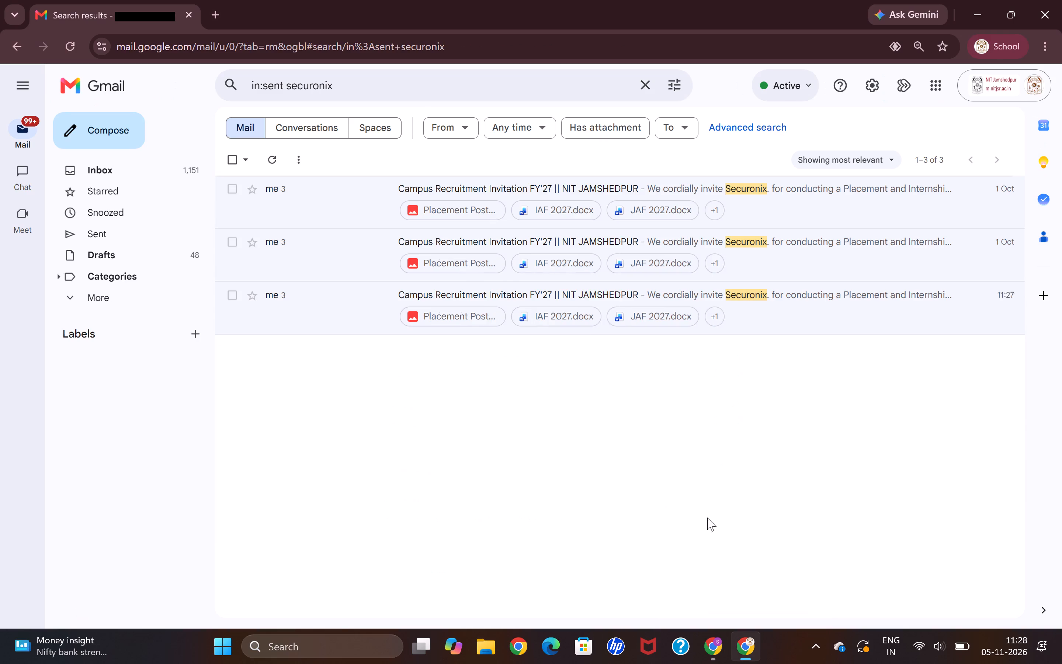
left_click_drag(334, 84, 287, 88)
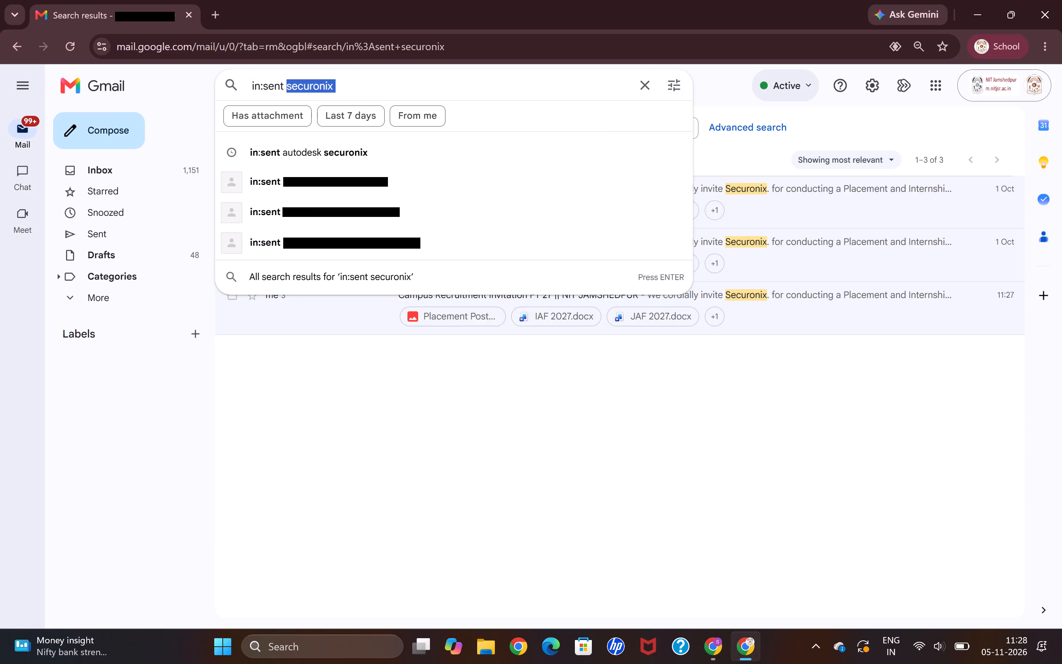
left_click_drag(287, 88, 288, 89)
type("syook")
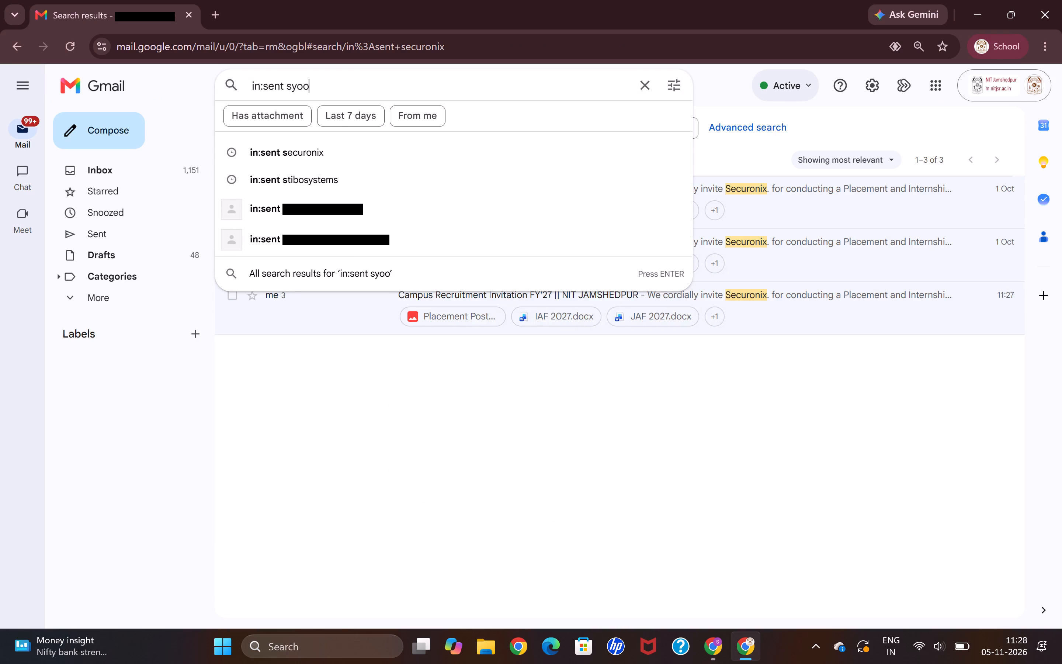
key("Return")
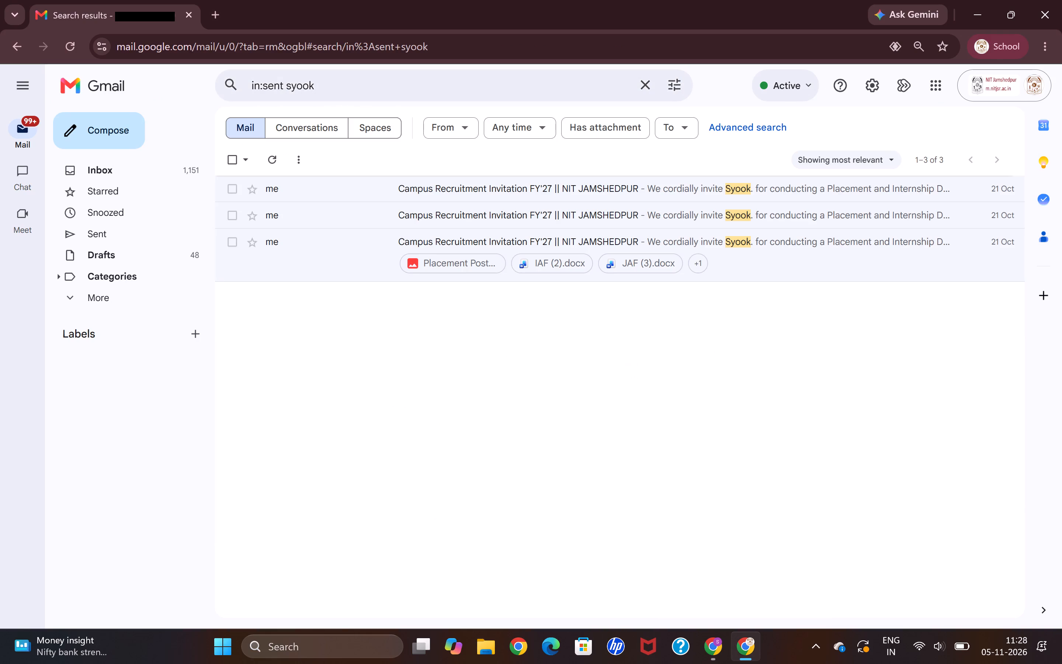
left_click(363, 179)
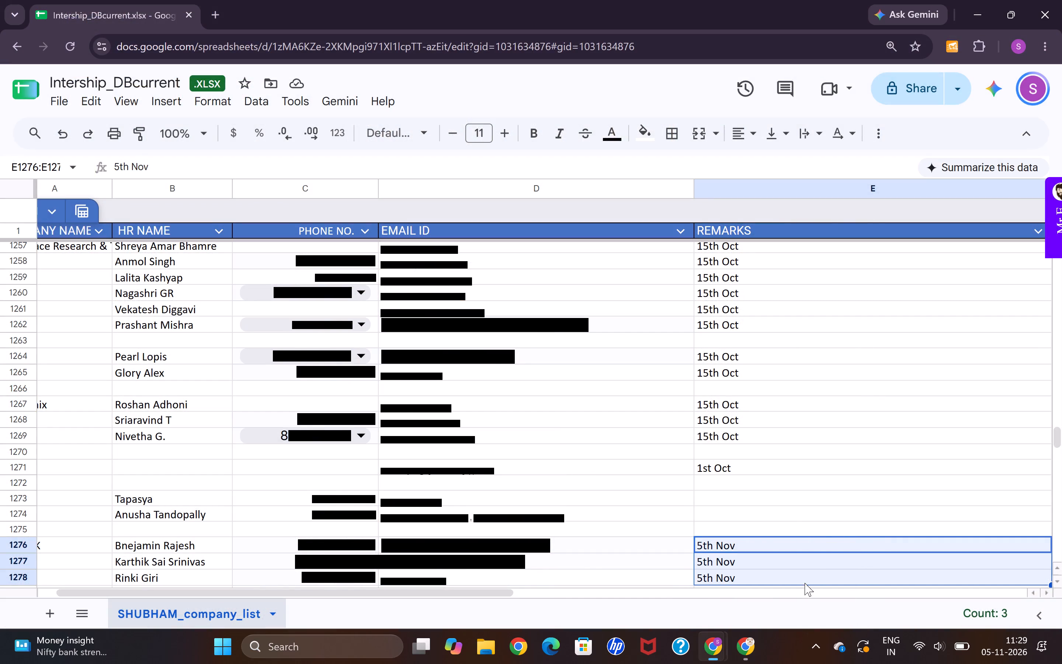
left_click(771, 501)
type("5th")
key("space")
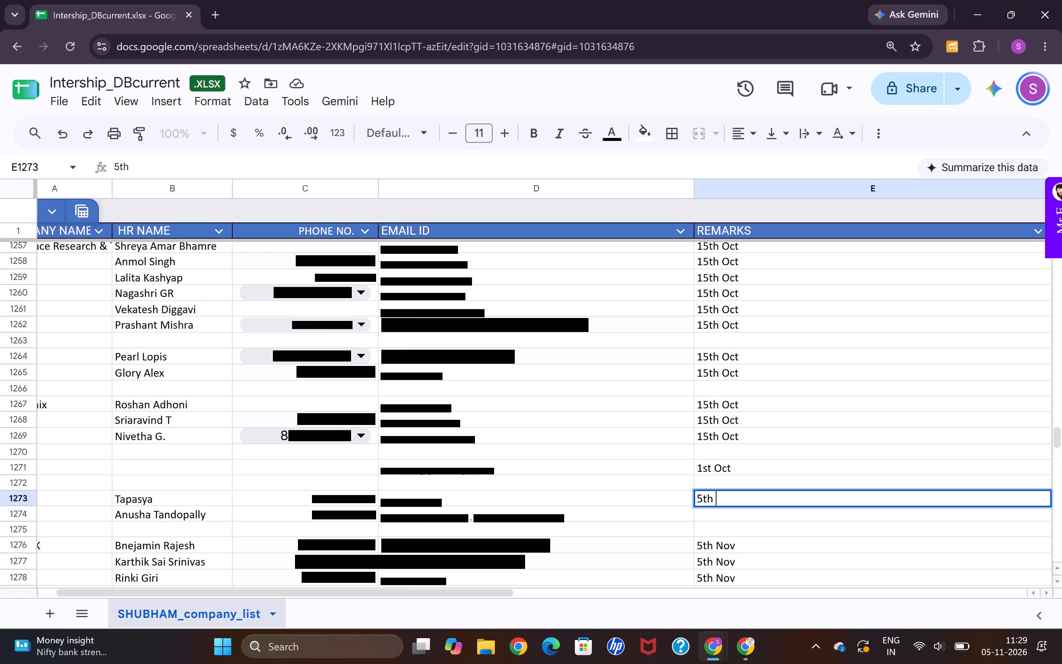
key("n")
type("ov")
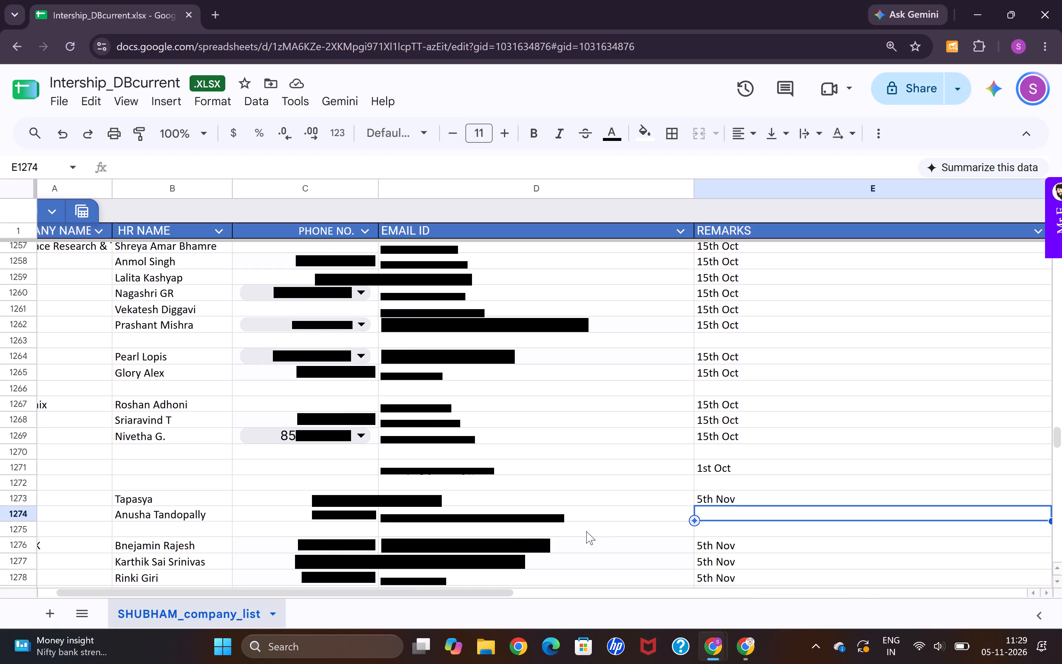
left_click(734, 465)
key("BackSpace")
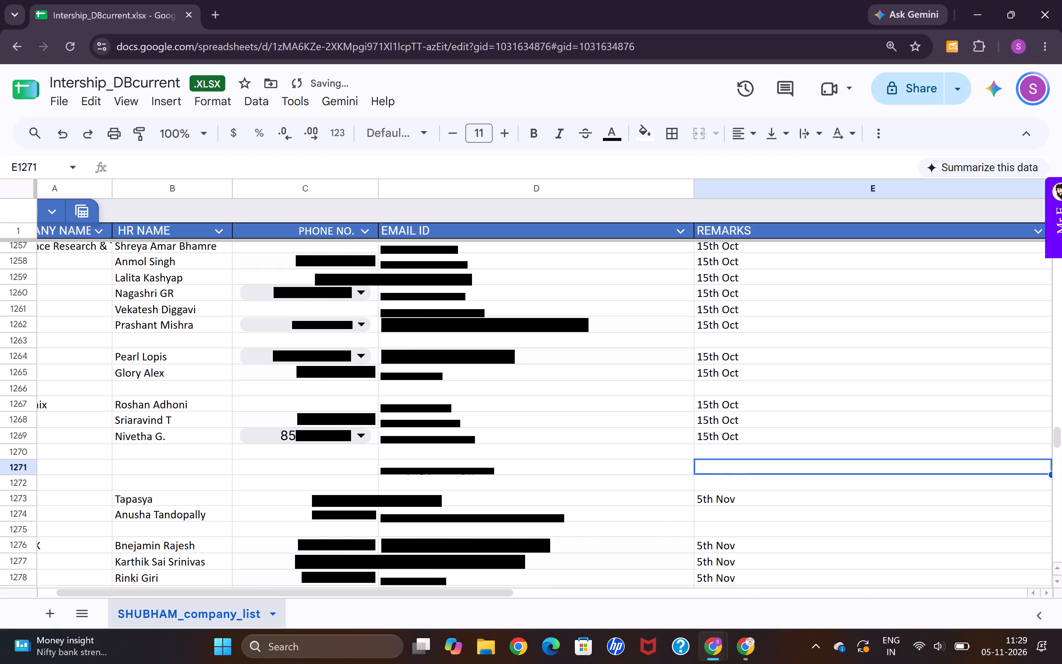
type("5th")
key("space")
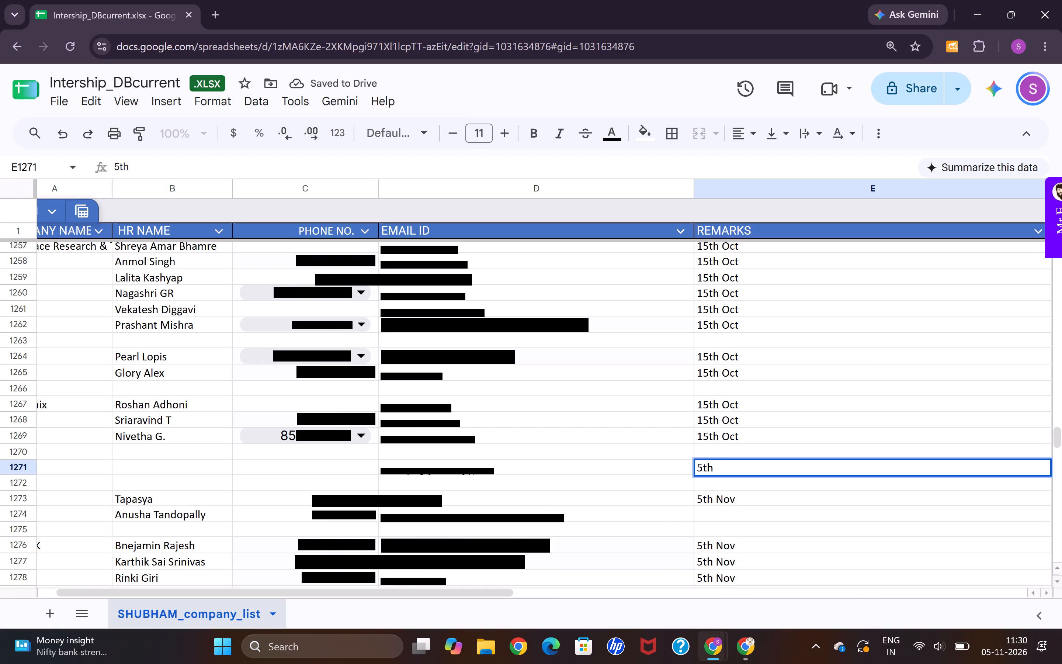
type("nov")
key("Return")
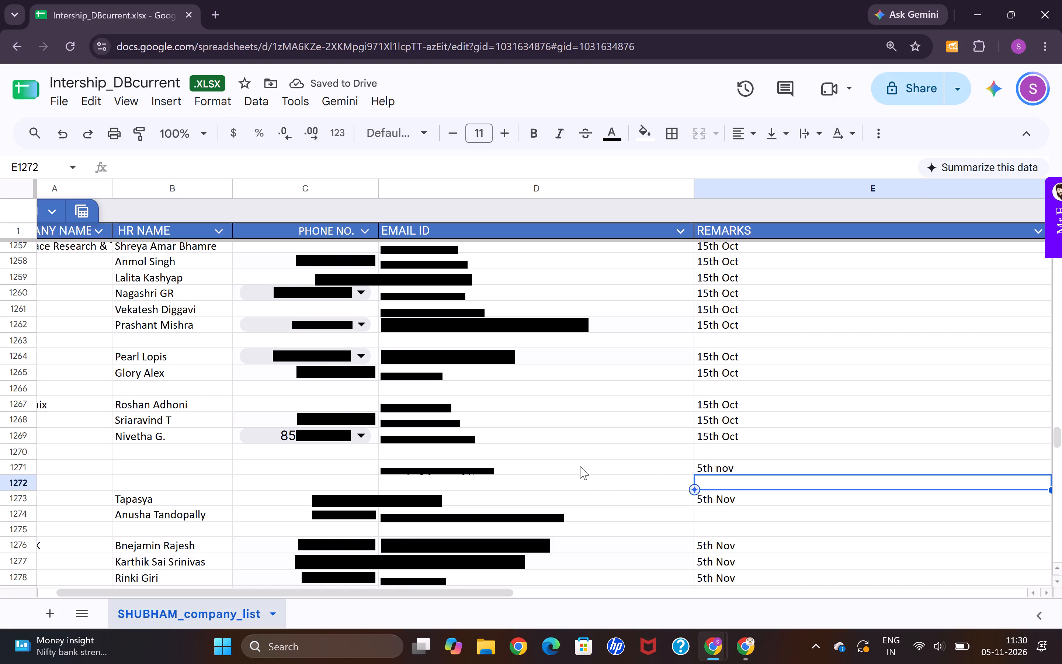
Change the remark in row 1278 of the SHUBHAM_company_list sheet to 3rd Nov.
scroll(580, 466, "right", 1)
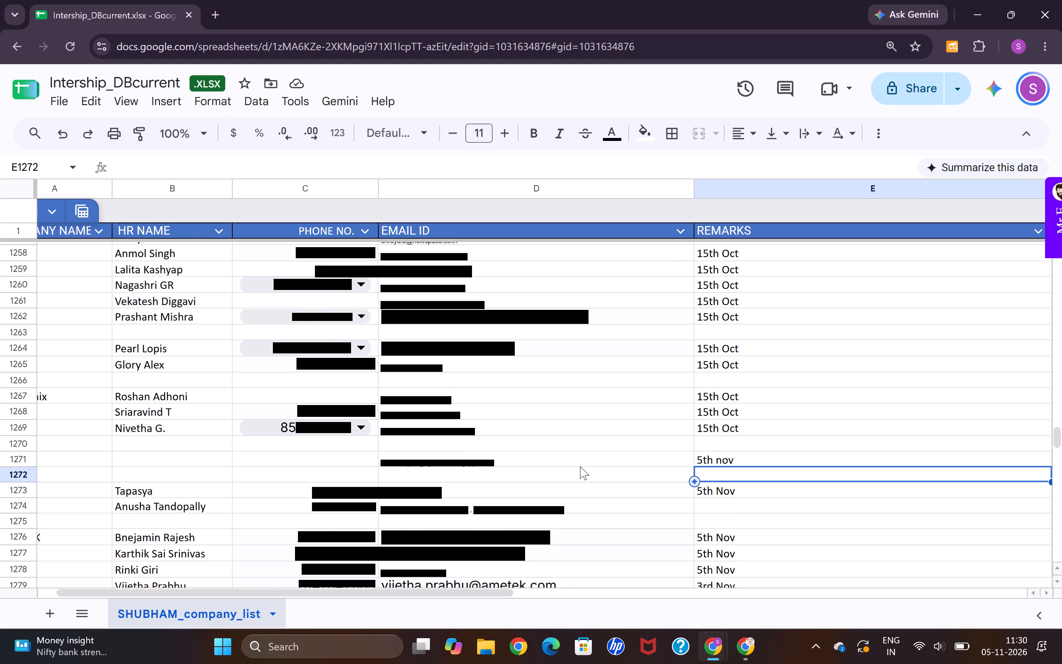
scroll(580, 466, "right", 1)
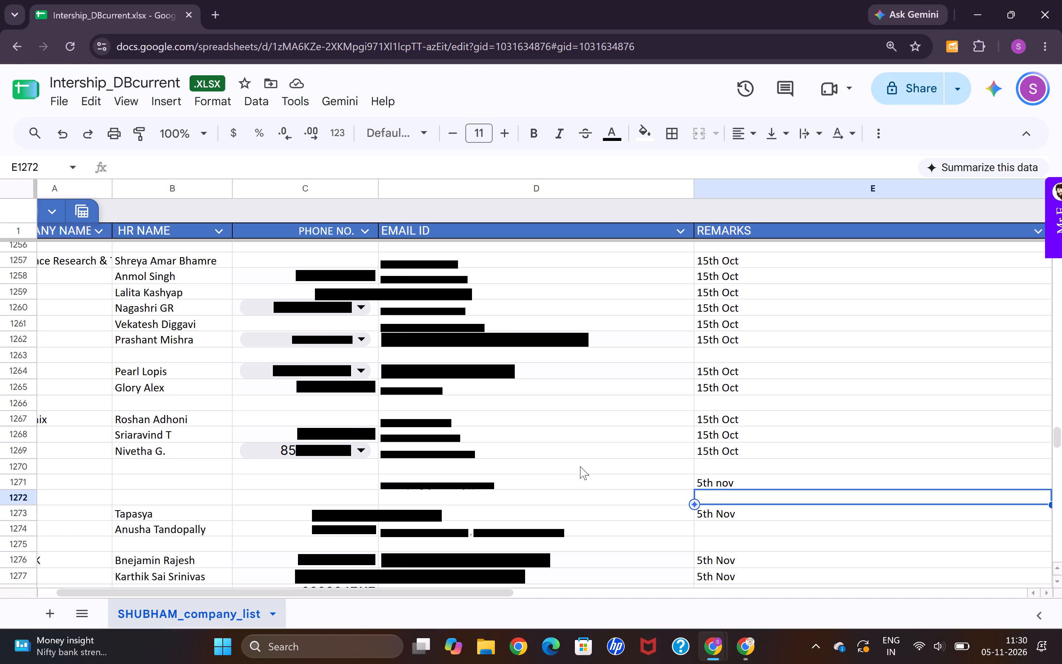
scroll(580, 466, "down", 1)
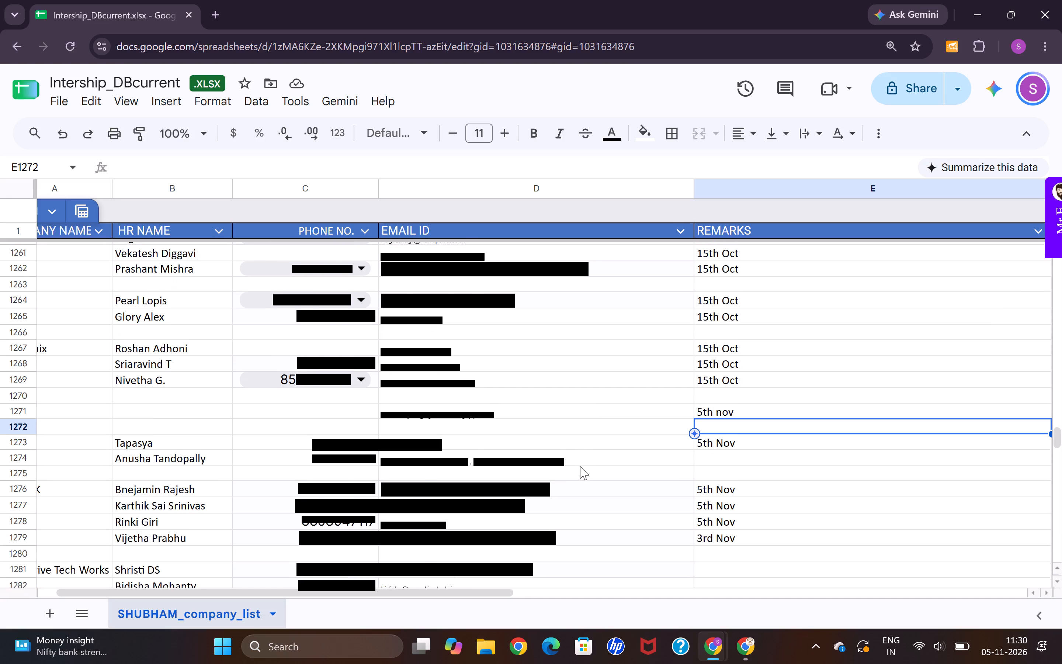
scroll(580, 466, "down", 2)
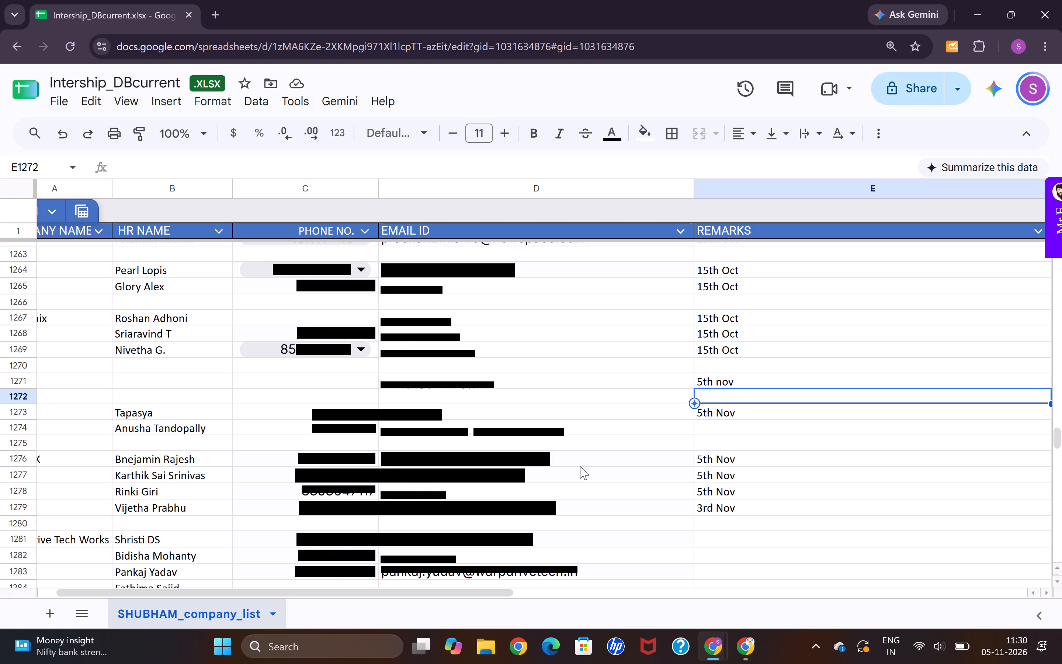
double_click(712, 491)
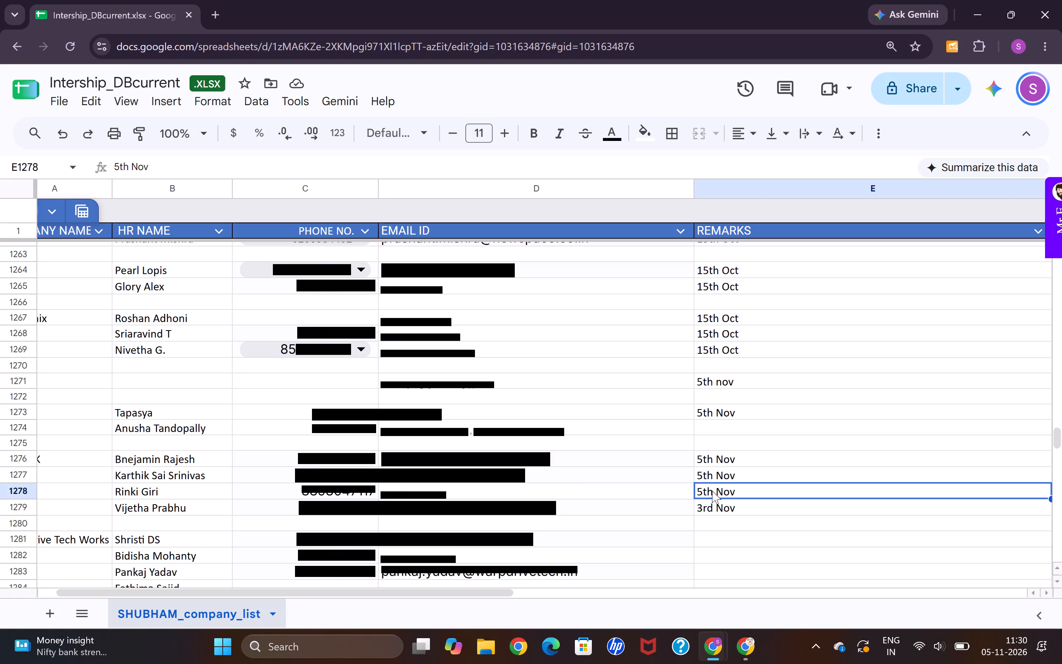
left_click(712, 491)
key("BackSpace")
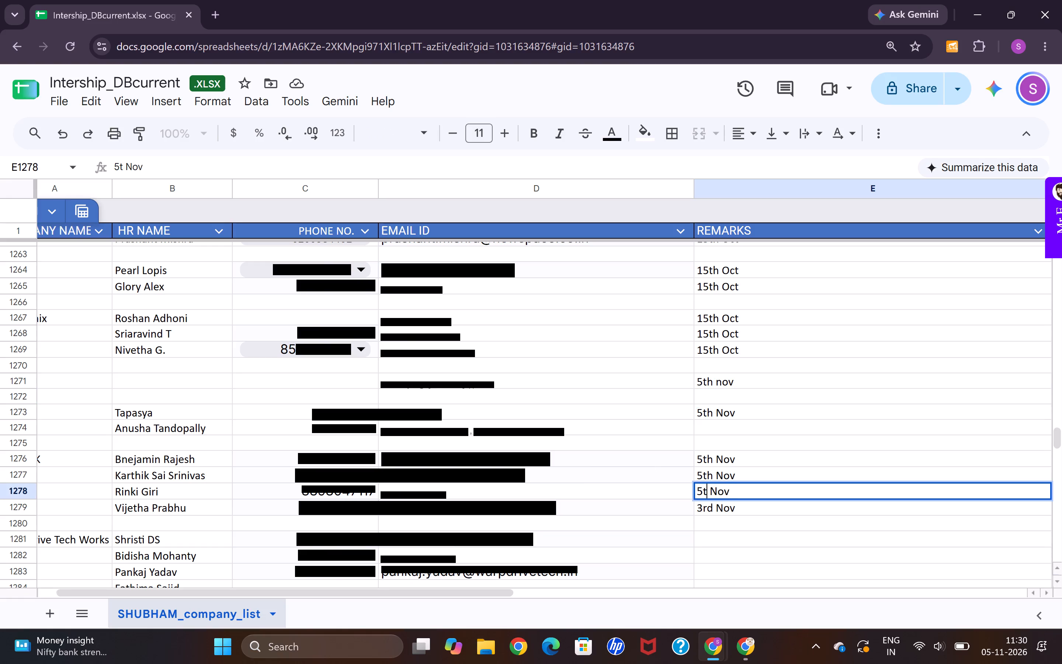
key("BackSpace")
key("BackSpace")
type("3rd")
key("Return")
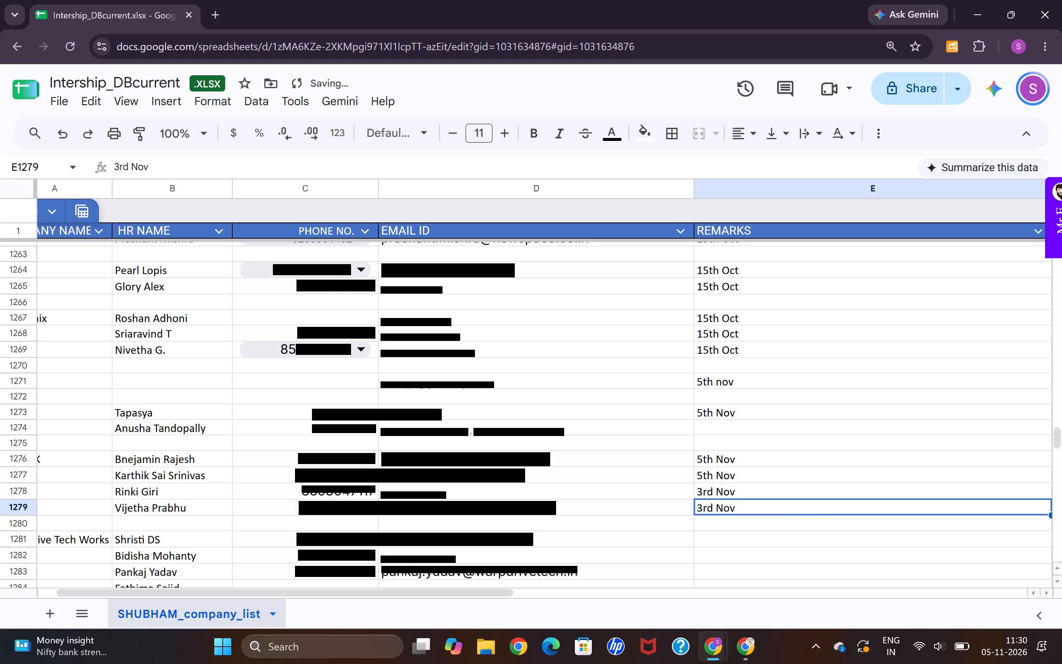
Change the remark in row 1277, directly above, to 3rd Nov.
left_click(787, 476)
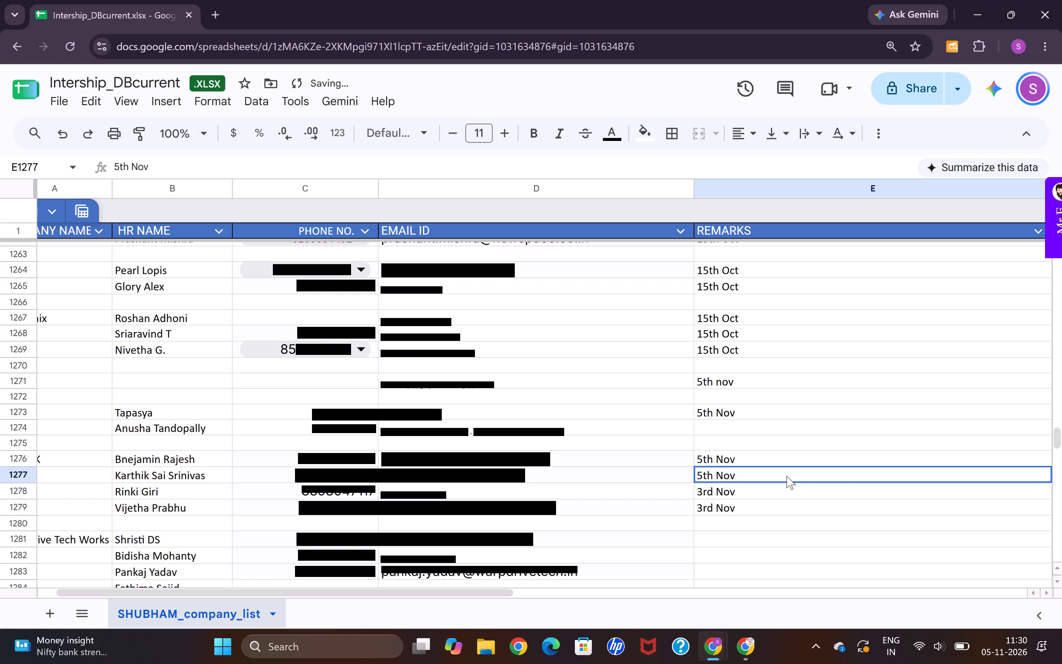
double_click(712, 477)
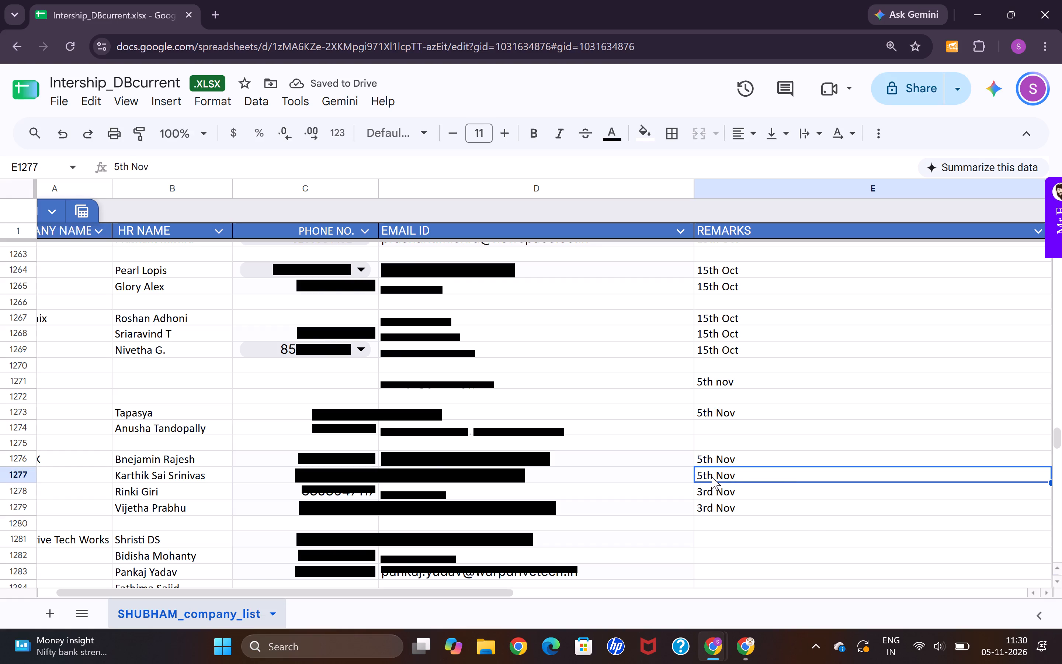
left_click(712, 477)
key("BackSpace")
key("BackSpace")
key("BackSpace")
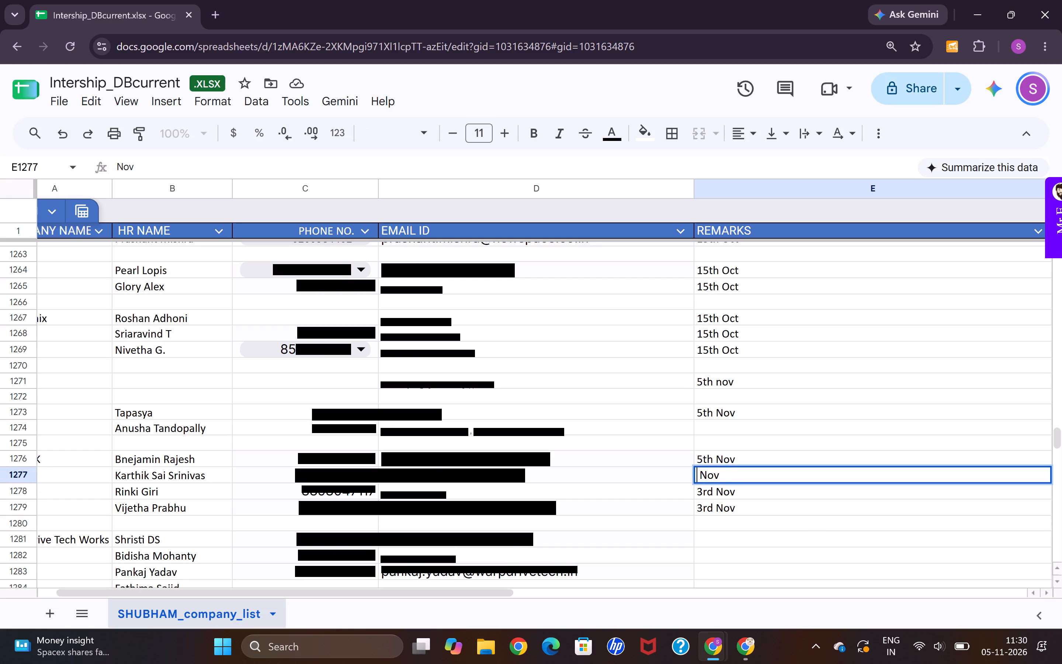
type("3rd")
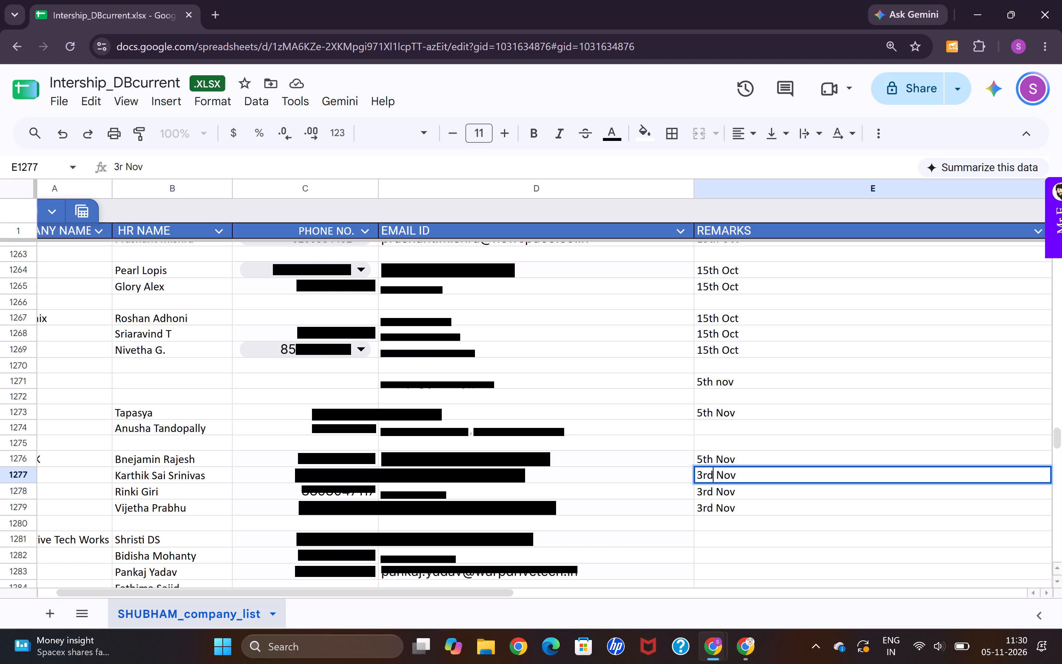
Change the remark in row 1276, the first contact of the same company group, to 3rd Nov.
double_click(711, 457)
left_click(711, 457)
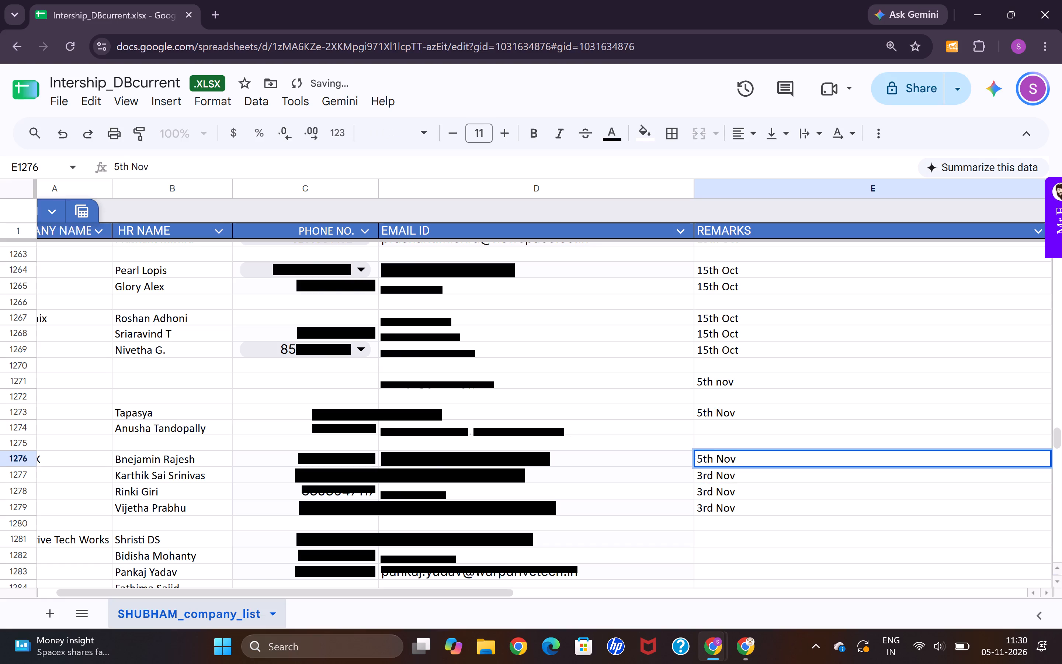
key("BackSpace")
key("BackSpace")
key("BackSpace")
type("3rd")
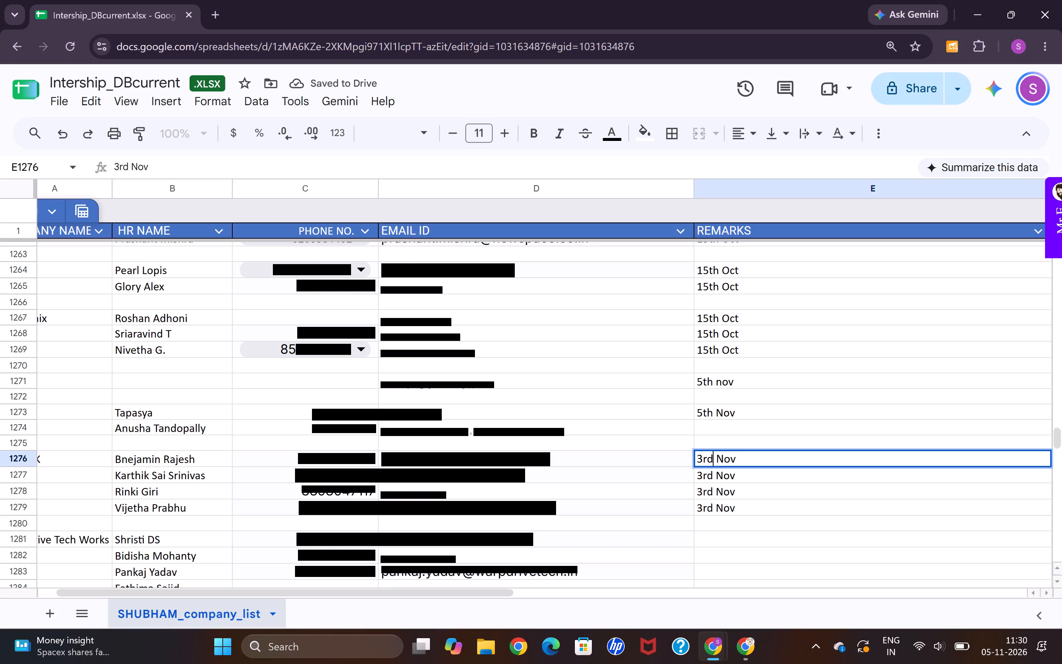
Set the remark in row 1267 to 5th nov and fill it down through row 1269 for the same company's contacts.
left_click(707, 318)
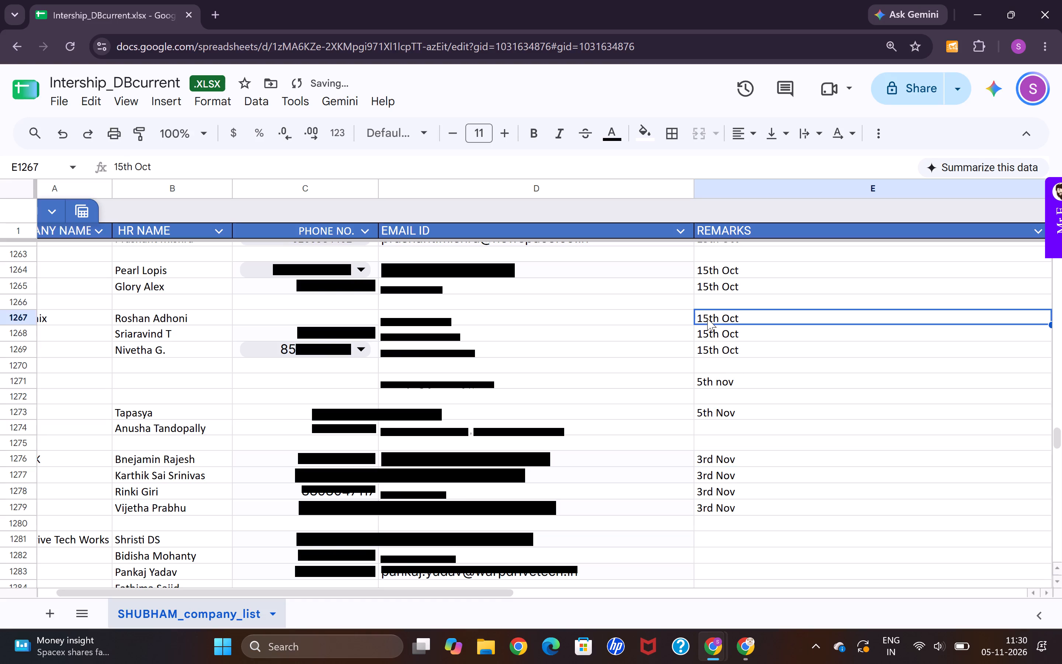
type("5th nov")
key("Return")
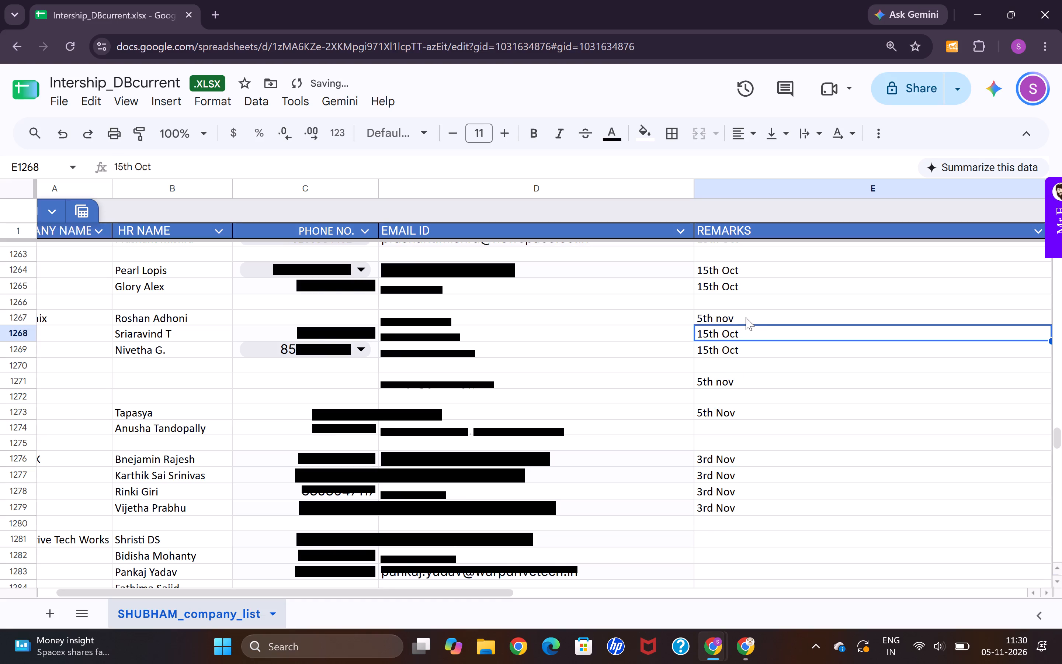
left_click(753, 319)
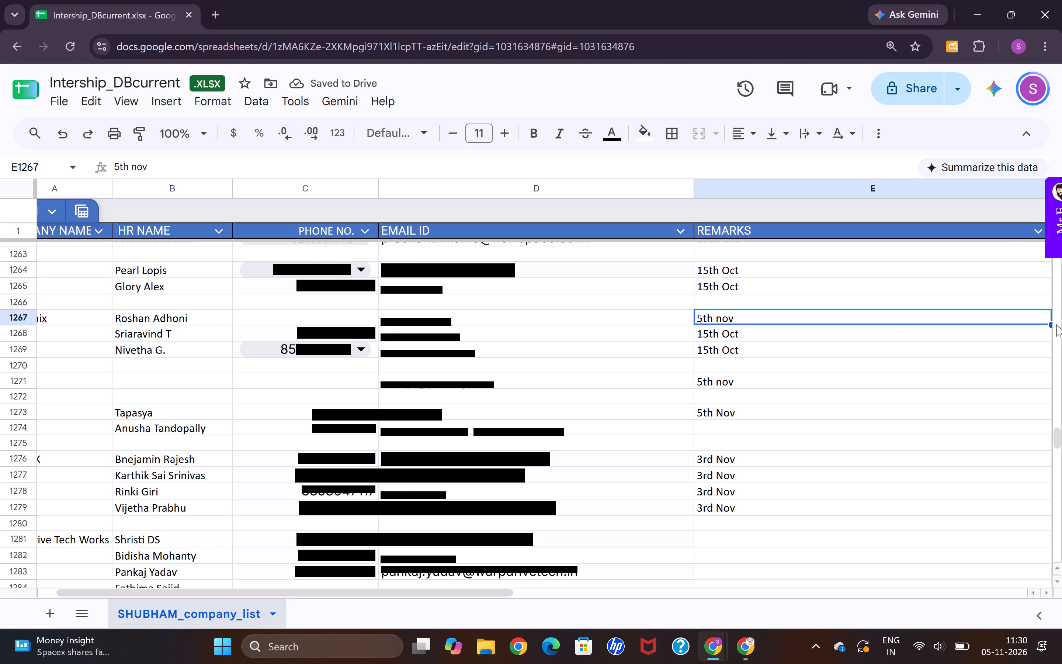
left_click_drag(1051, 324, 1048, 350)
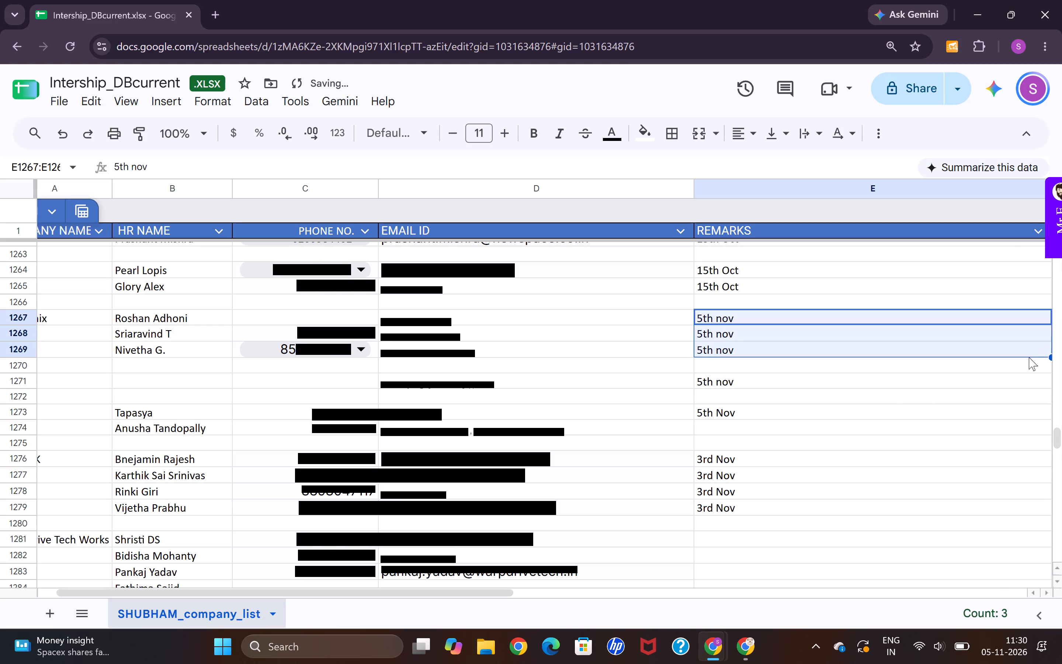
scroll(890, 398, "up", 2)
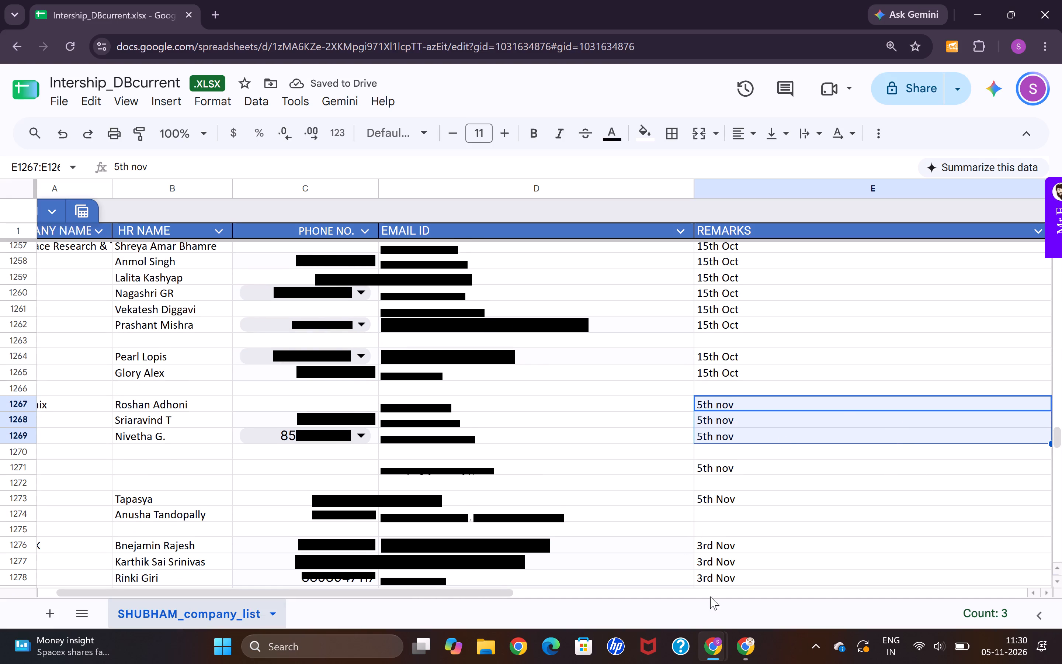
left_click(736, 589)
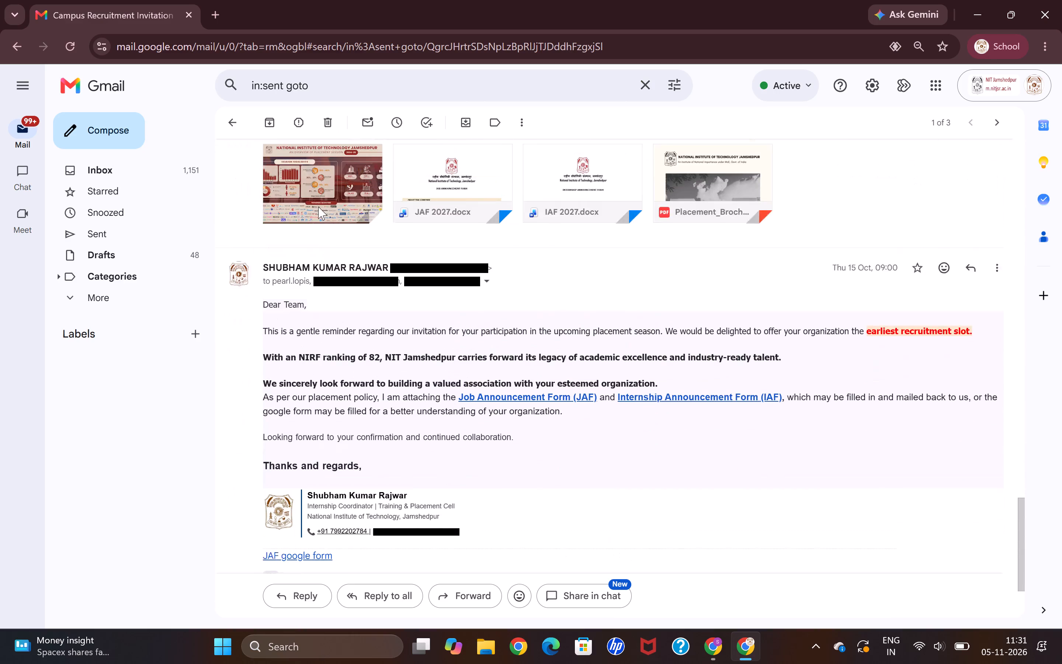
In the school Gmail window, check the sent GoTo campus recruitment invitation and its reminder, and start a reply to all recipients.
scroll(318, 207, "up", 11)
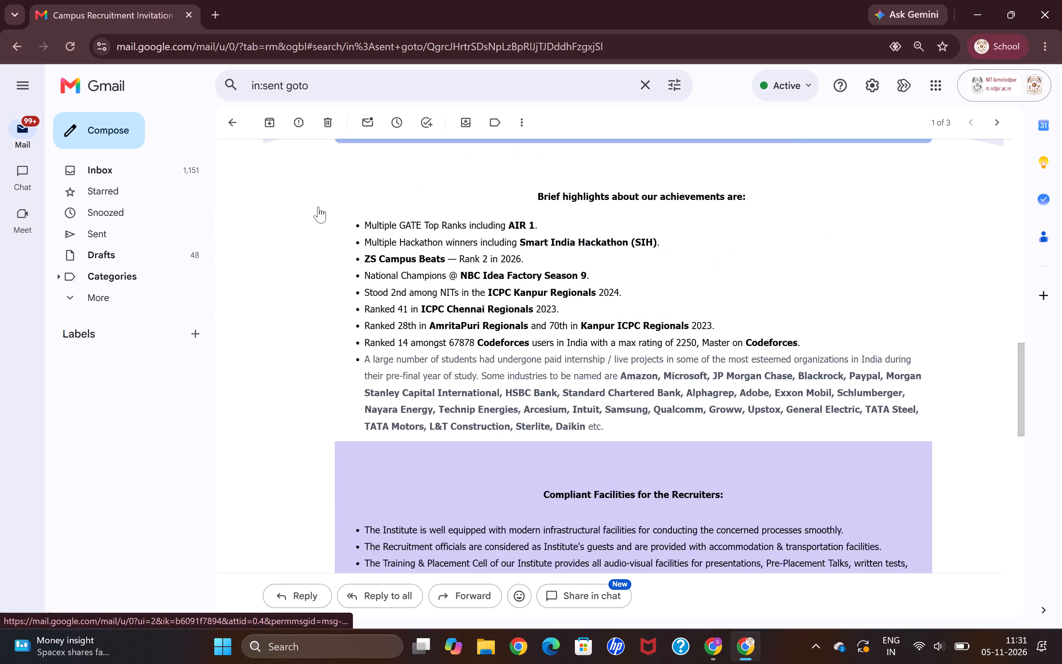
scroll(318, 207, "up", 8)
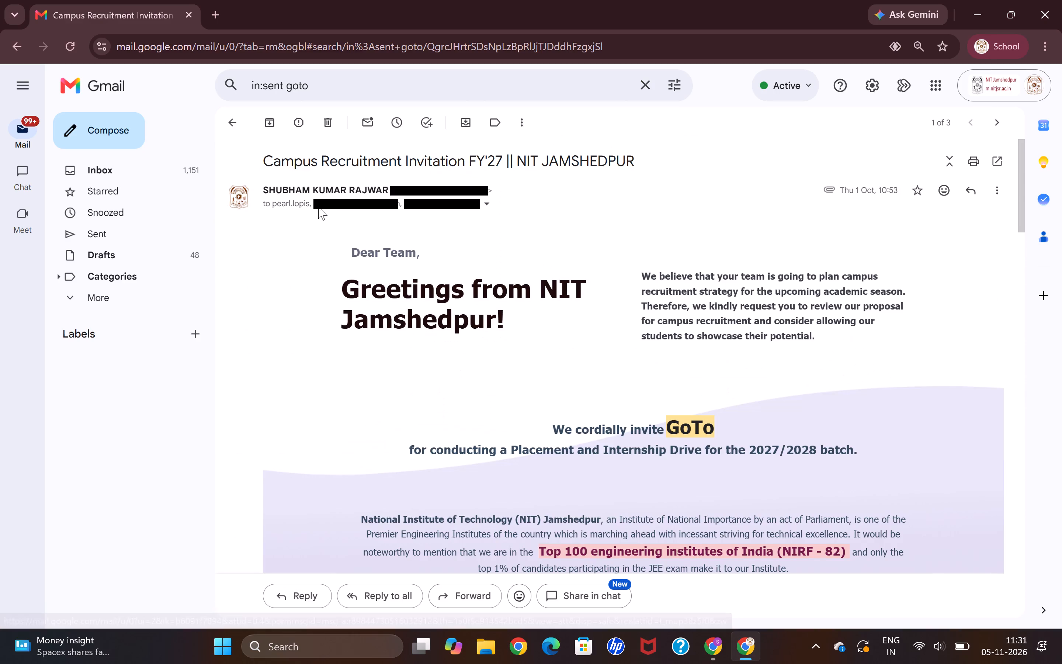
scroll(318, 207, "down", 15)
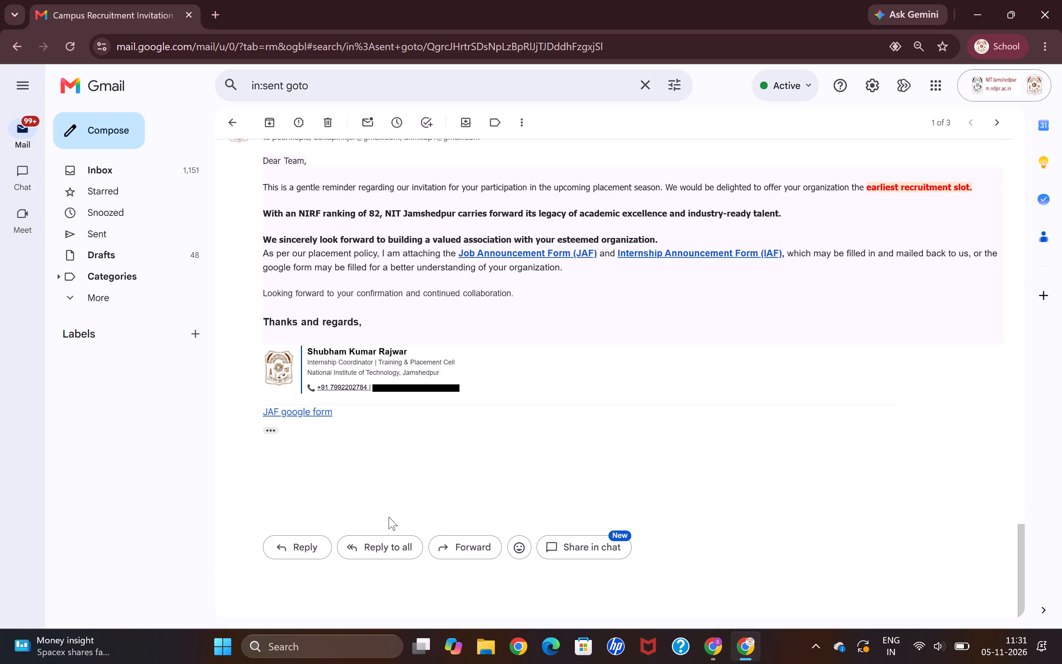
left_click(387, 553)
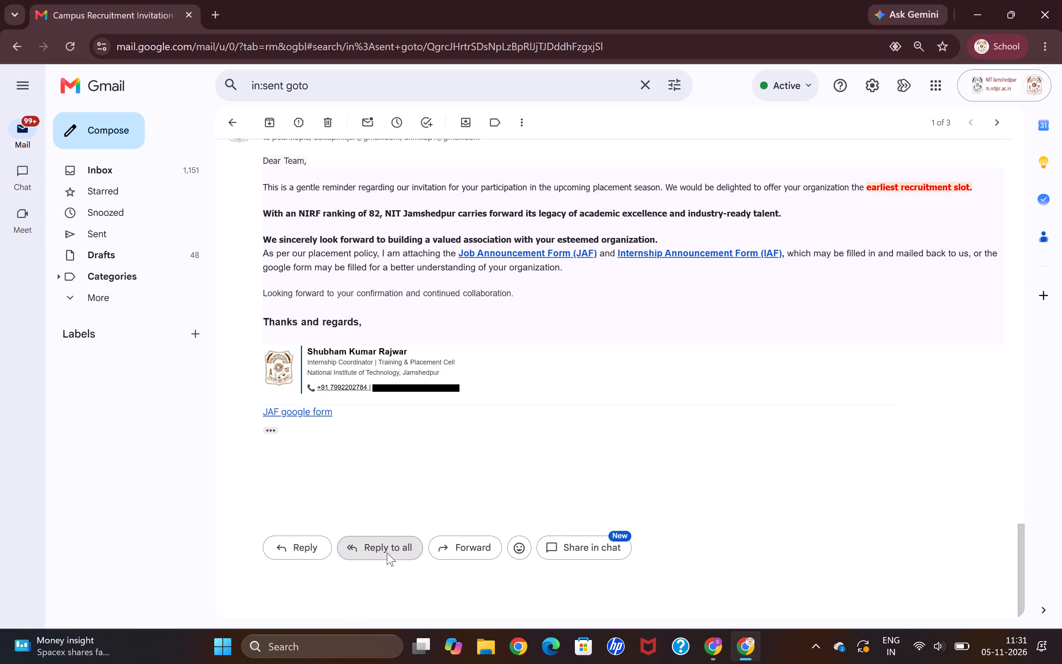
left_click_drag(545, 584, 616, 550)
left_click(738, 343)
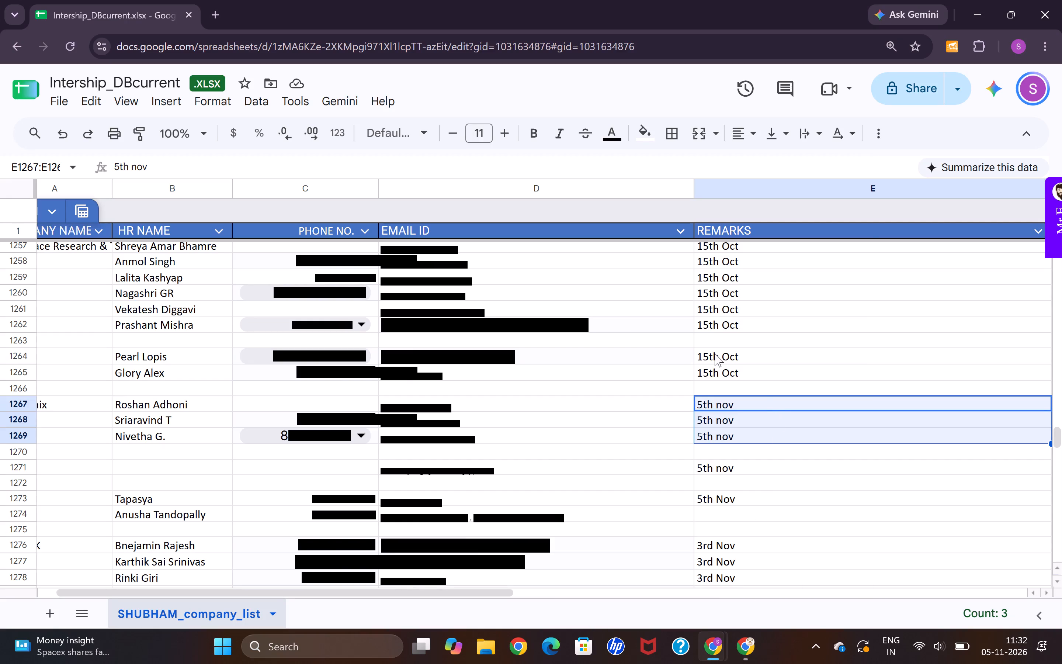
left_click(751, 355)
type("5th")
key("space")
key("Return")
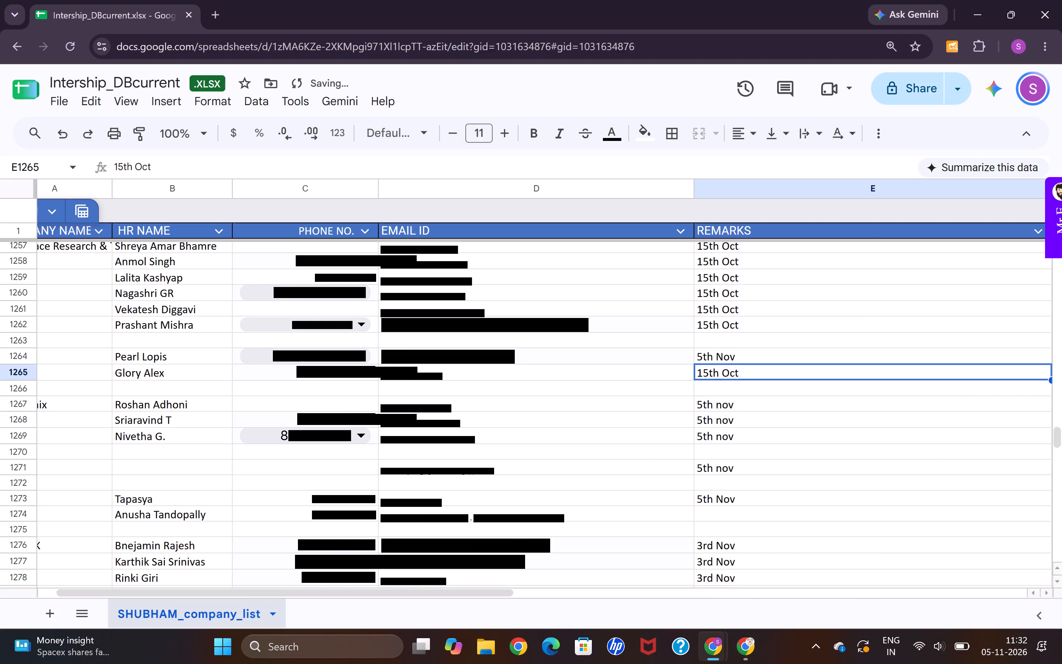
left_click(799, 360)
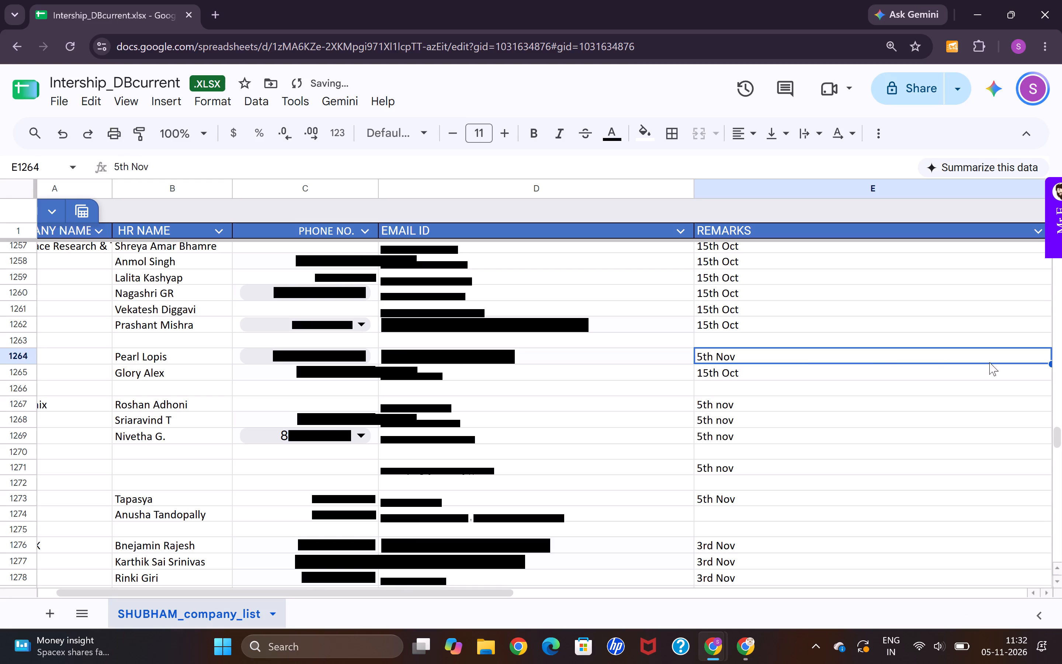
left_click_drag(1052, 363, 1052, 365)
In the Intership_DBcurrent spreadsheet, fill the 5th Nov remark from row 1264 down into row 1265.
left_click_drag(1052, 365, 1051, 376)
scroll(861, 431, "up", 1)
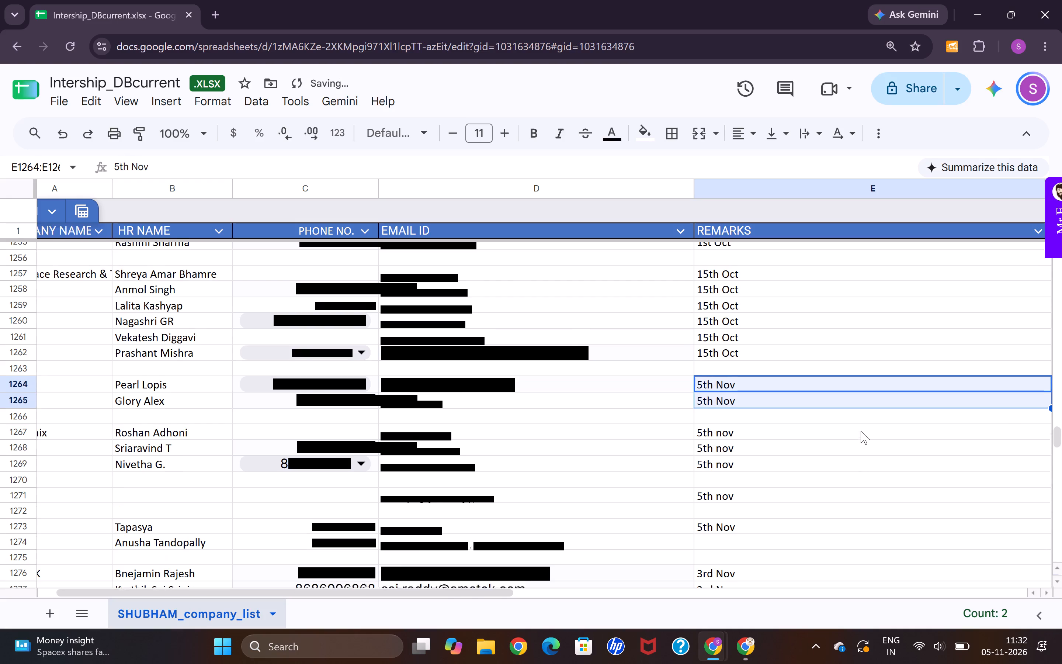
scroll(861, 431, "up", 2)
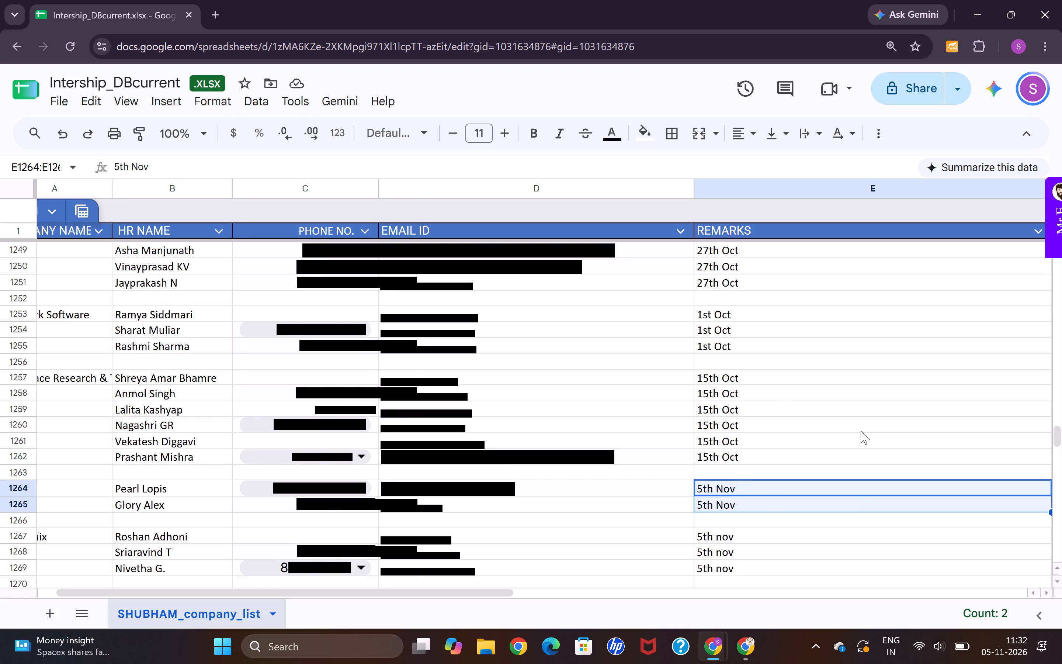
scroll(861, 431, "right", 3)
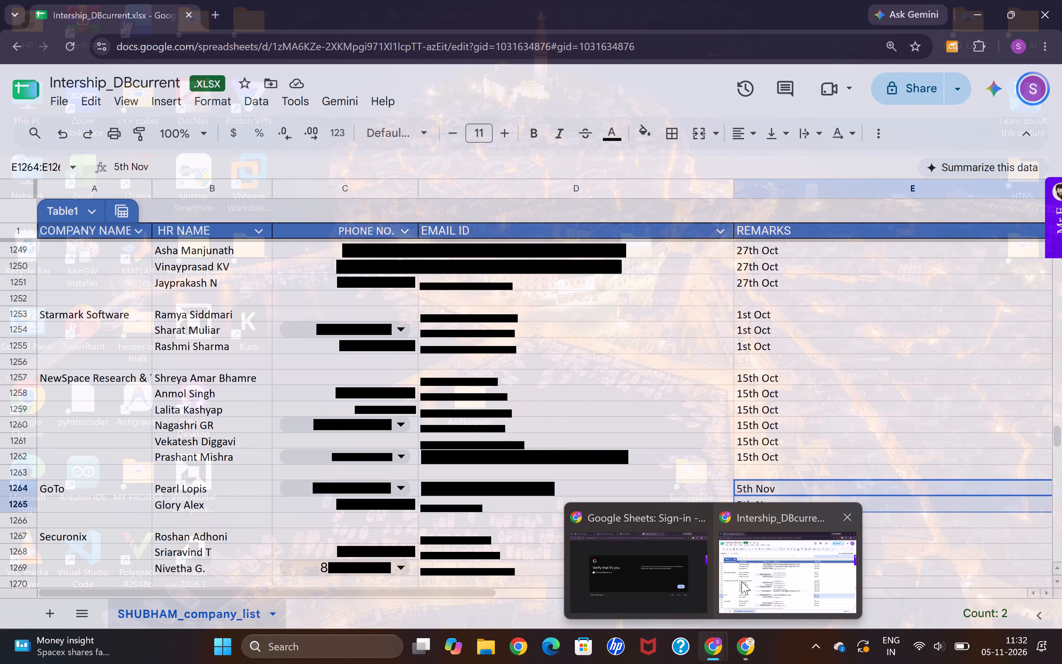
left_click(736, 595)
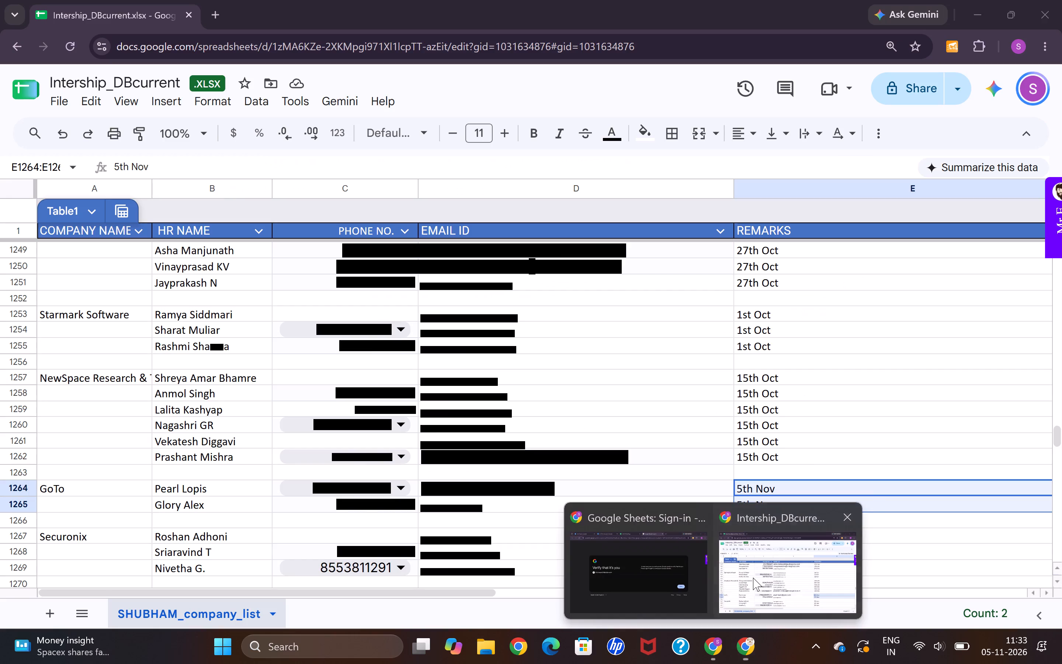
left_click(750, 312)
double_click(750, 312)
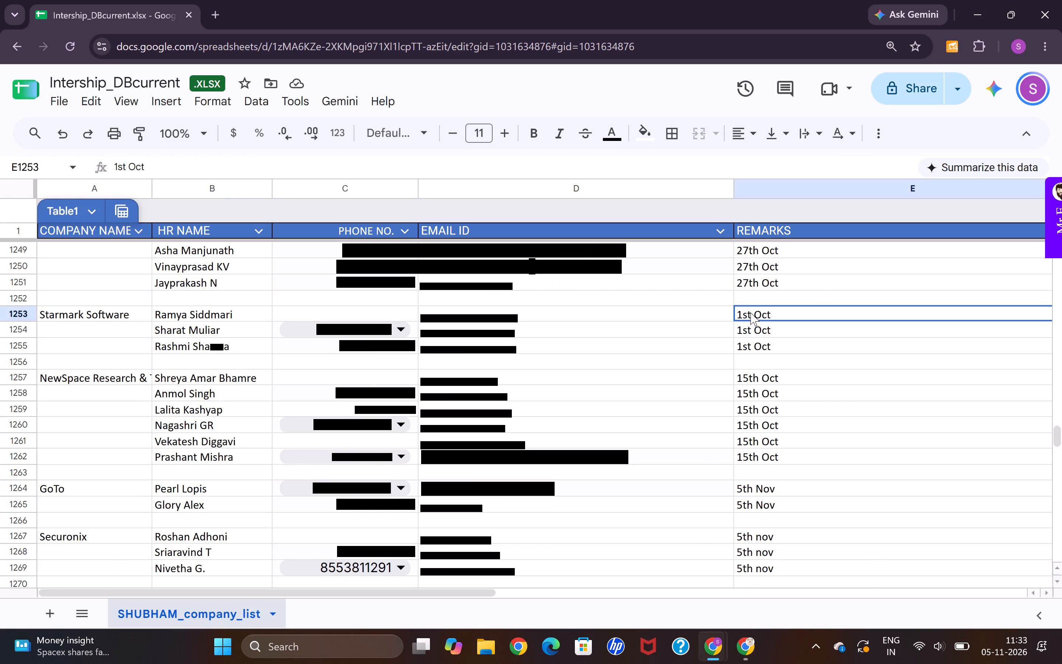
left_click_drag(750, 312, 612, 328)
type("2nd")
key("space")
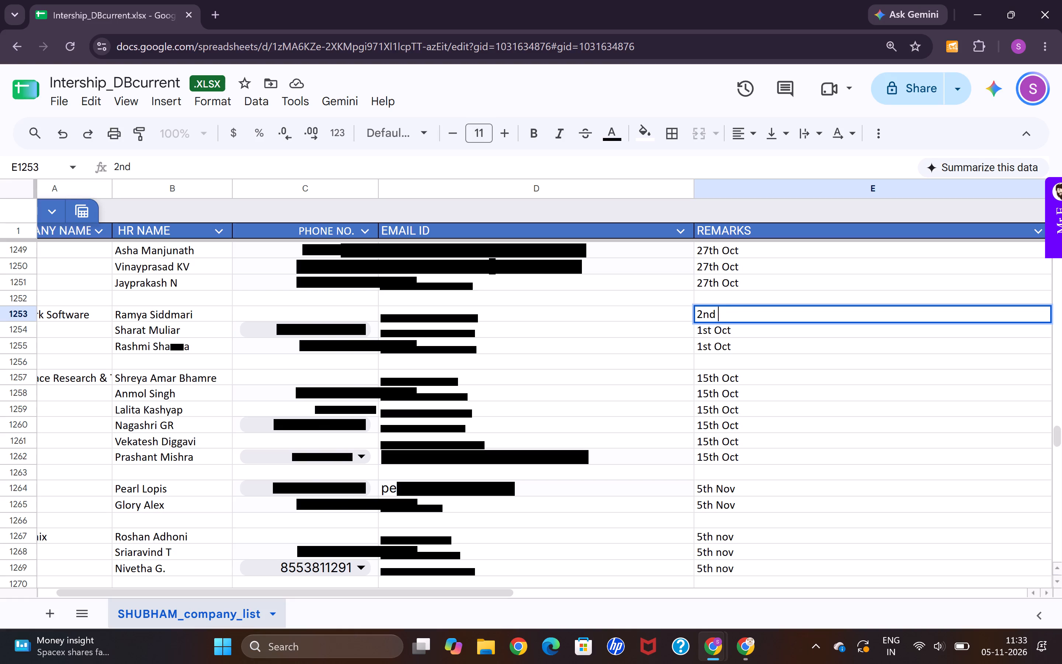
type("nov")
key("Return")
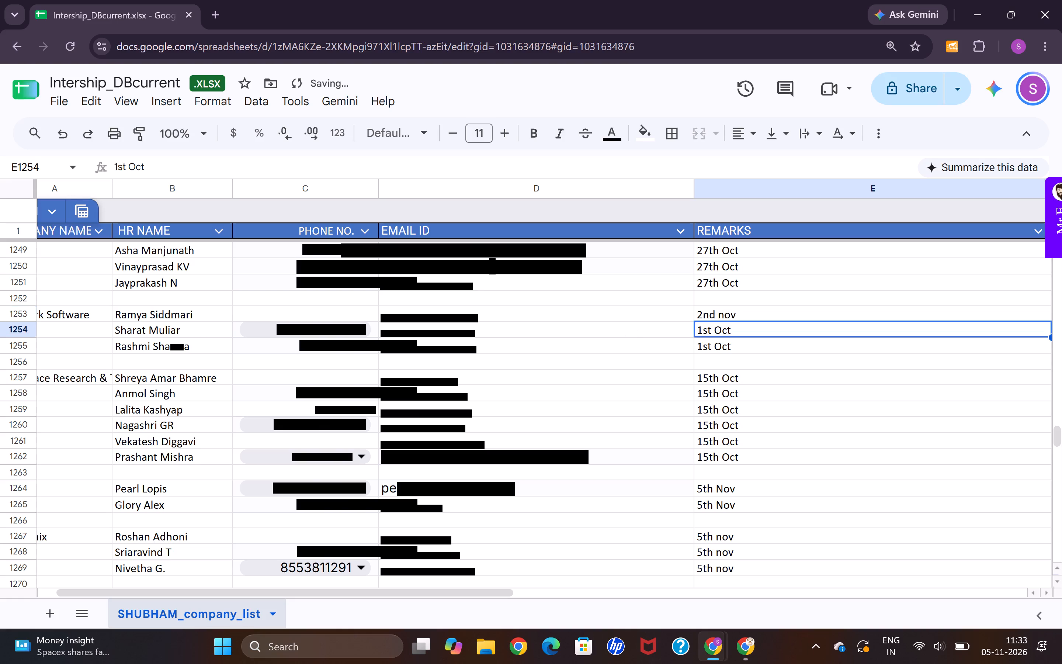
left_click(753, 318)
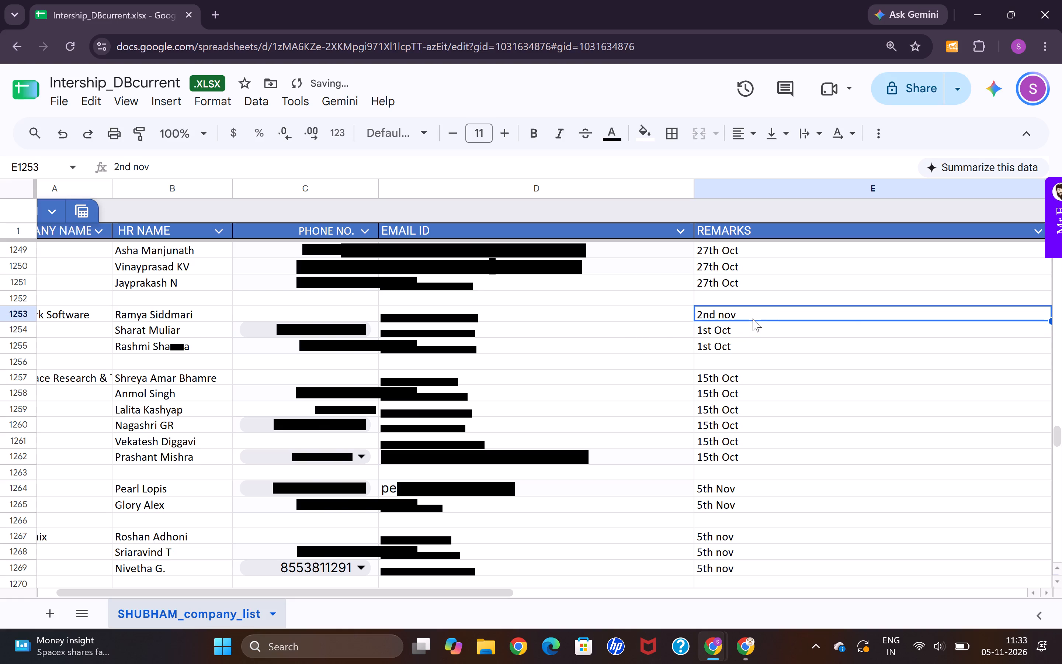
left_click_drag(1050, 319, 1051, 343)
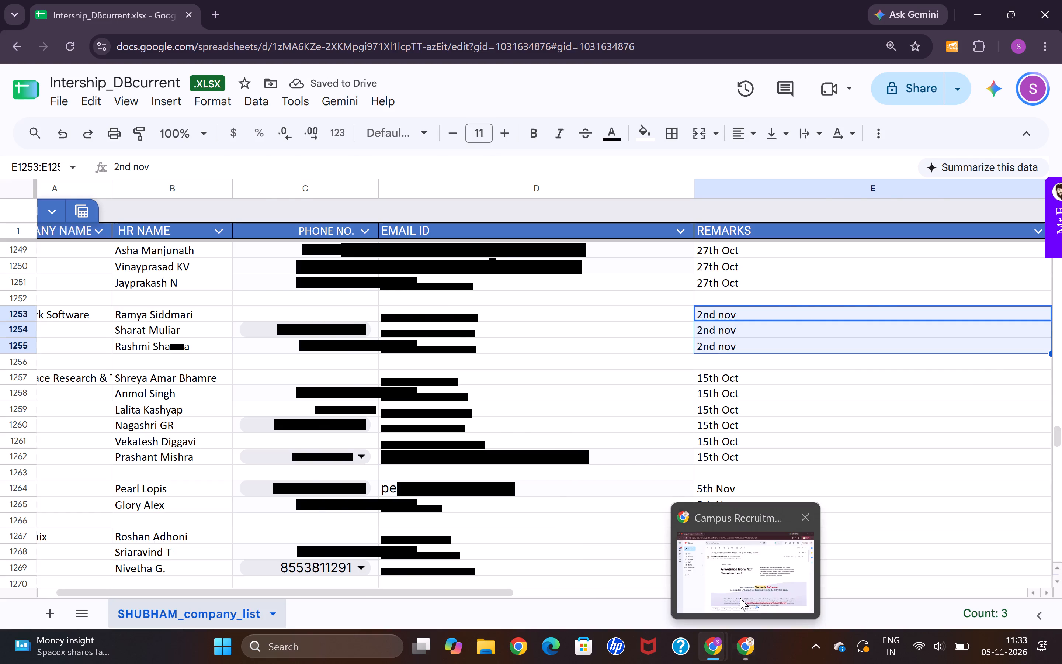
left_click(740, 594)
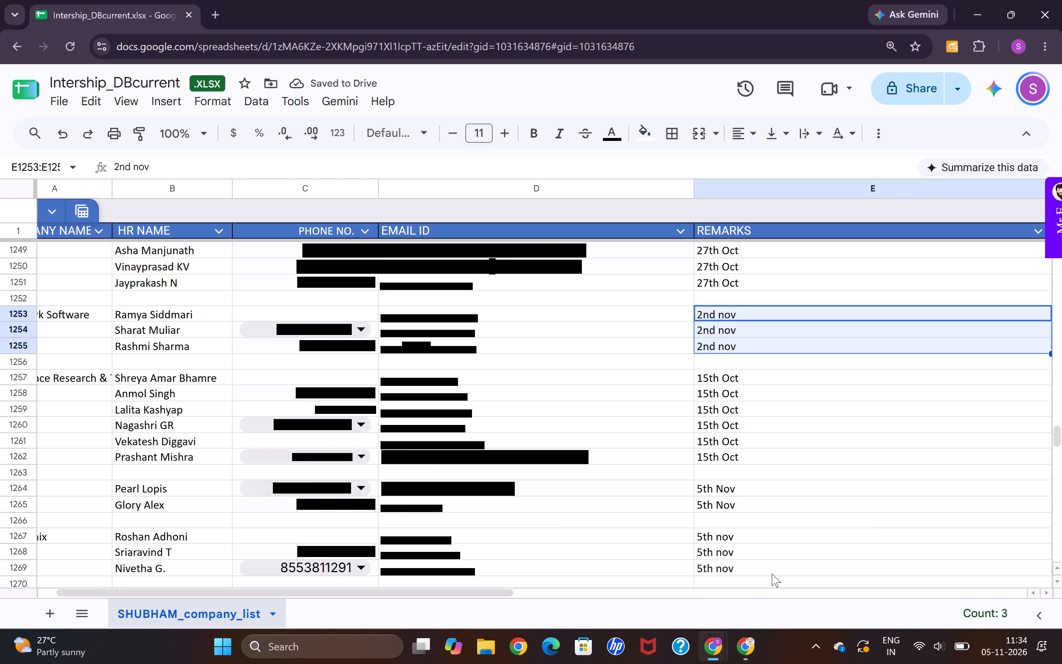
left_click(750, 380)
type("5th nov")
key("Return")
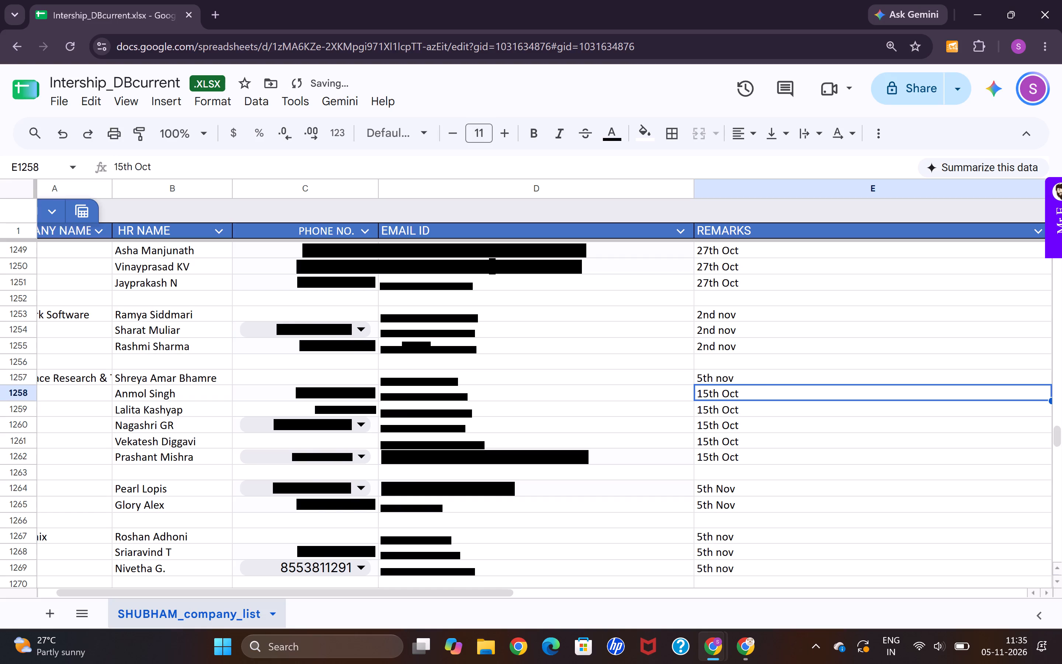
left_click(775, 371)
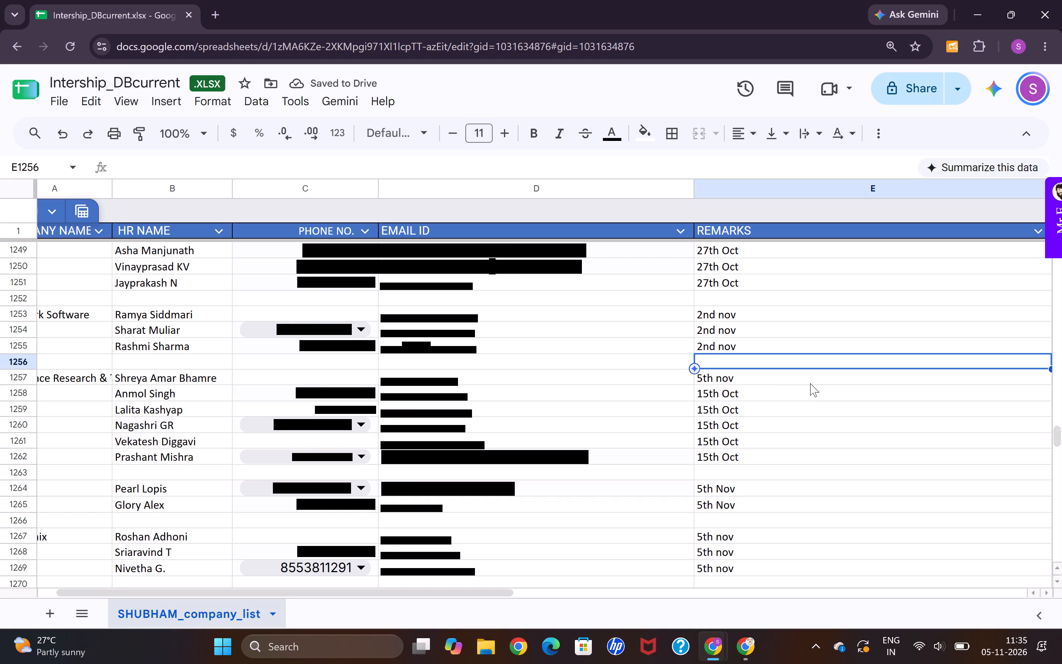
left_click(810, 378)
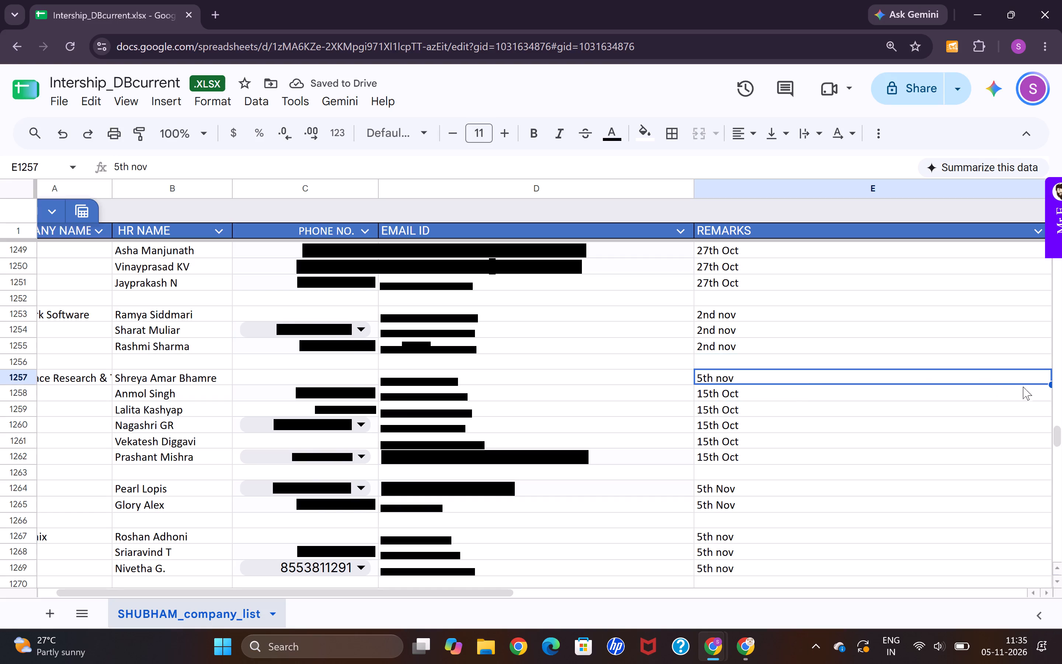
left_click_drag(1050, 381, 1050, 385)
left_click_drag(1050, 385, 1047, 459)
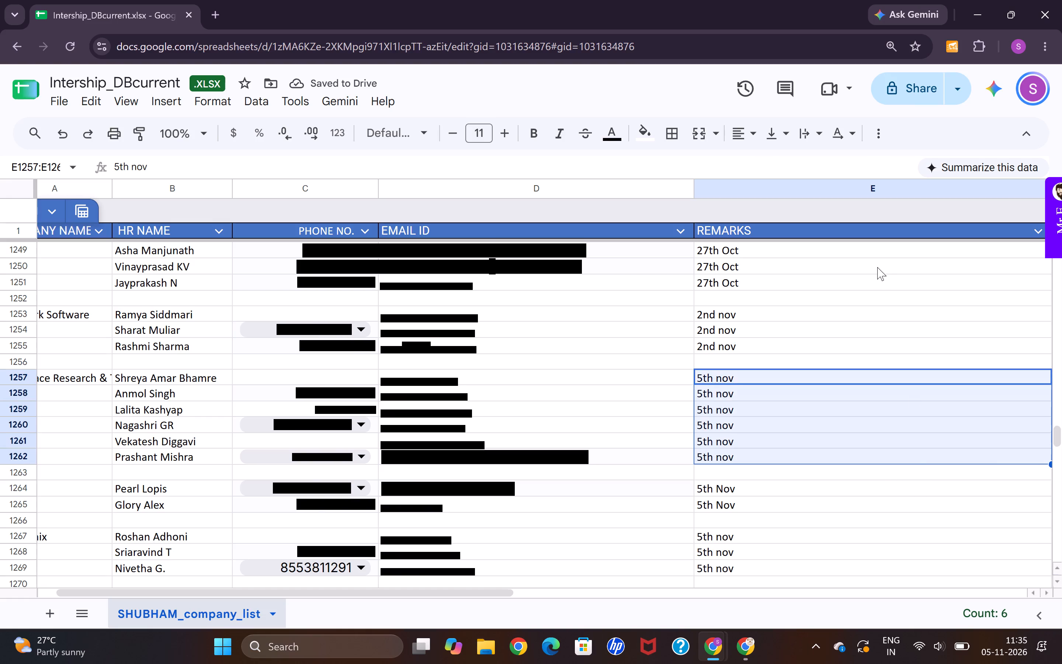
scroll(877, 267, "up", 3)
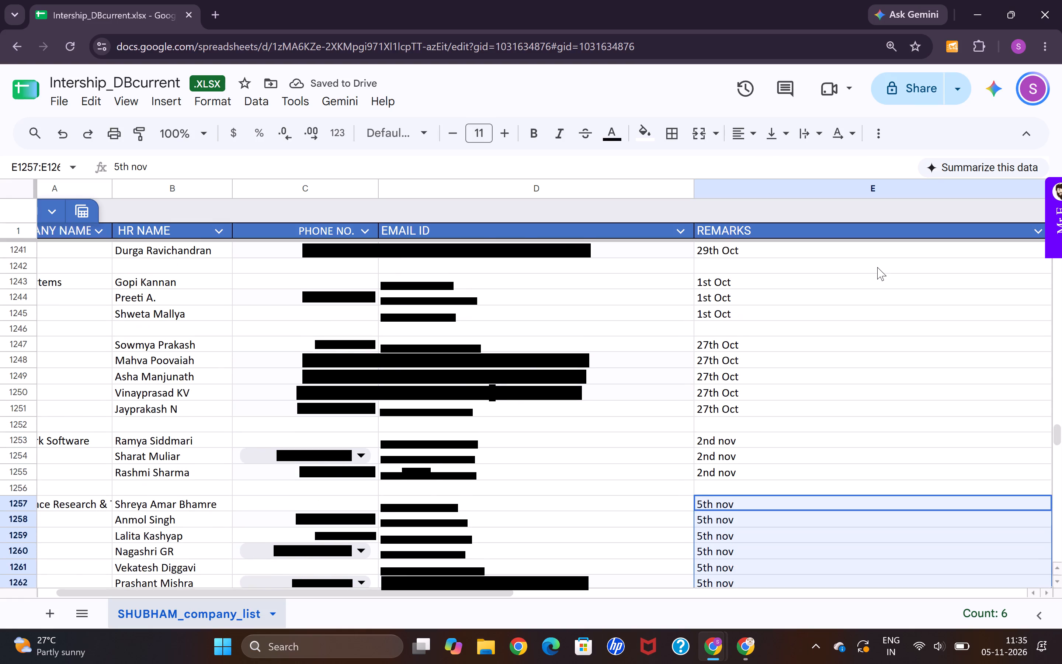
scroll(877, 267, "up", 3)
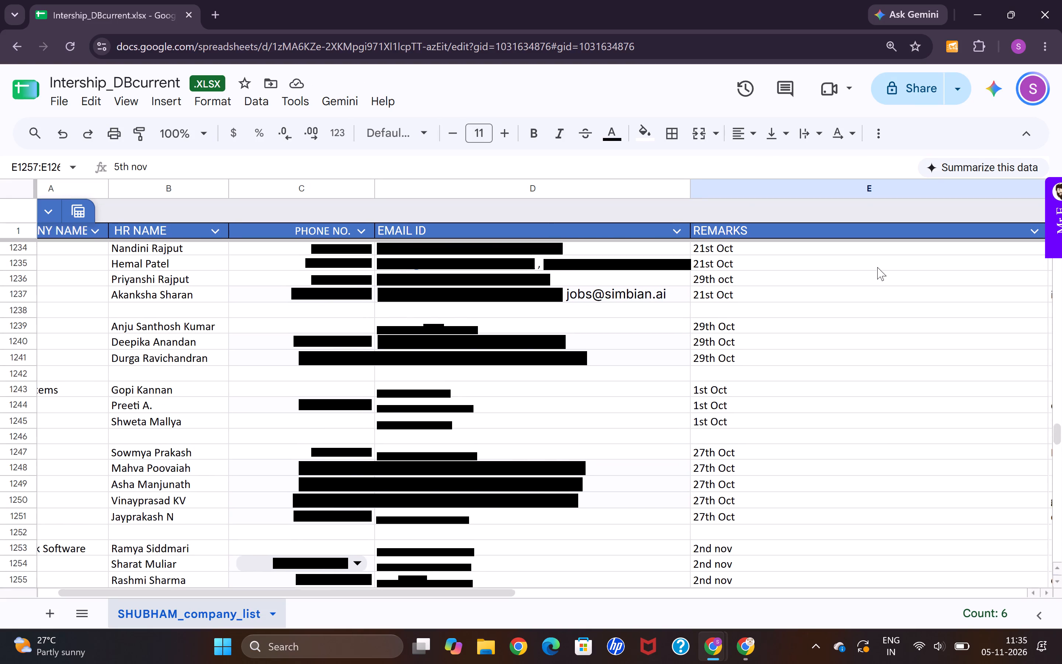
scroll(877, 267, "up", 1)
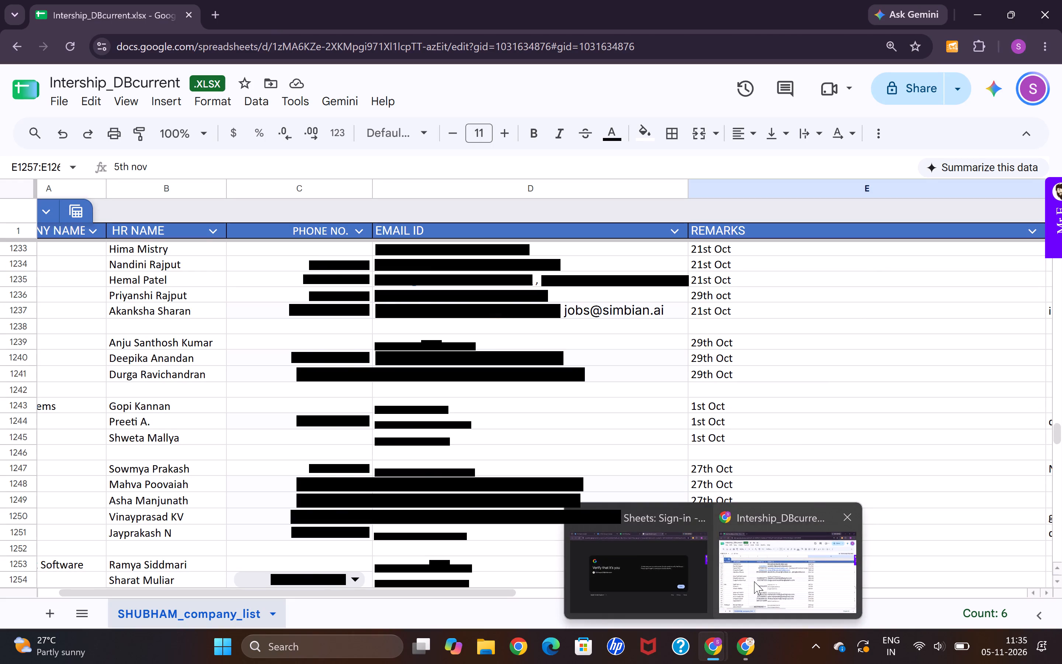
left_click(751, 560)
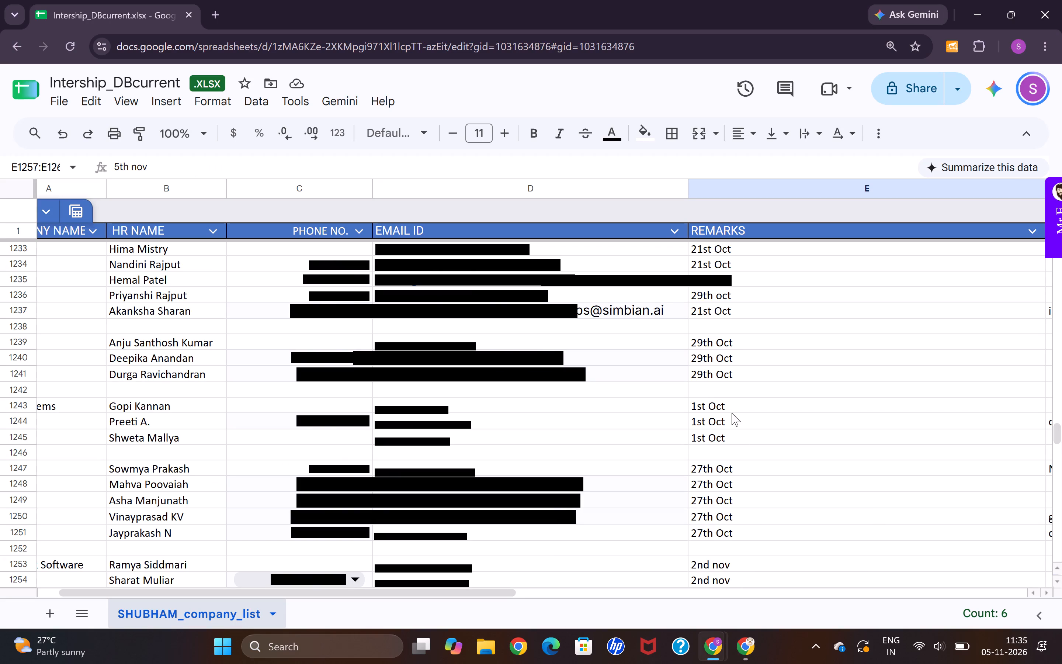
left_click(732, 408)
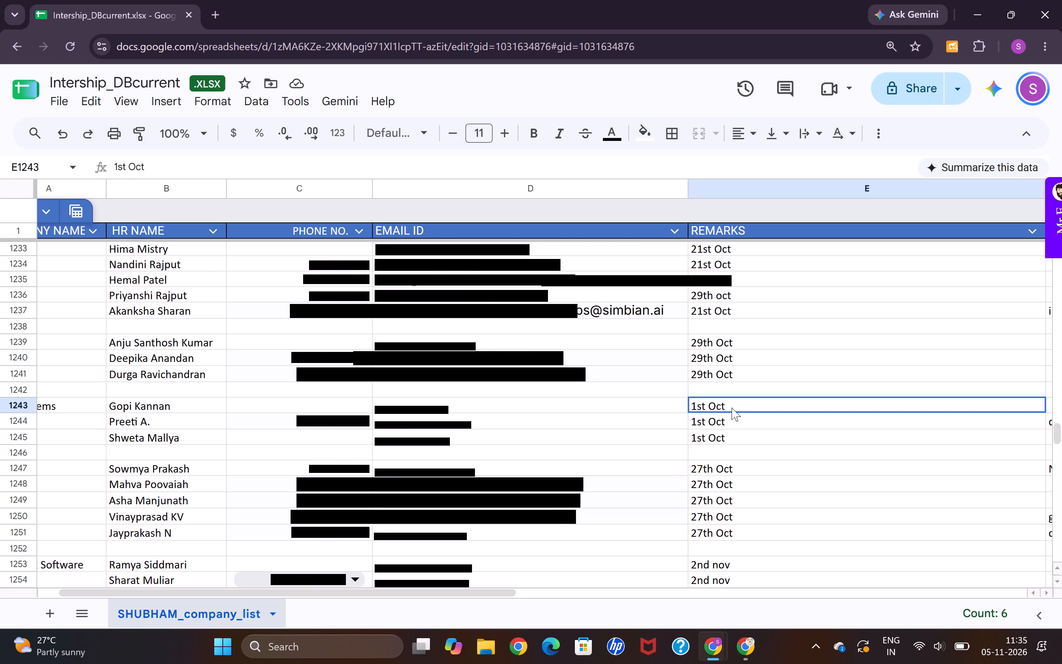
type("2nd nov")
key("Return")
left_click(774, 411)
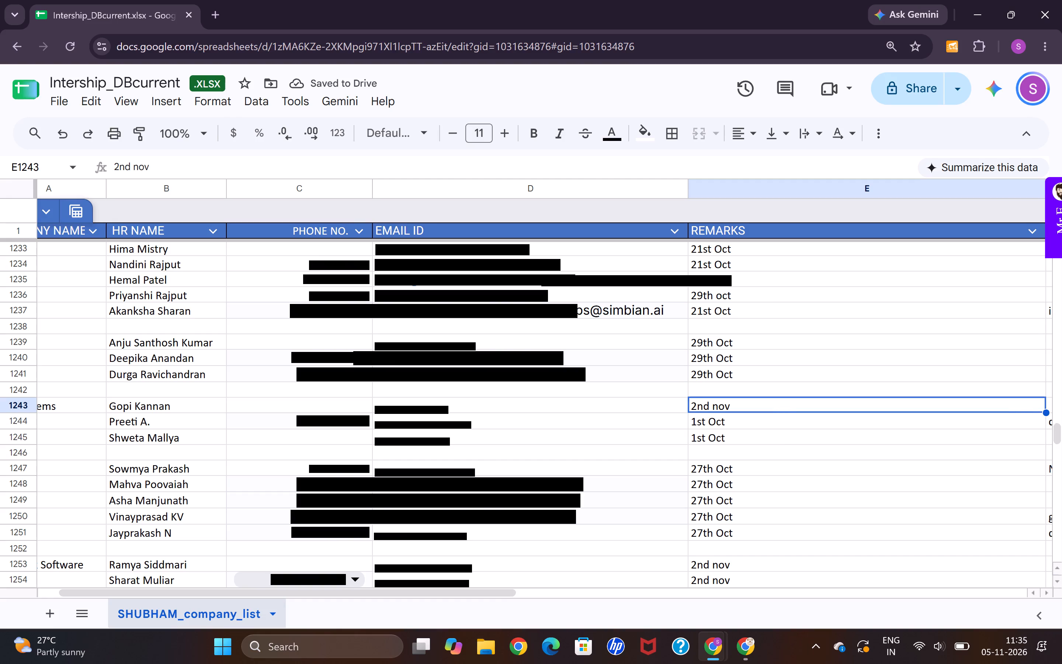
left_click_drag(1046, 412, 1045, 431)
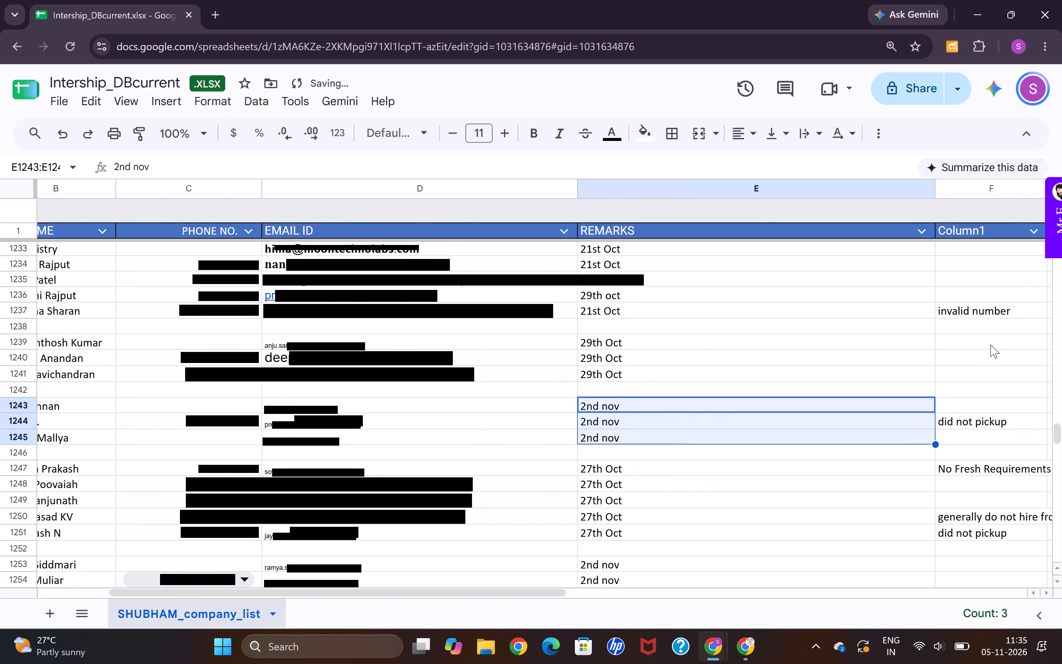
Look through the contact rows above row 1240 and their remarks dates for the next company to check.
left_click(891, 365)
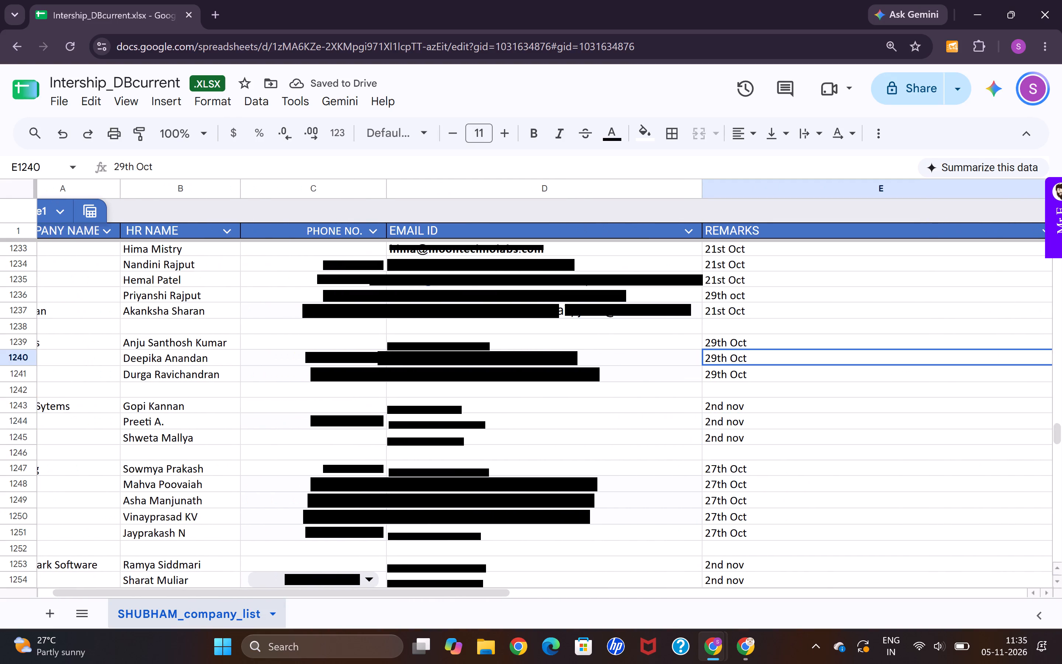
scroll(891, 365, "up", 1)
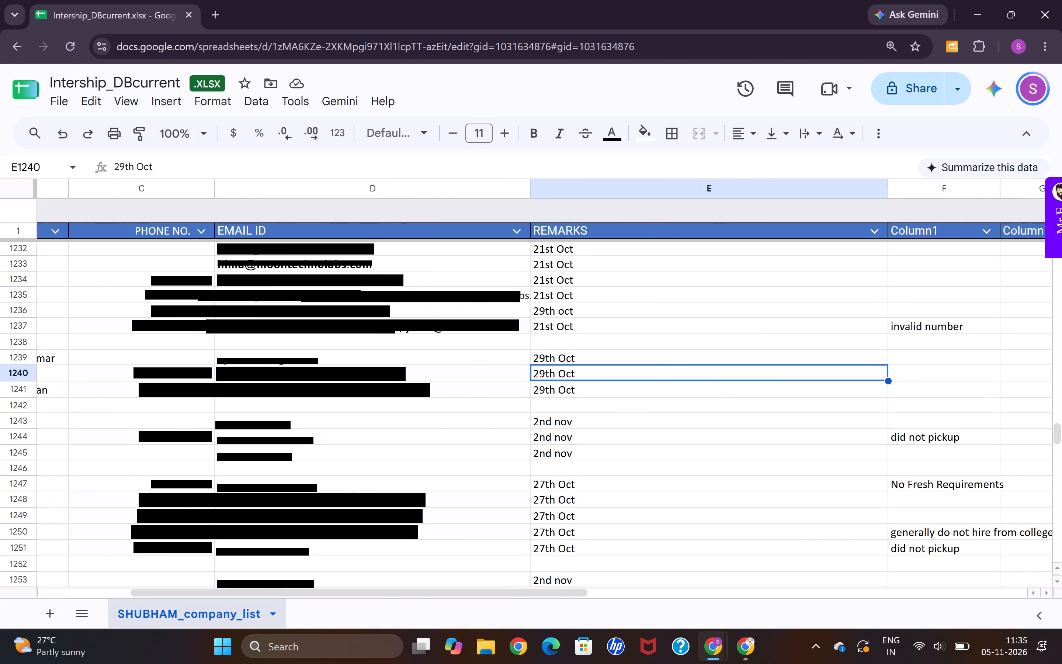
scroll(891, 365, "up", 3)
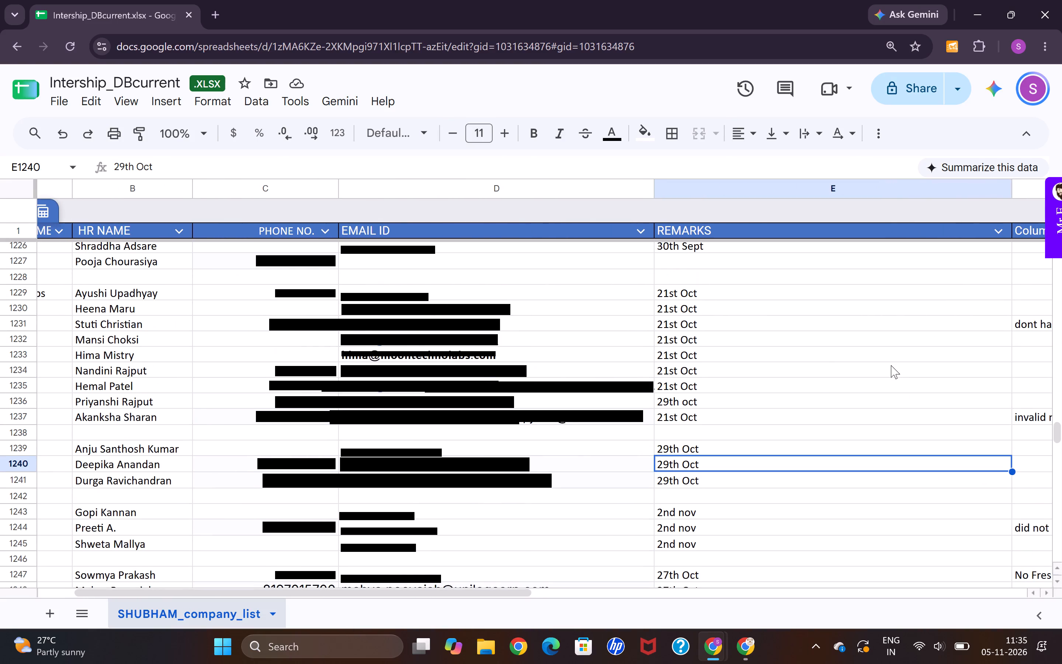
scroll(891, 365, "up", 3)
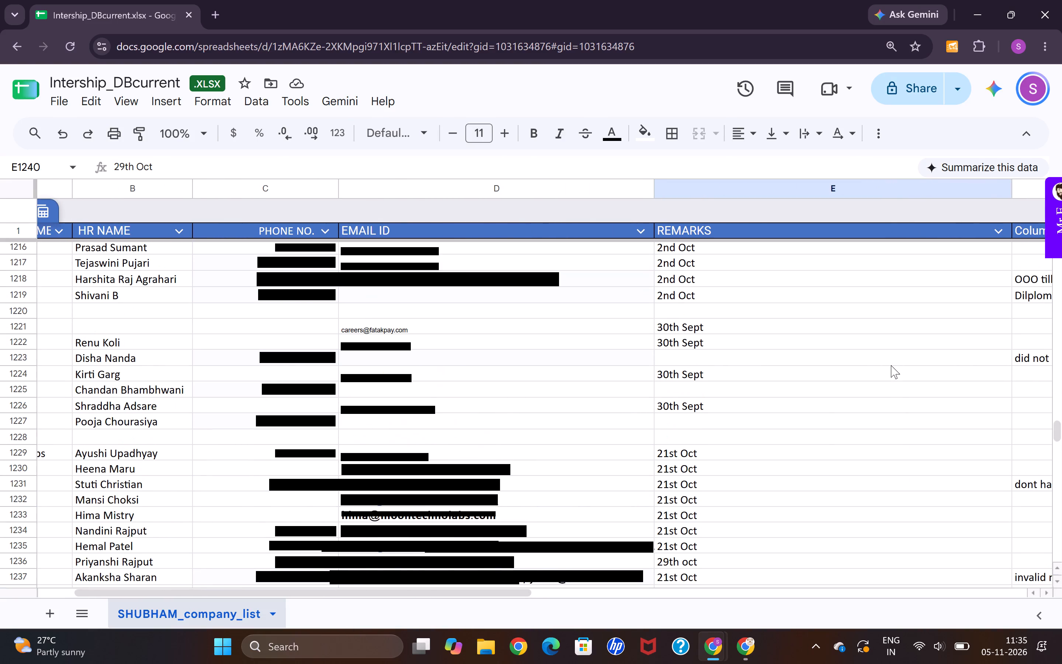
scroll(891, 365, "up", 4)
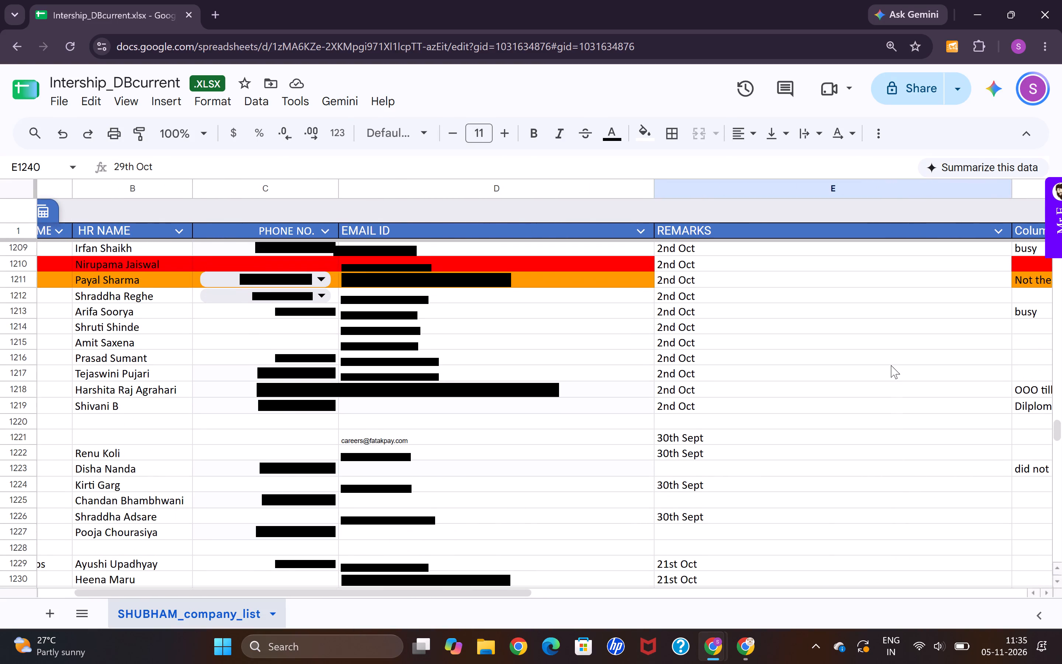
scroll(891, 365, "up", 2)
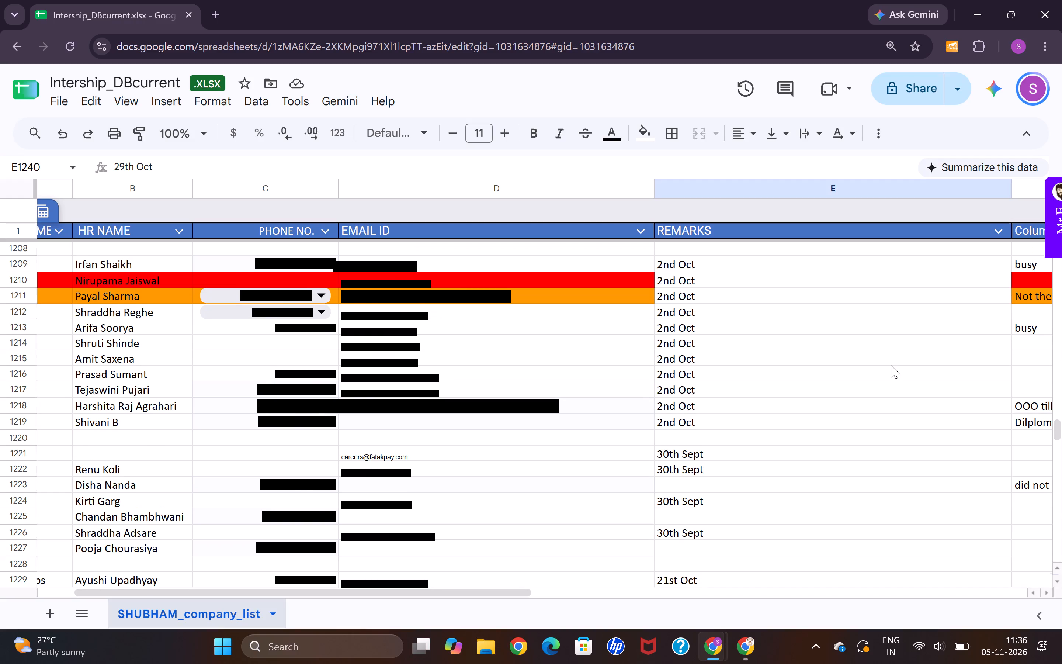
scroll(891, 365, "up", 1)
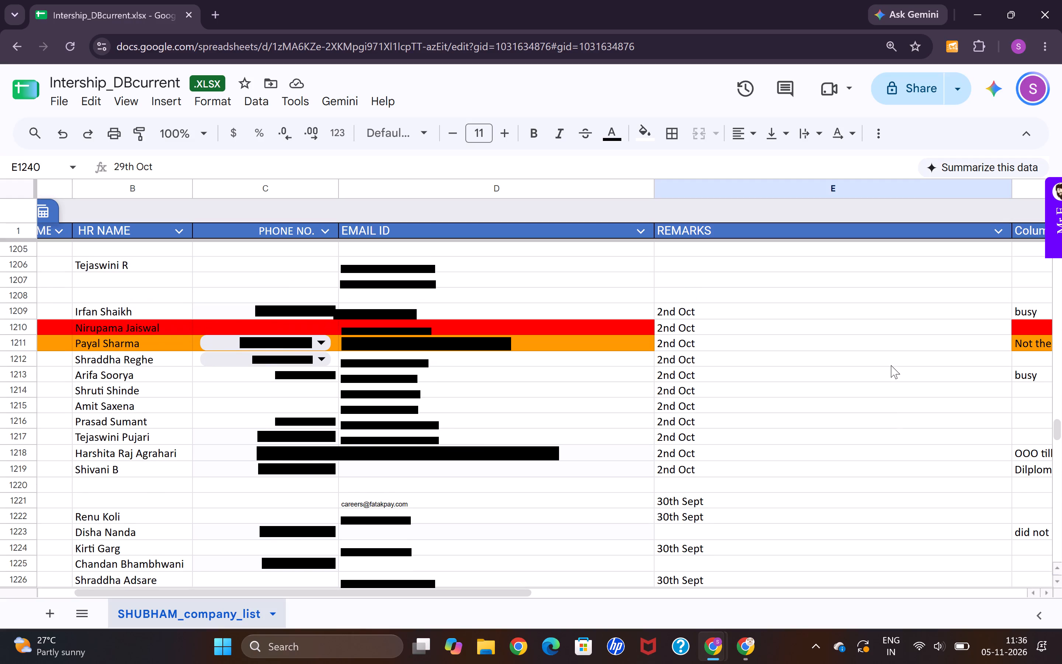
scroll(891, 365, "up", 1)
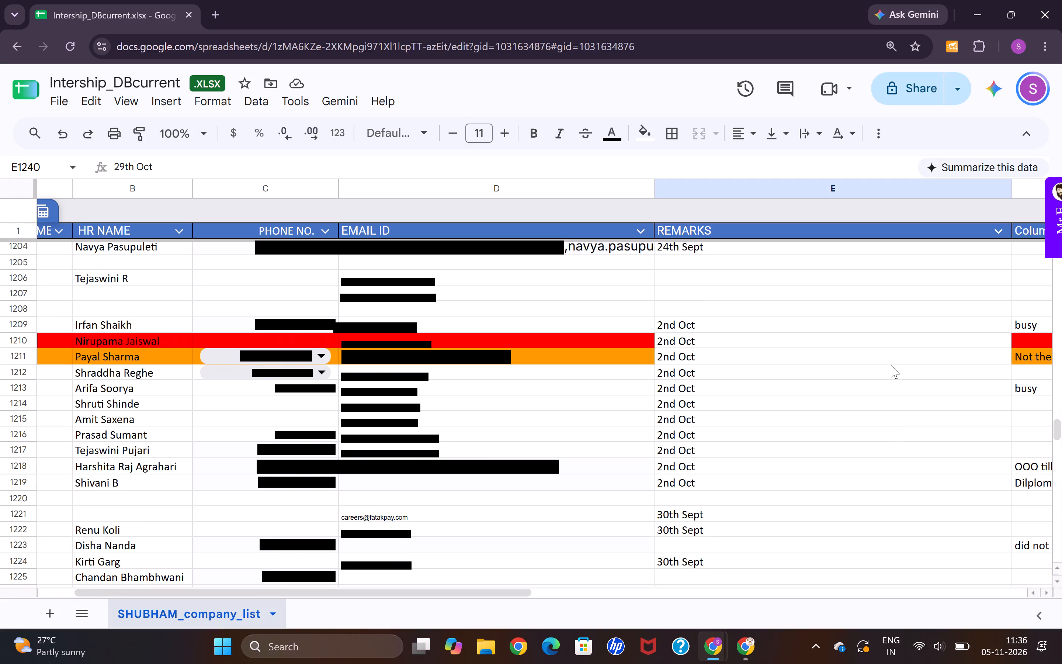
scroll(891, 365, "up", 1)
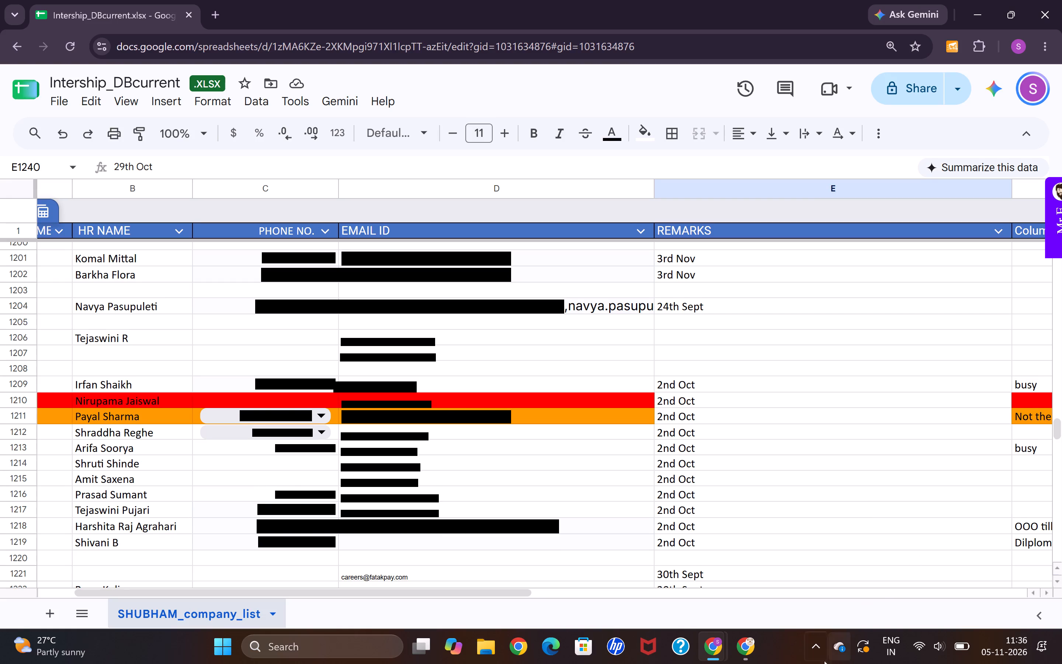
left_click(741, 584)
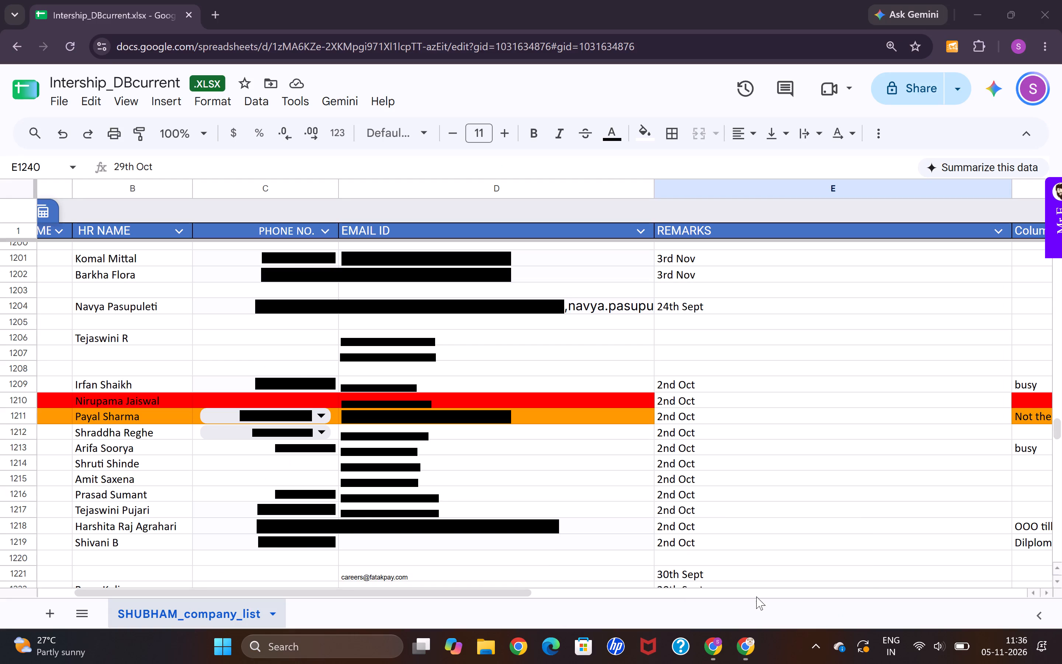
left_click(682, 381)
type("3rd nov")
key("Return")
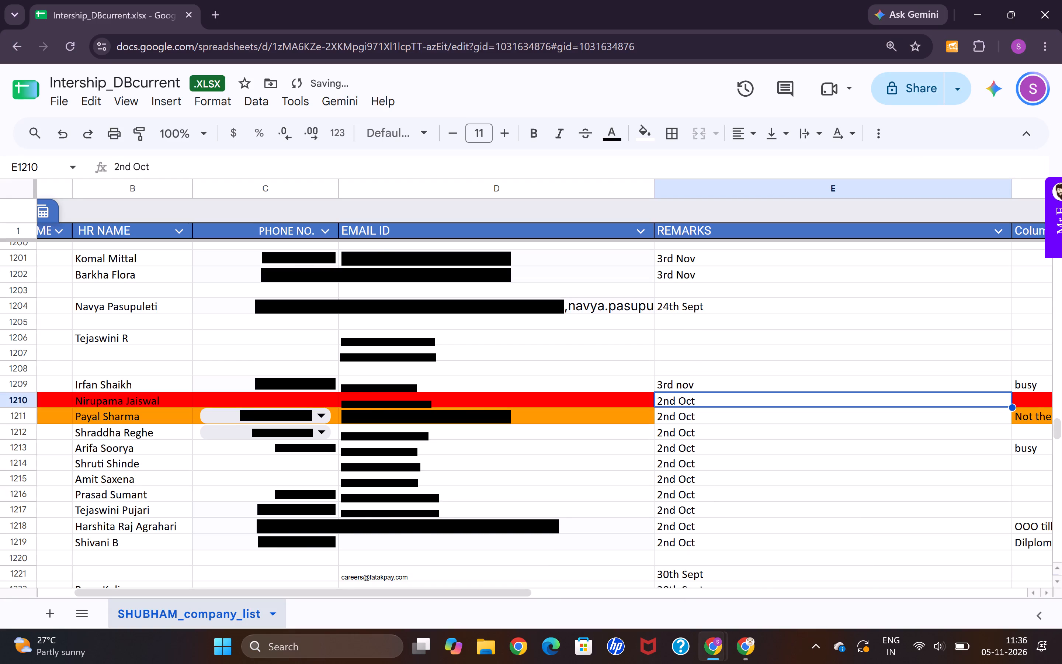
left_click(744, 387)
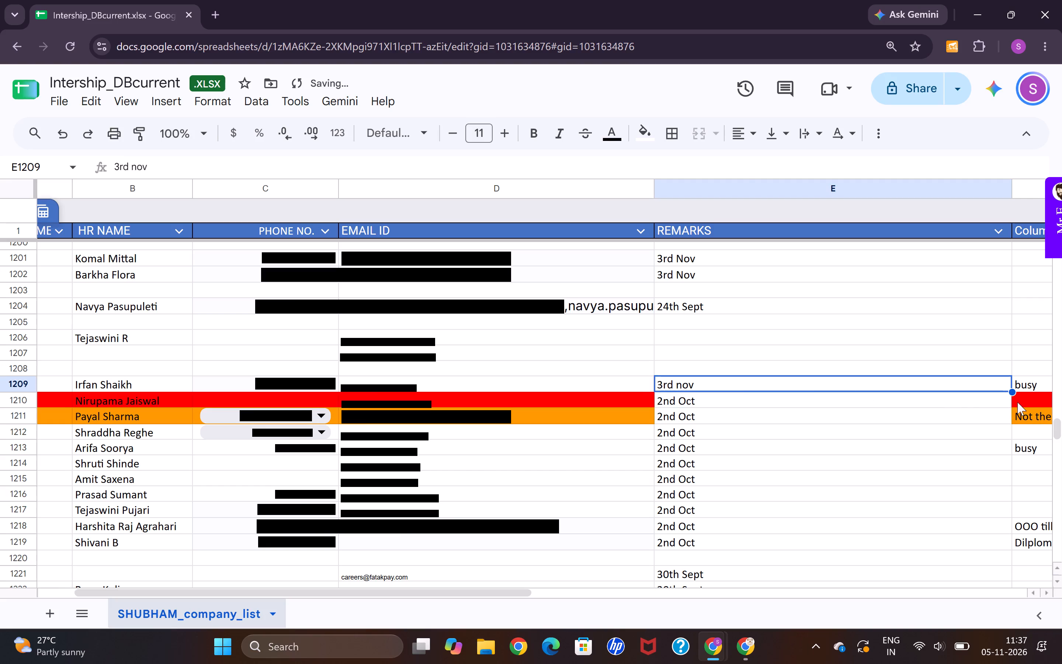
left_click_drag(1011, 389, 1006, 468)
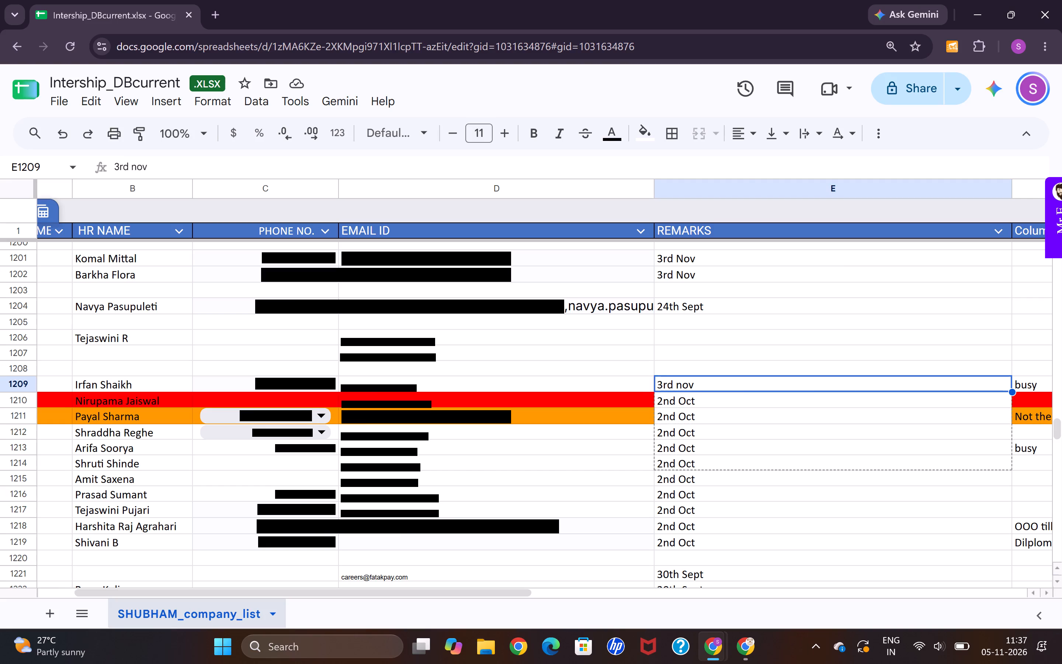
left_click_drag(1006, 468, 1007, 473)
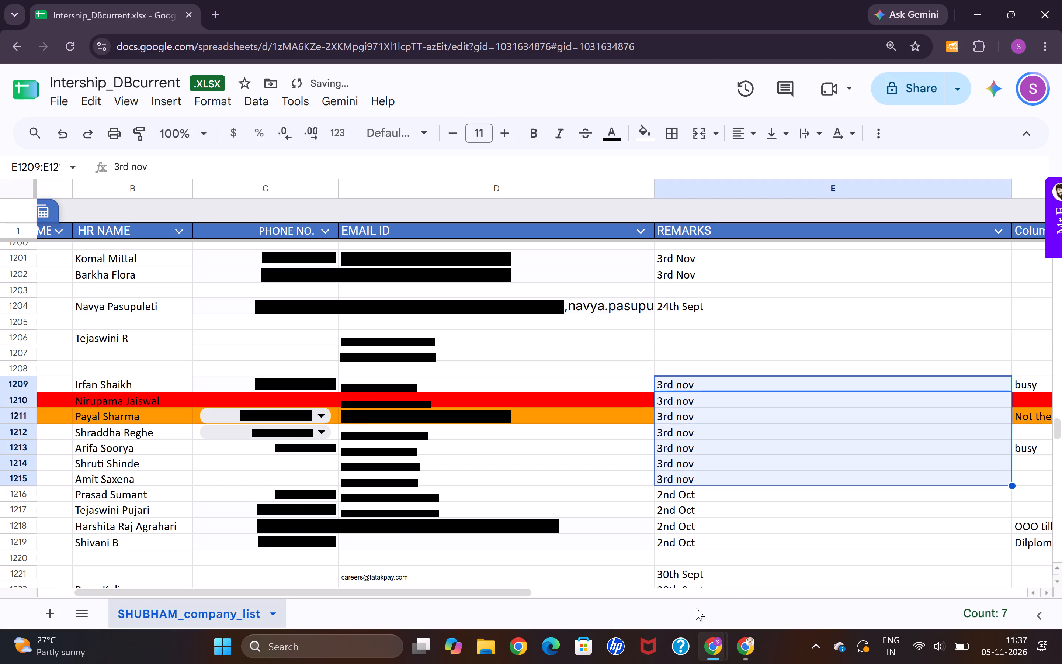
left_click(724, 572)
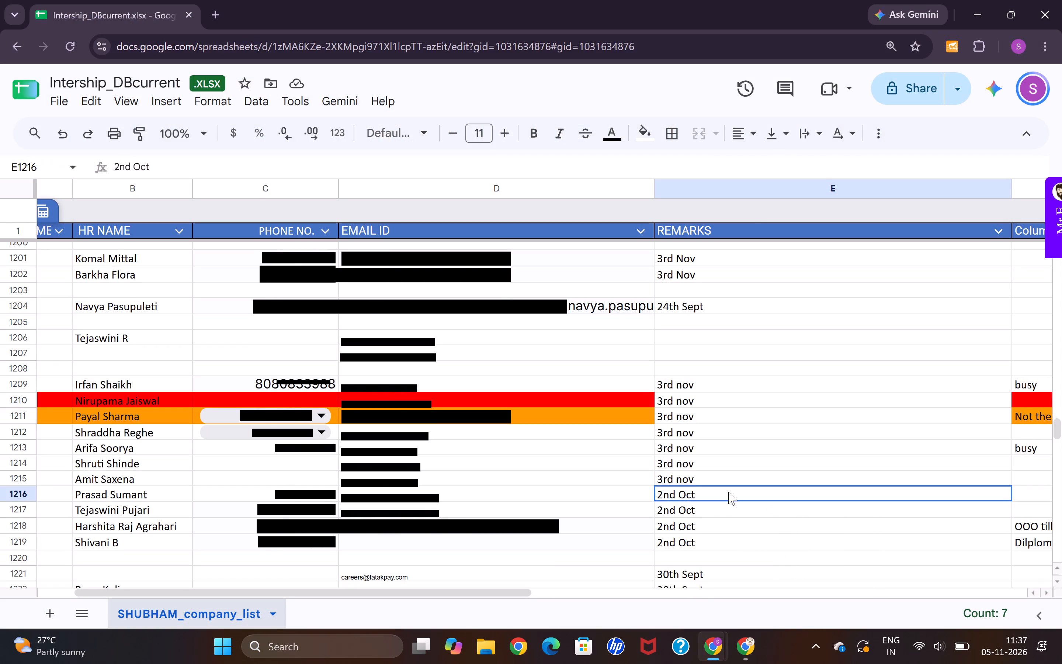
key("BackSpace")
key("BackSpace")
key("BackSpace")
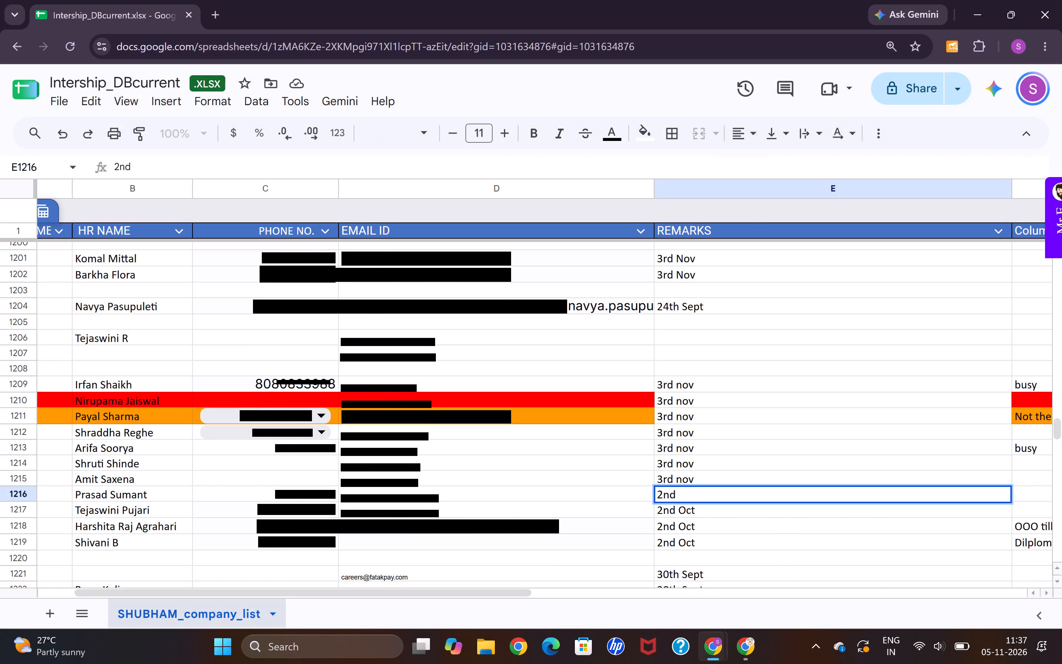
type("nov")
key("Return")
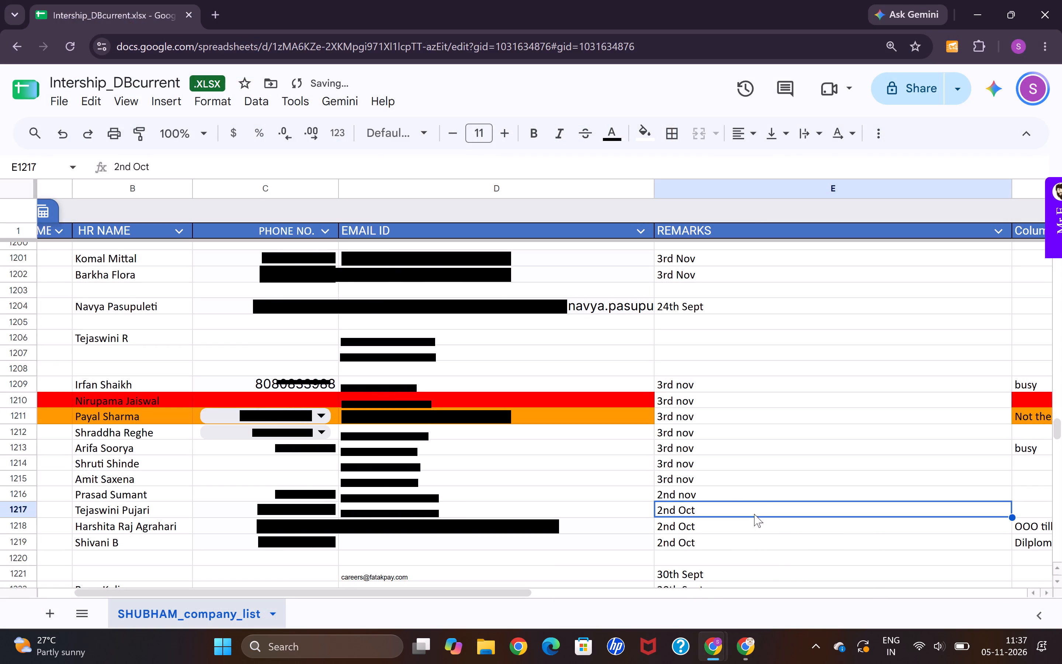
left_click(753, 495)
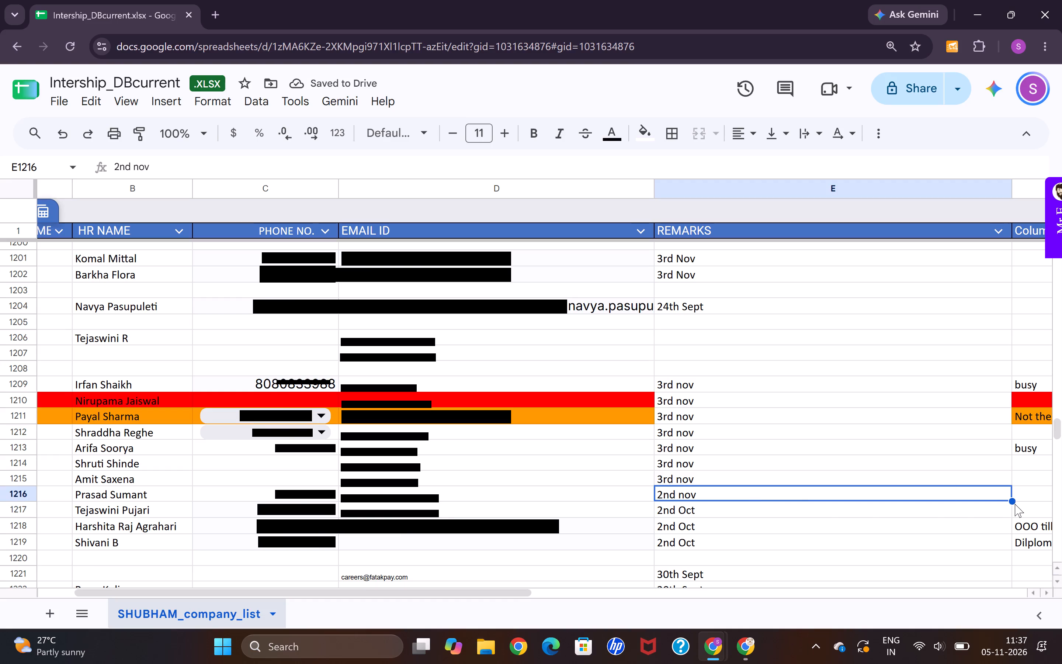
left_click_drag(1013, 499, 1011, 530)
left_click_drag(1011, 530, 1012, 543)
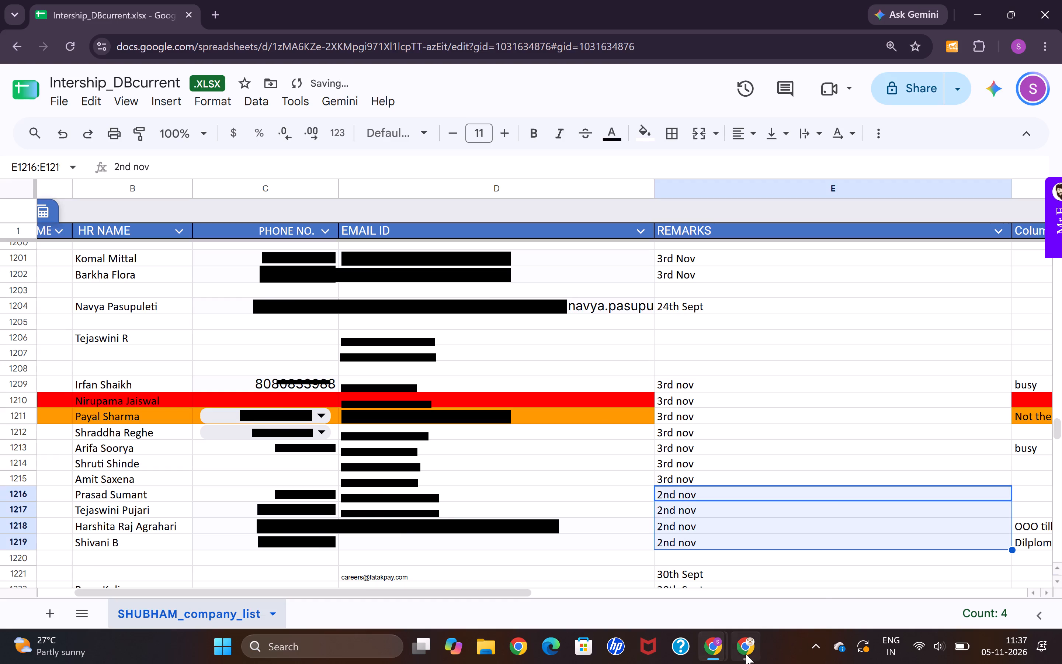
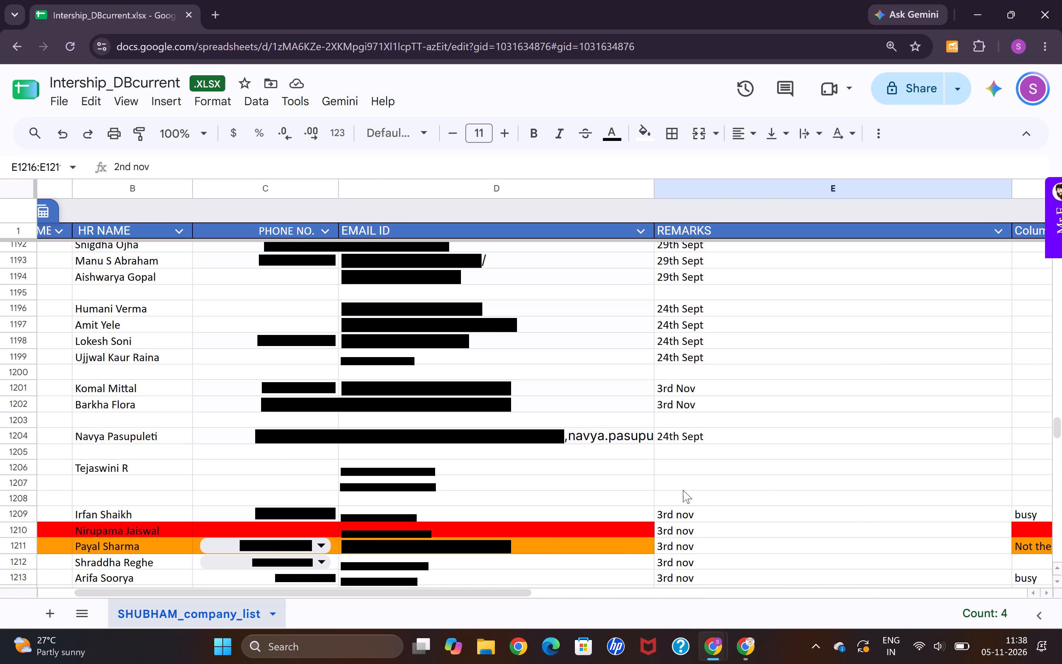
left_click(712, 435)
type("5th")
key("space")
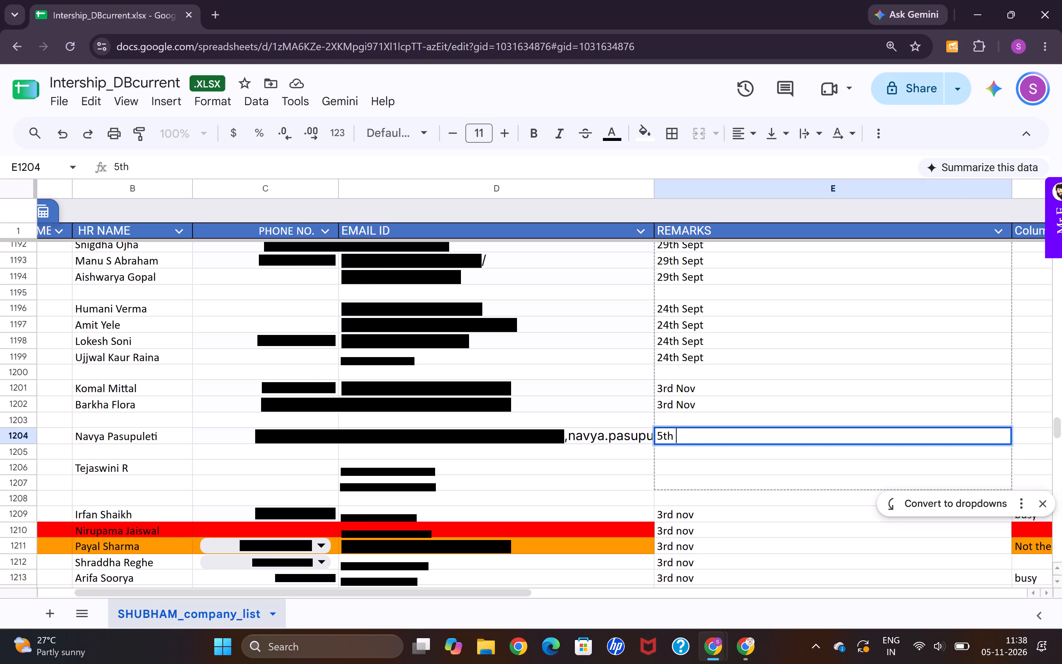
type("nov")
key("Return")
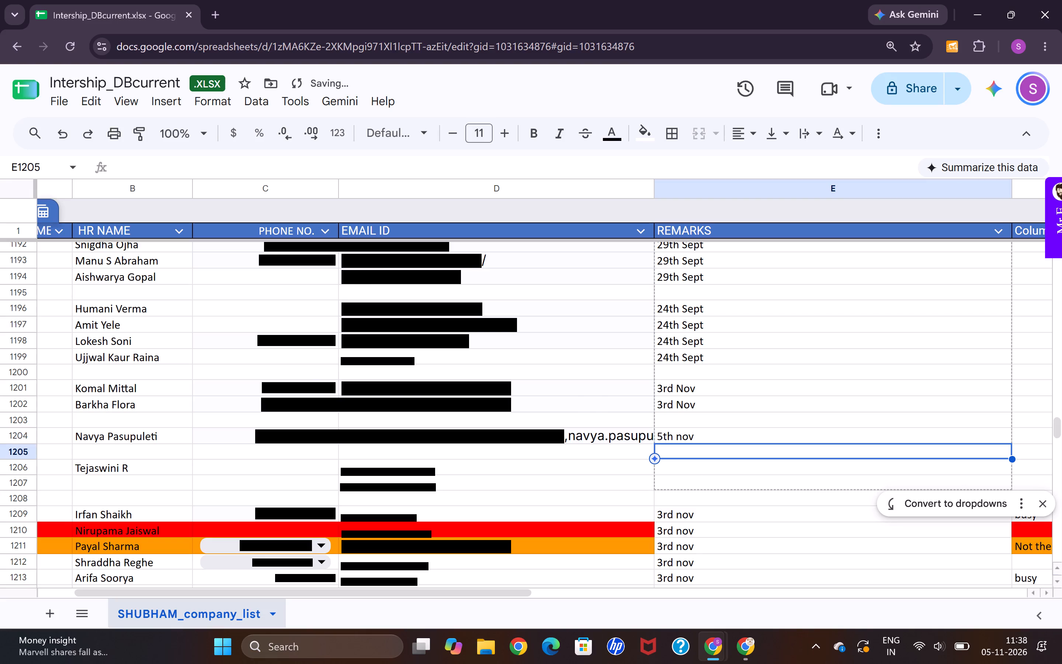
left_click(572, 398)
scroll(572, 398, "up", 1)
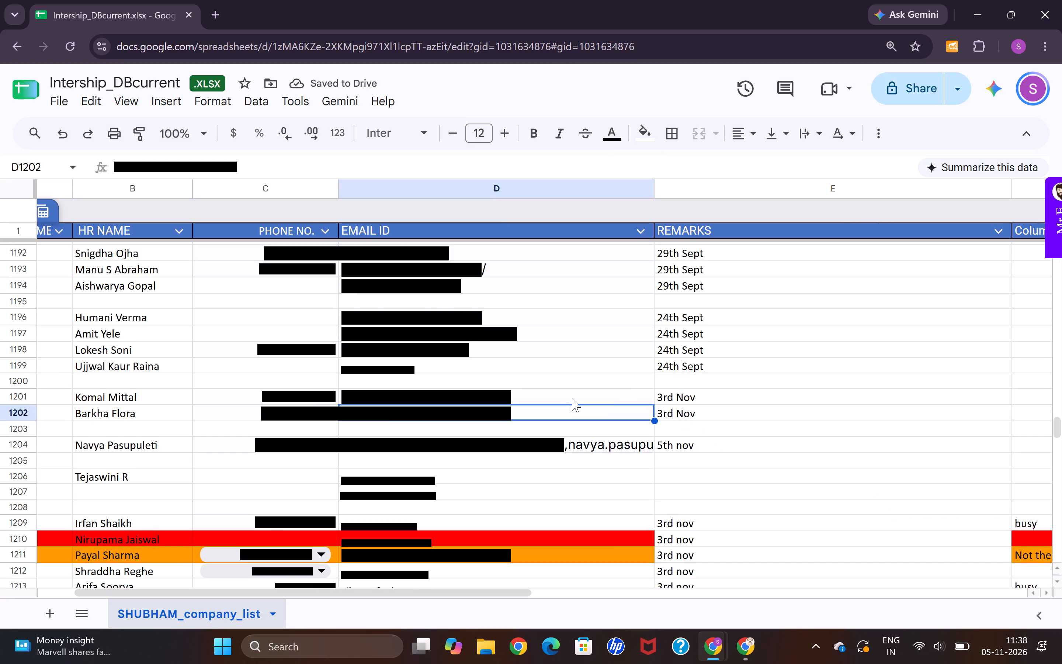
scroll(572, 398, "up", 2)
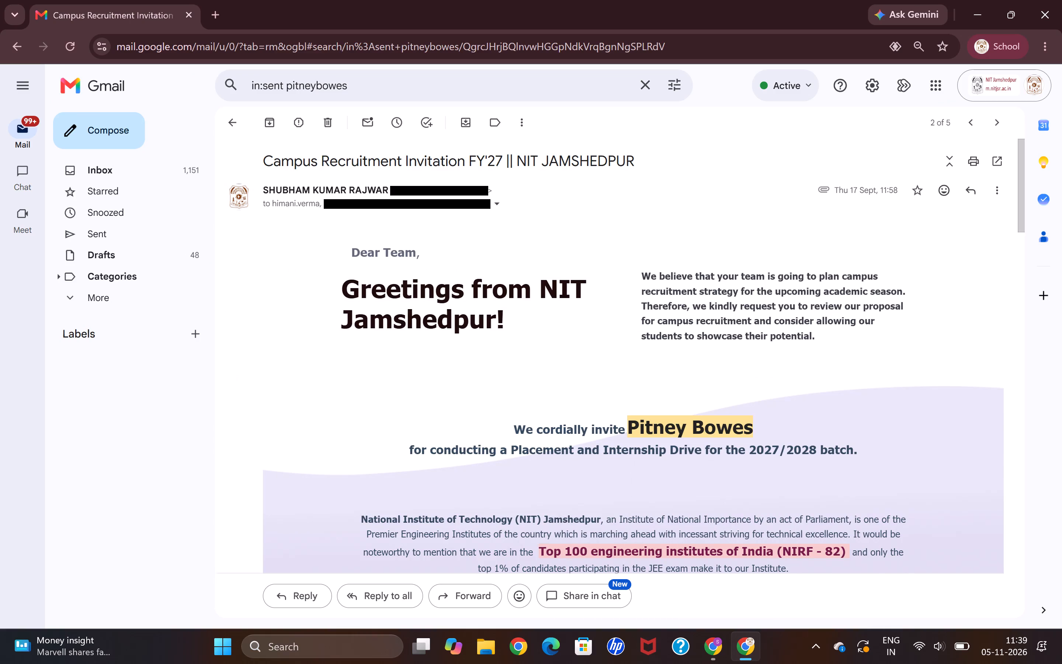
Send a reply to all recipients of the Pitney Bowes campus recruitment invitation, using the saved "Follow-up: Campus Recruitm..." template.
scroll(647, 335, "down", 14)
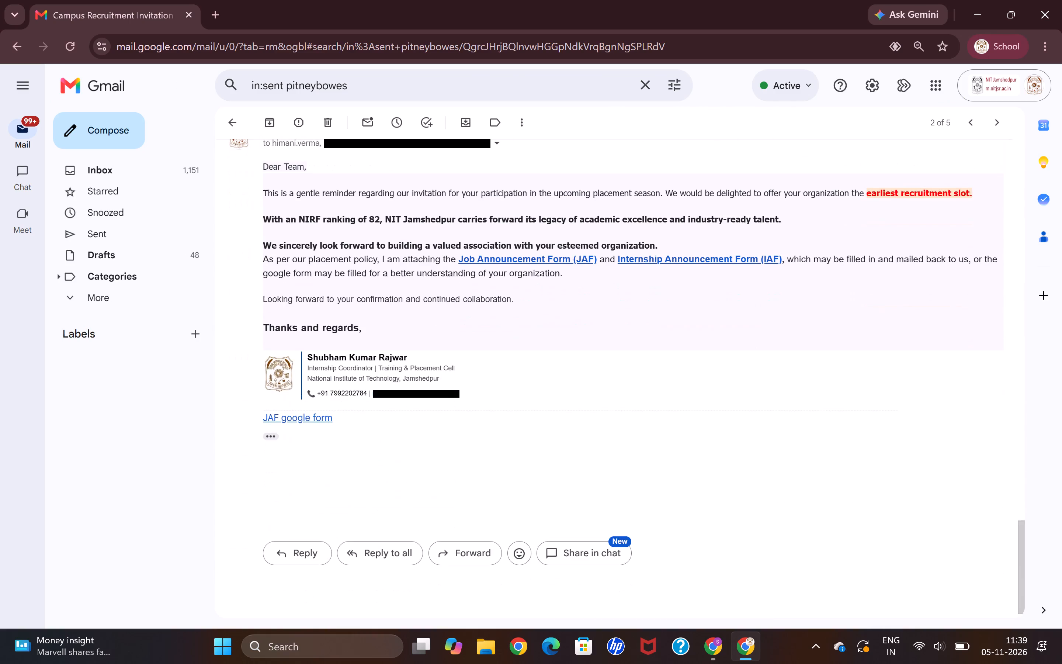
scroll(647, 335, "down", 2)
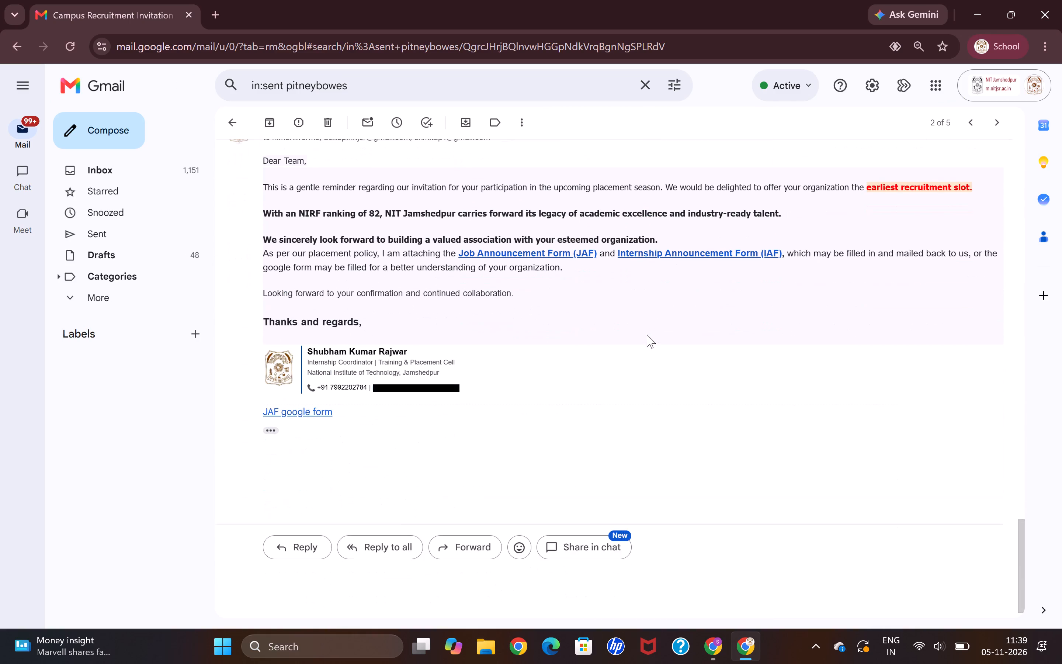
left_click(373, 548)
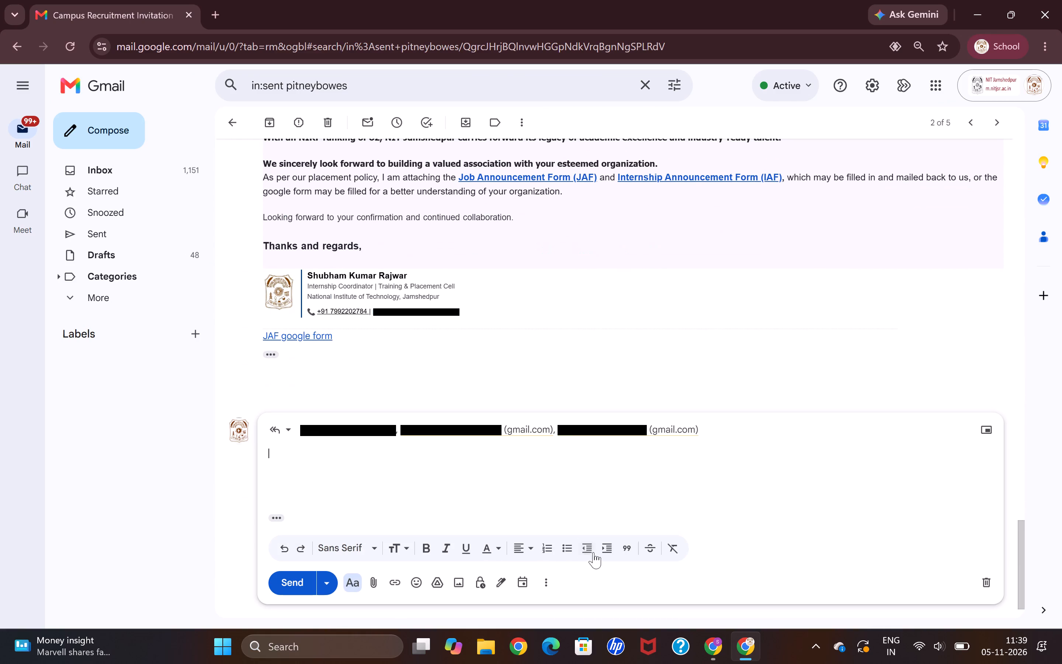
left_click(547, 583)
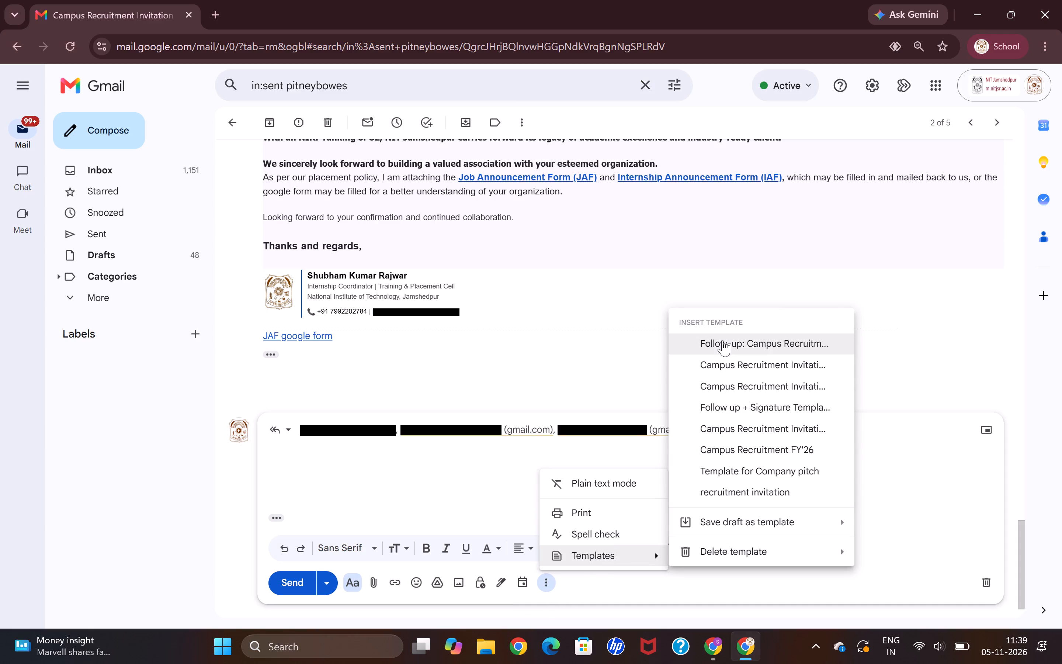
left_click(722, 340)
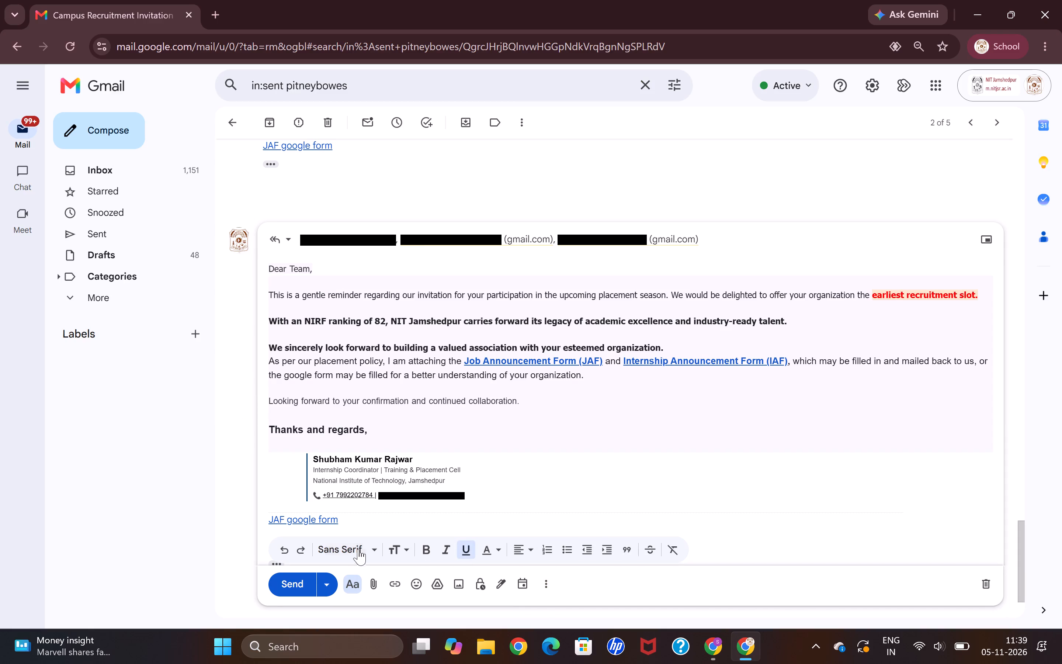
left_click(297, 579)
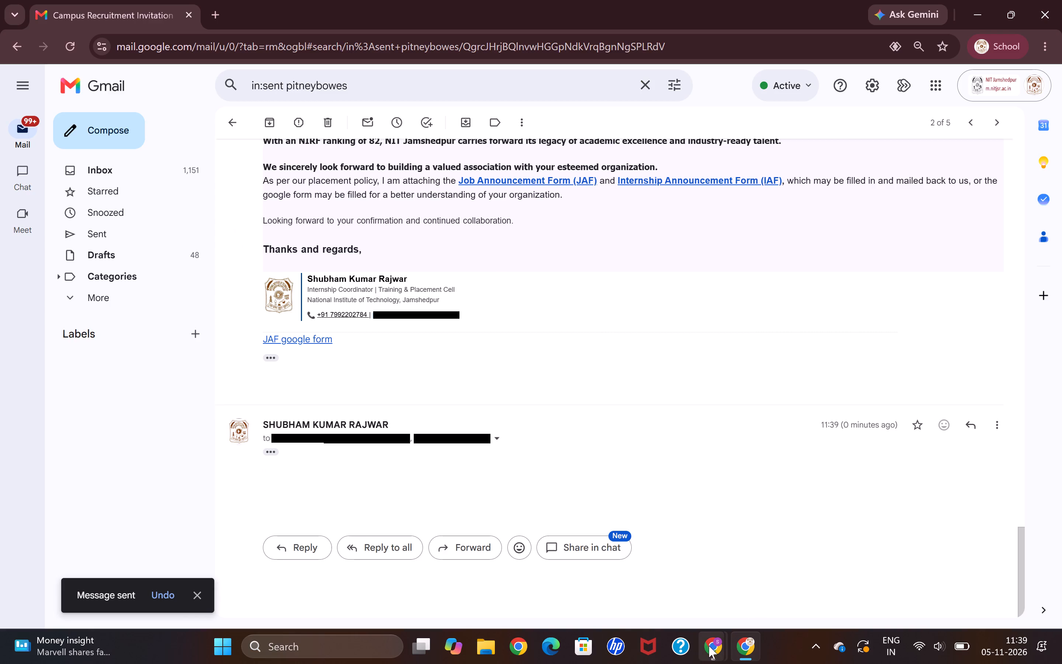
Switch to the Intership_DBcurrent spreadsheet to return to the Pitney Bowes contacts.
left_click(762, 572)
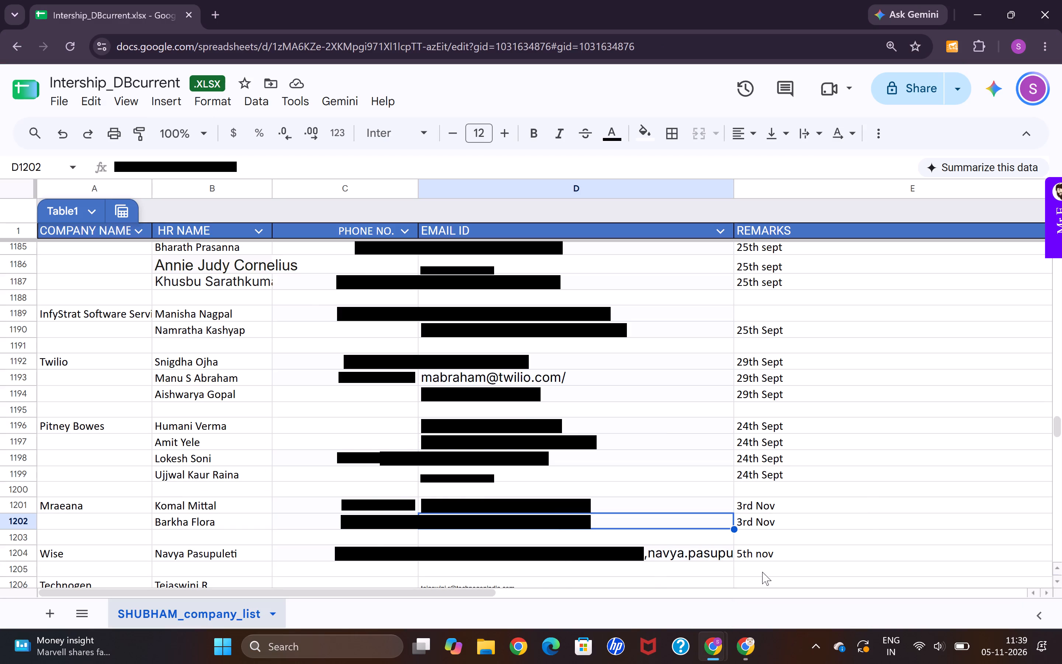
Set the remark for the first Pitney Bowes contact in row 1196 to 5th nov.
left_click(784, 424)
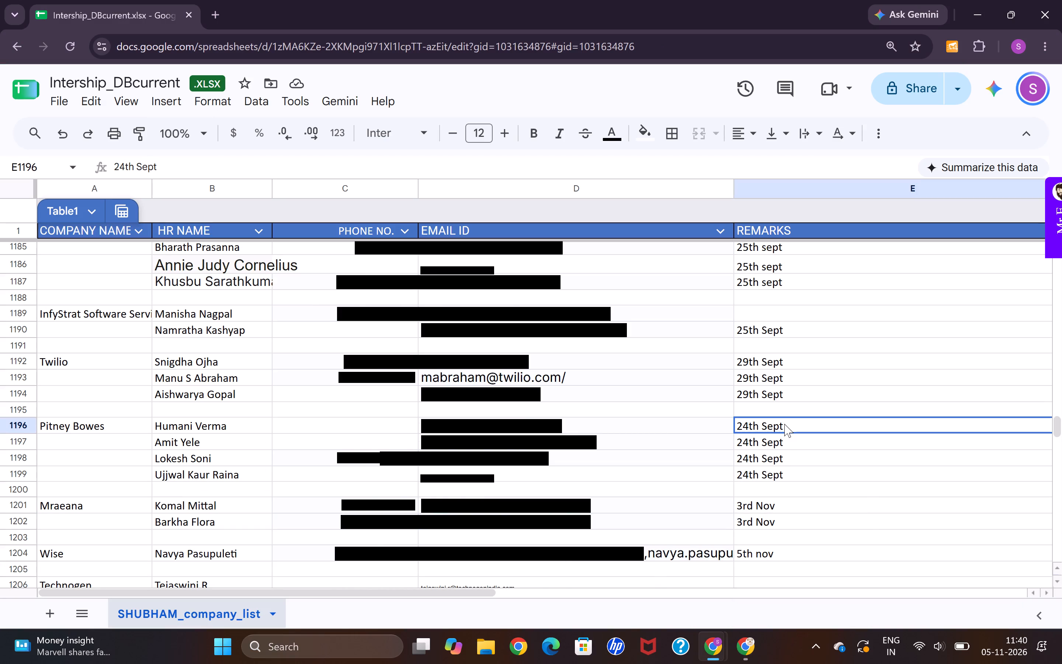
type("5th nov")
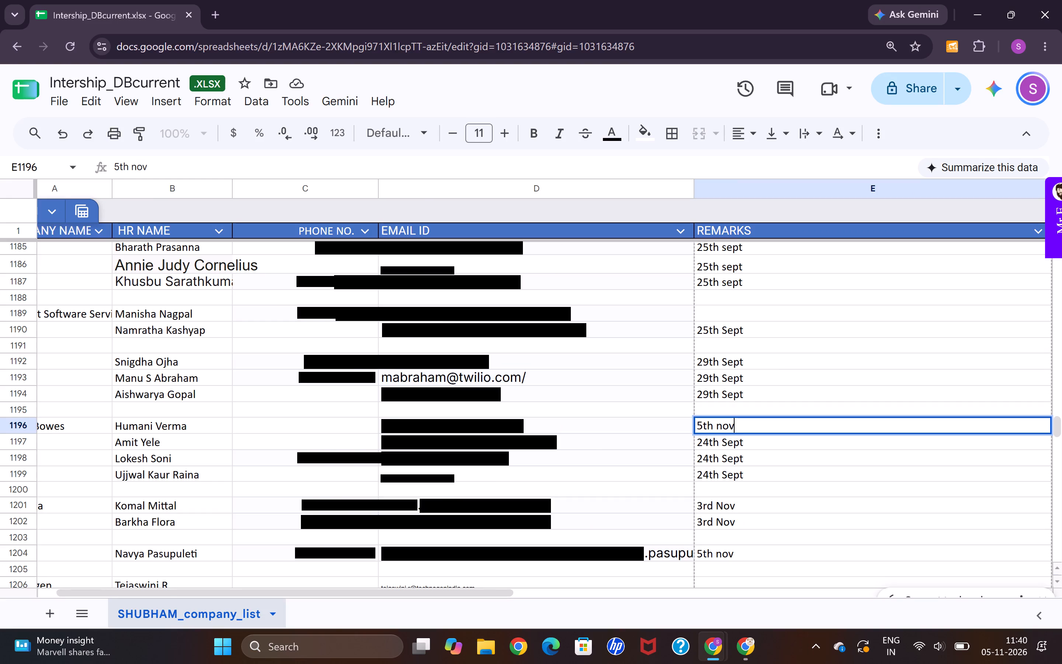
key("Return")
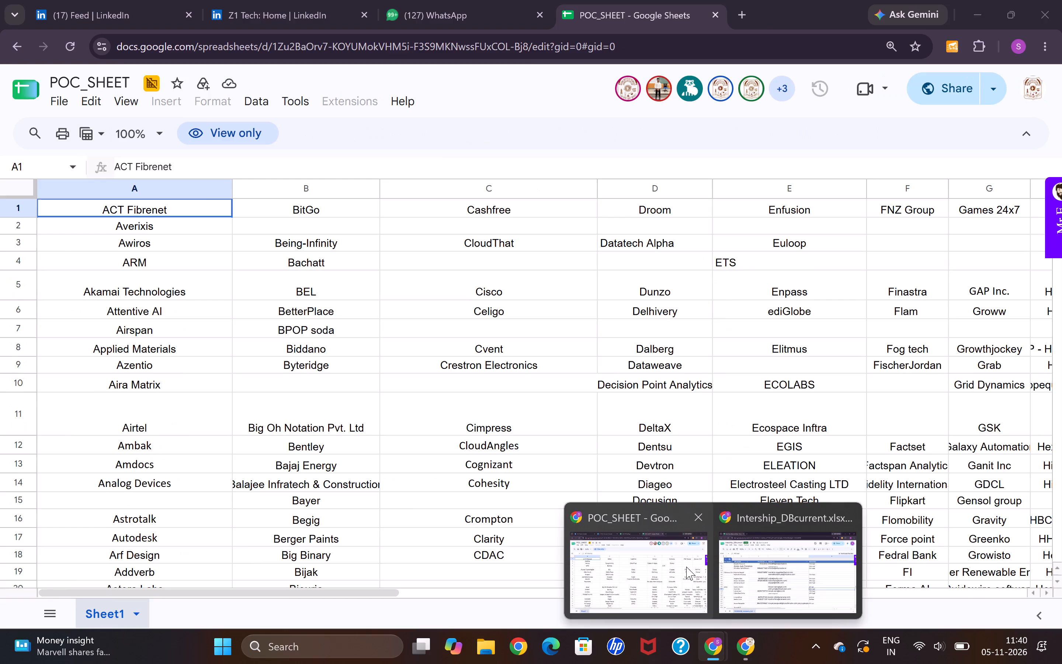
left_click(749, 562)
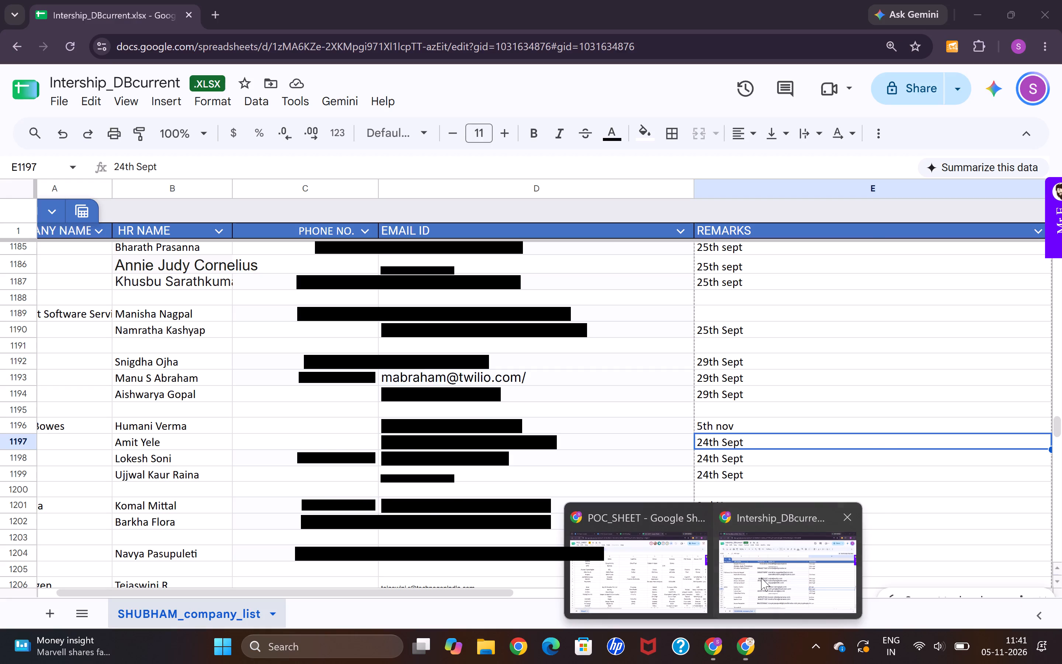
left_click(735, 472)
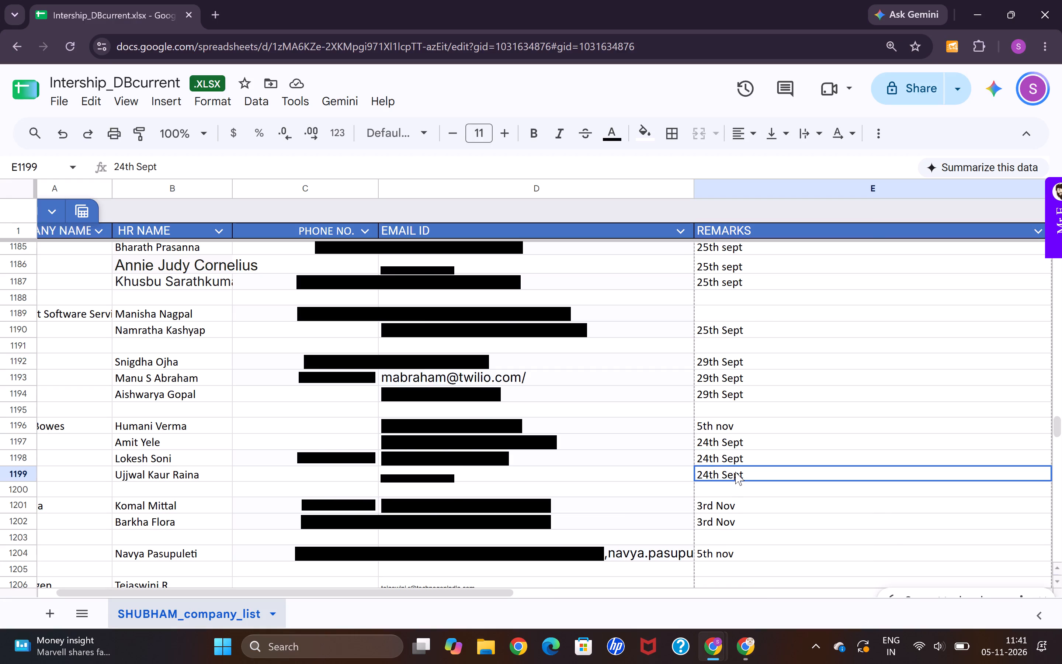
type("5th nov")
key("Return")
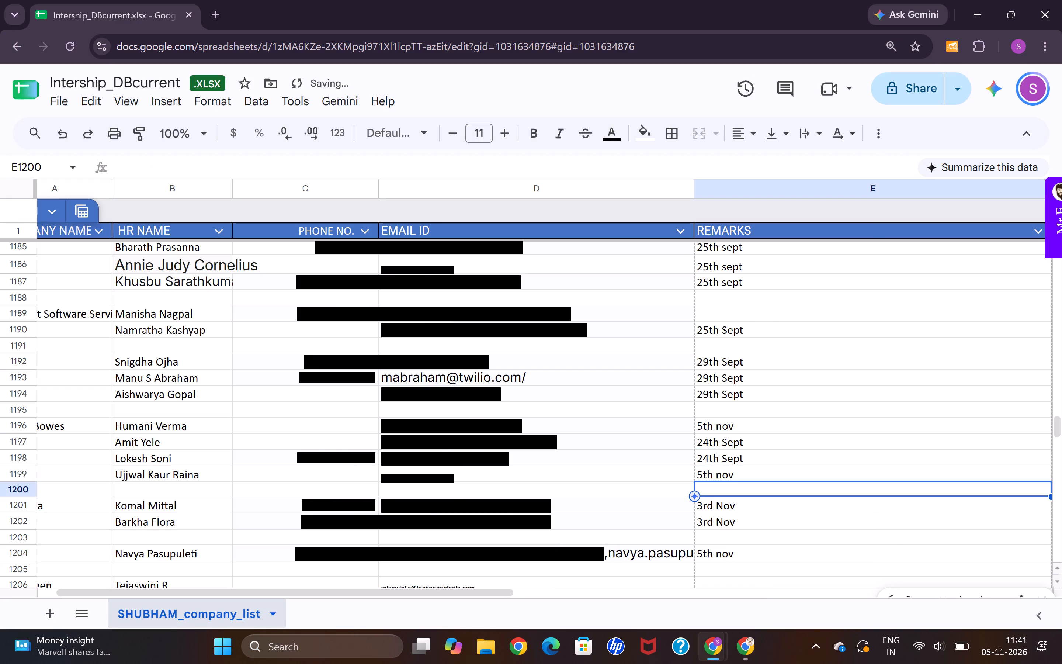
left_click(784, 454)
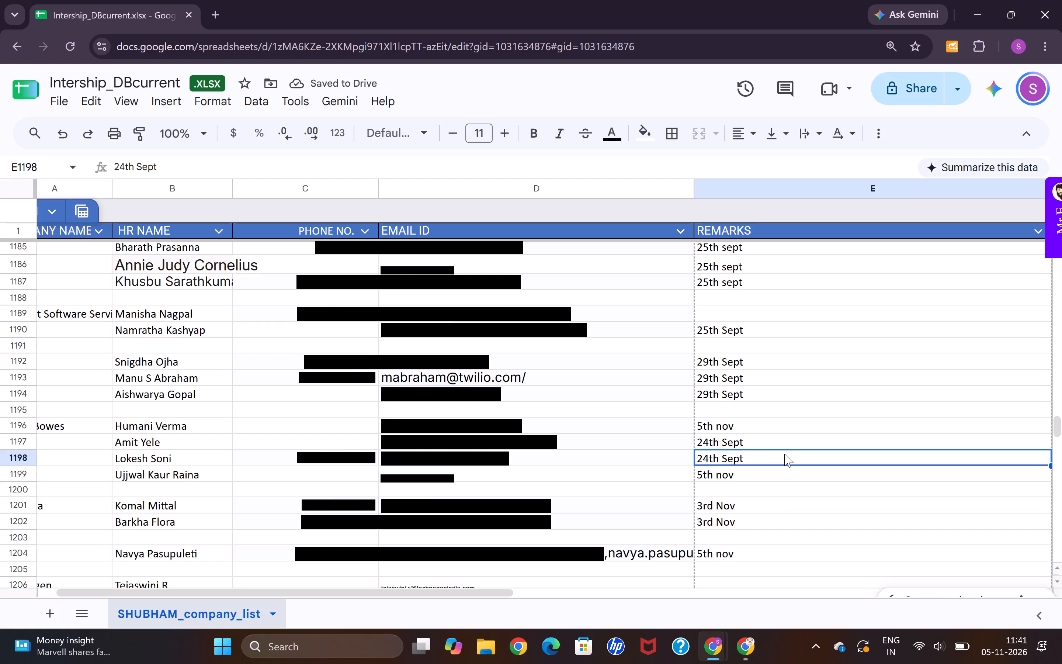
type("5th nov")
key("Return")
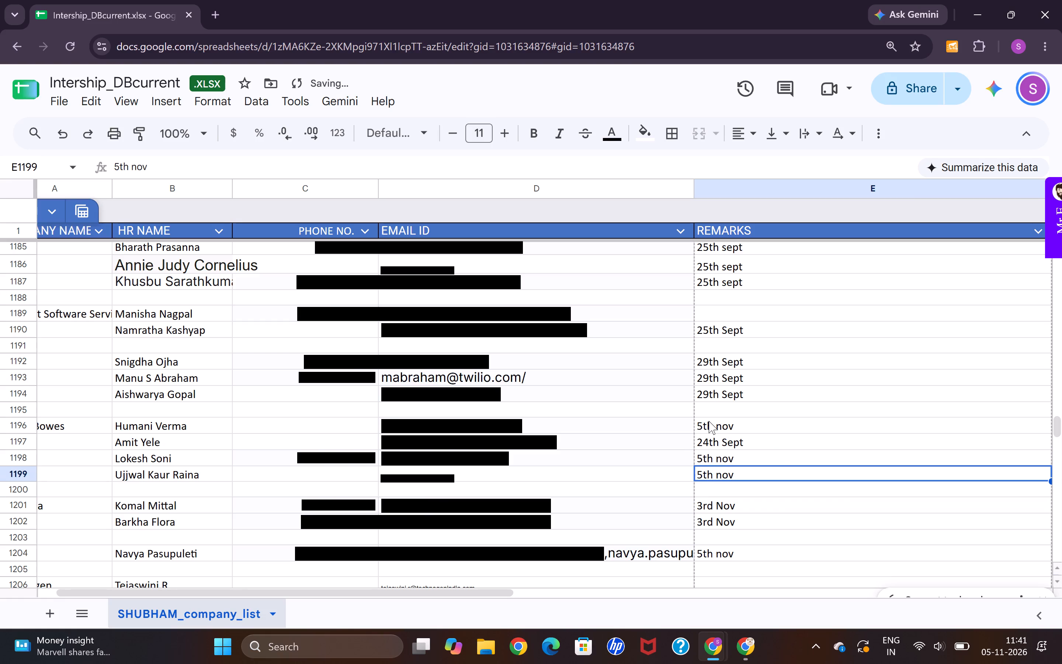
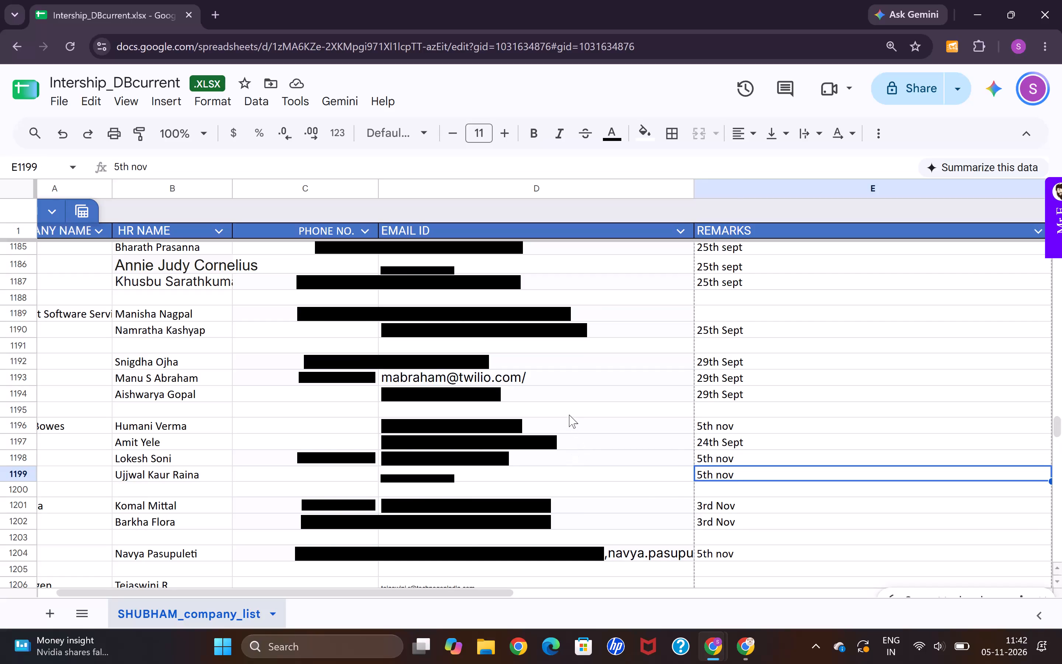
scroll(569, 411, "right", 3)
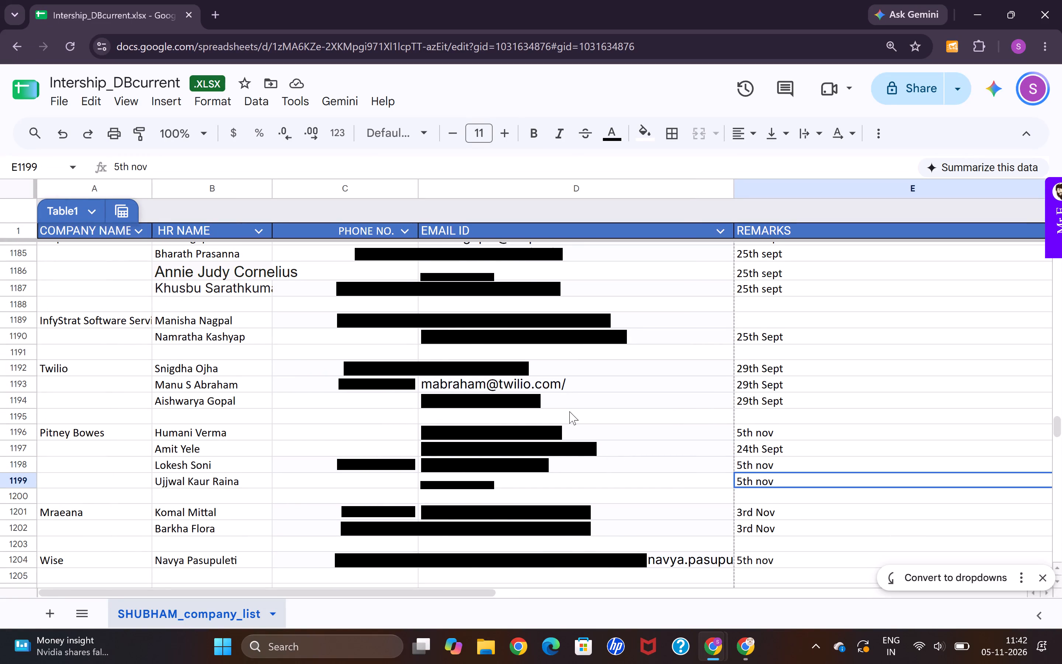
scroll(569, 411, "right", 1)
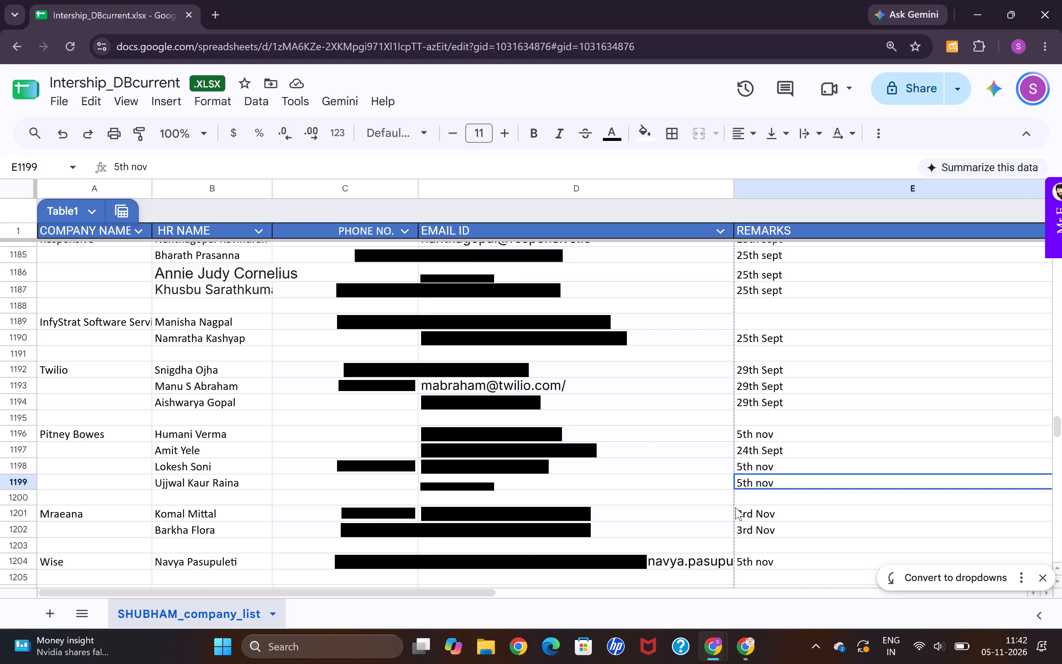
left_click(754, 570)
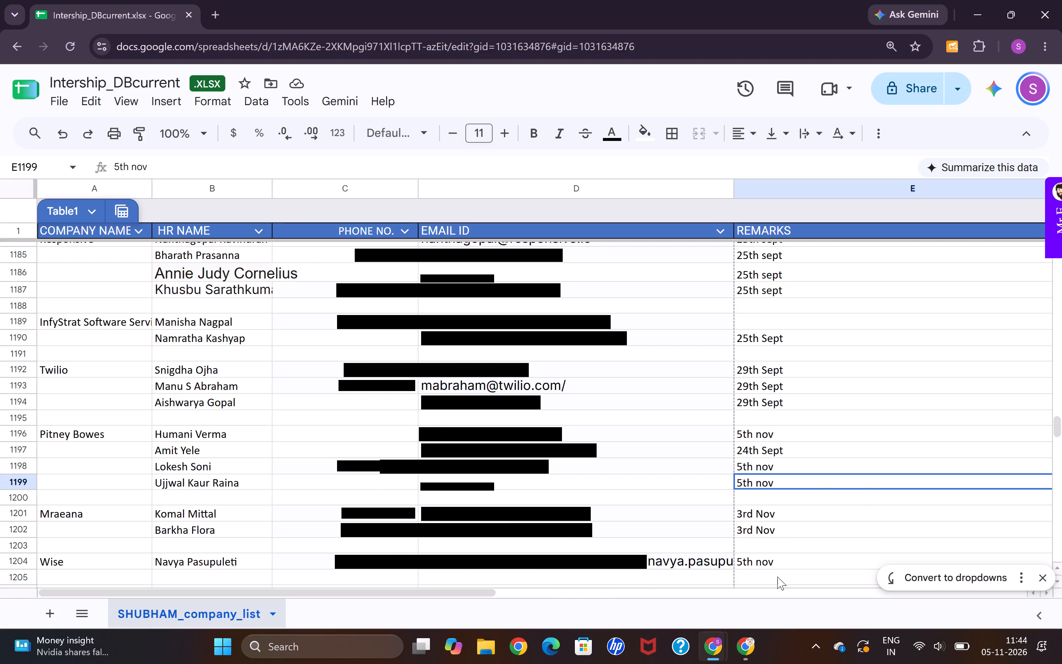
double_click(50, 512)
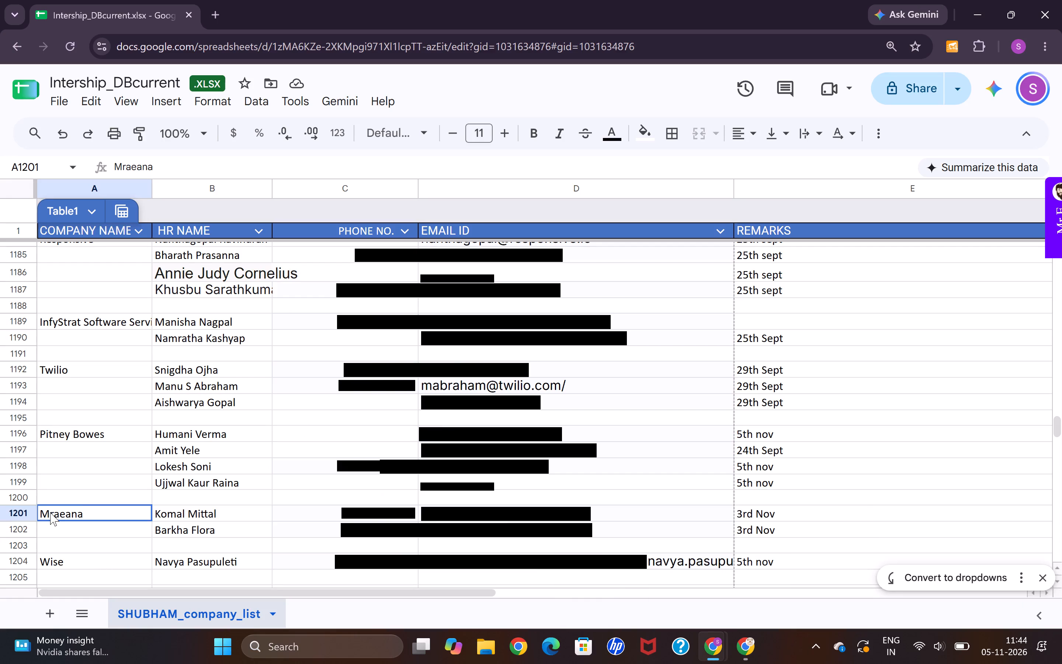
left_click(50, 512)
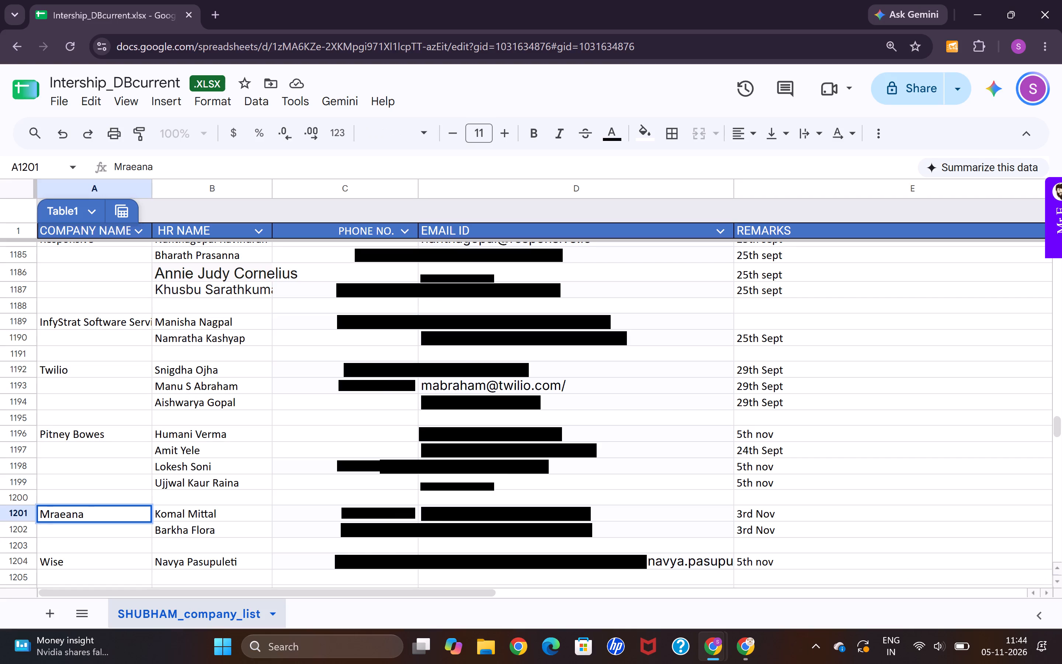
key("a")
Select the remarks cell of the first Twilio contact.
left_click(787, 370)
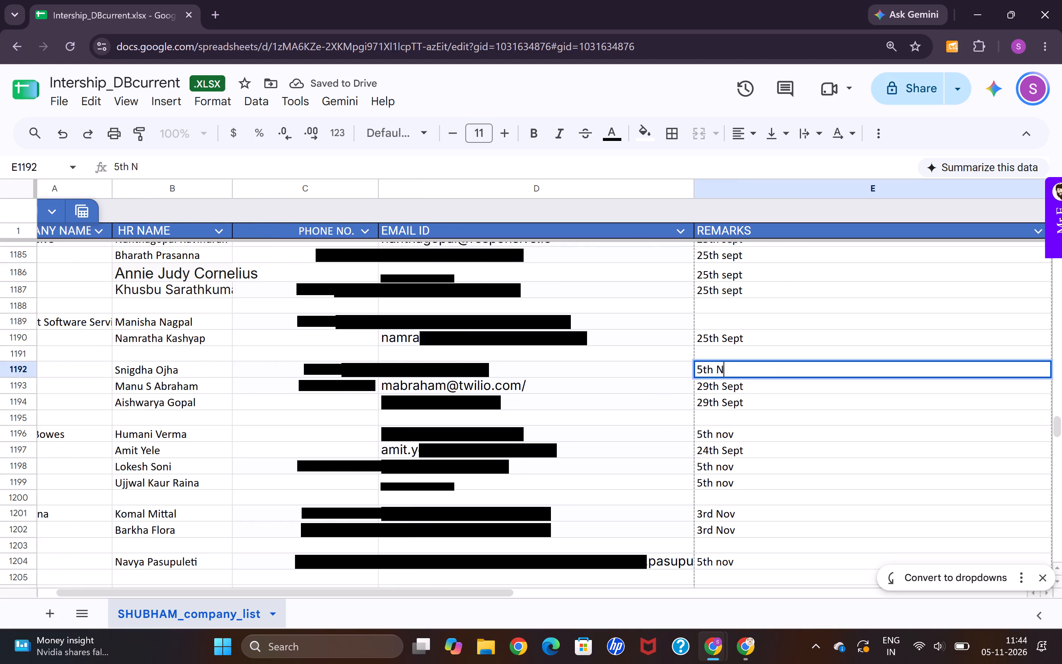
key("Return")
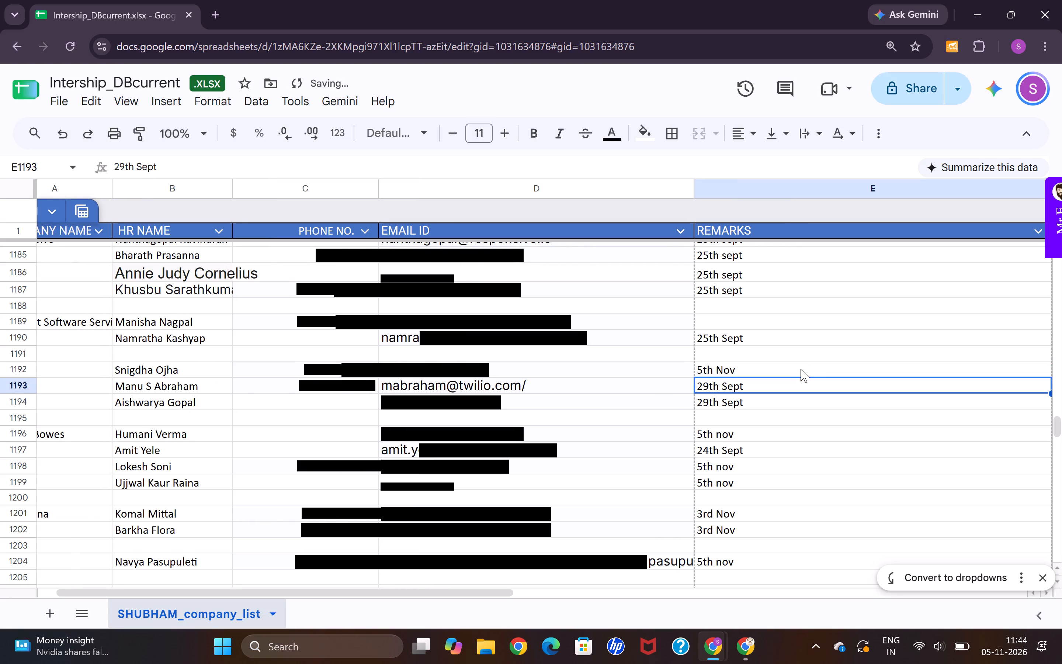
left_click(806, 366)
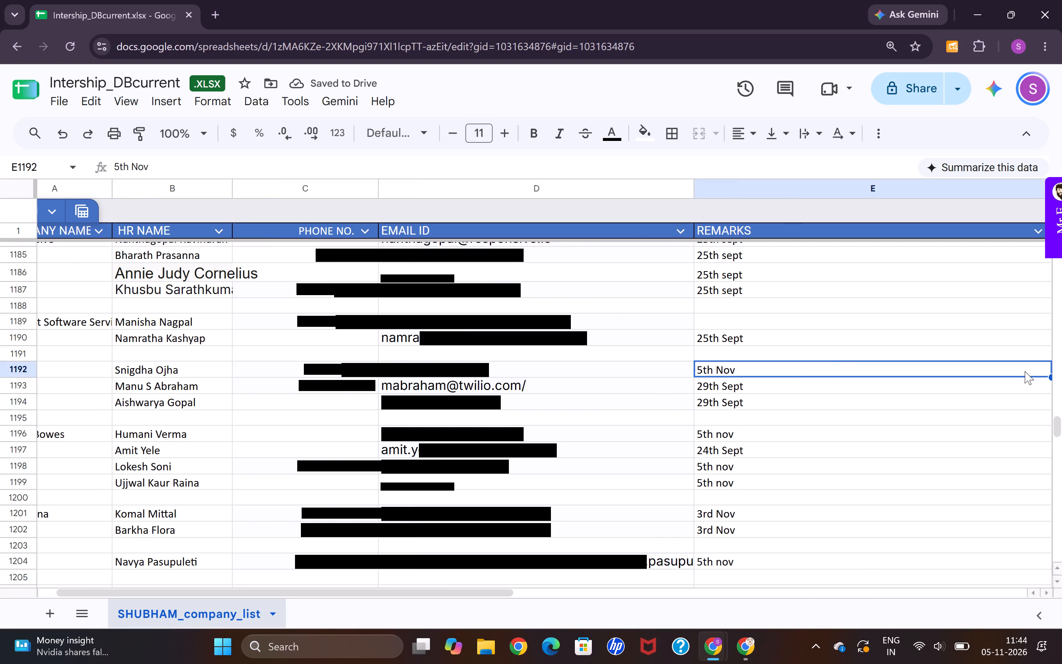
left_click_drag(1051, 376, 1050, 403)
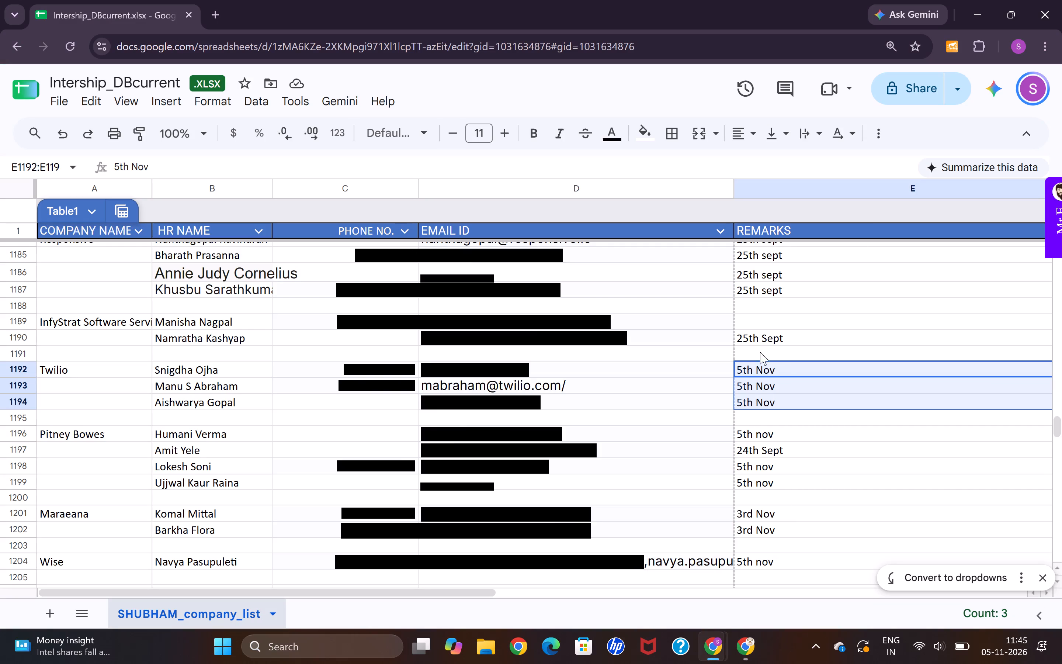
left_click(757, 317)
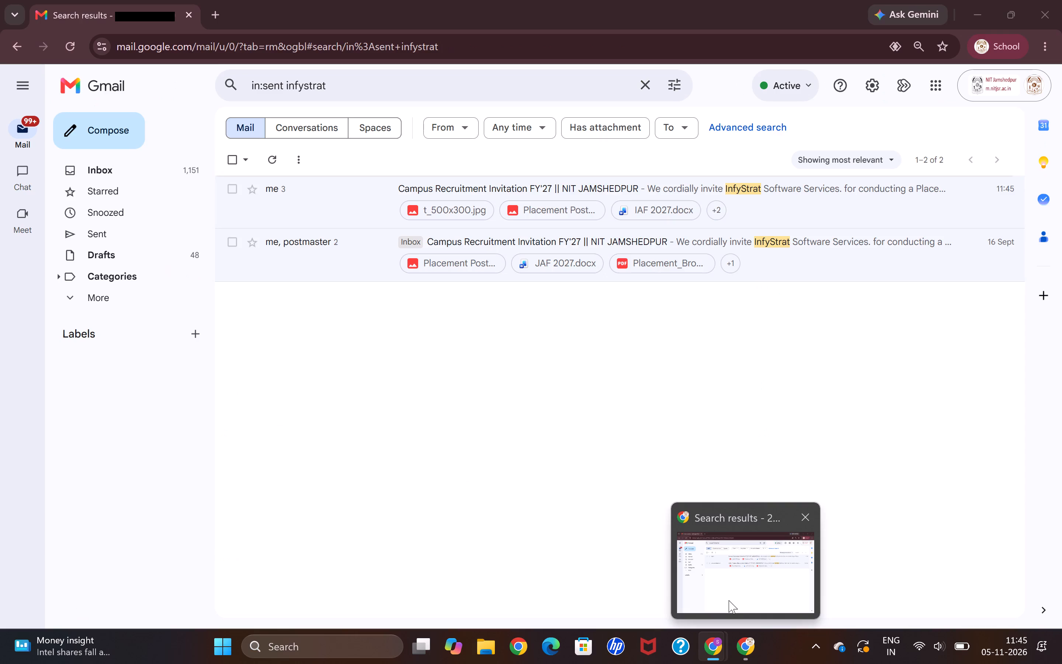
left_click(729, 600)
left_click(795, 193)
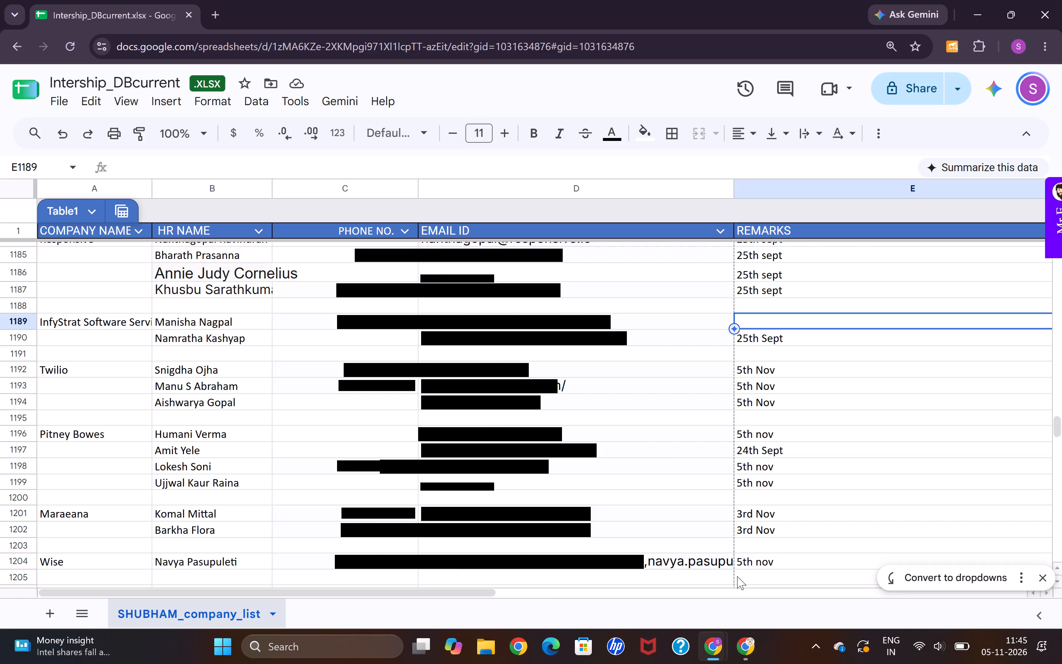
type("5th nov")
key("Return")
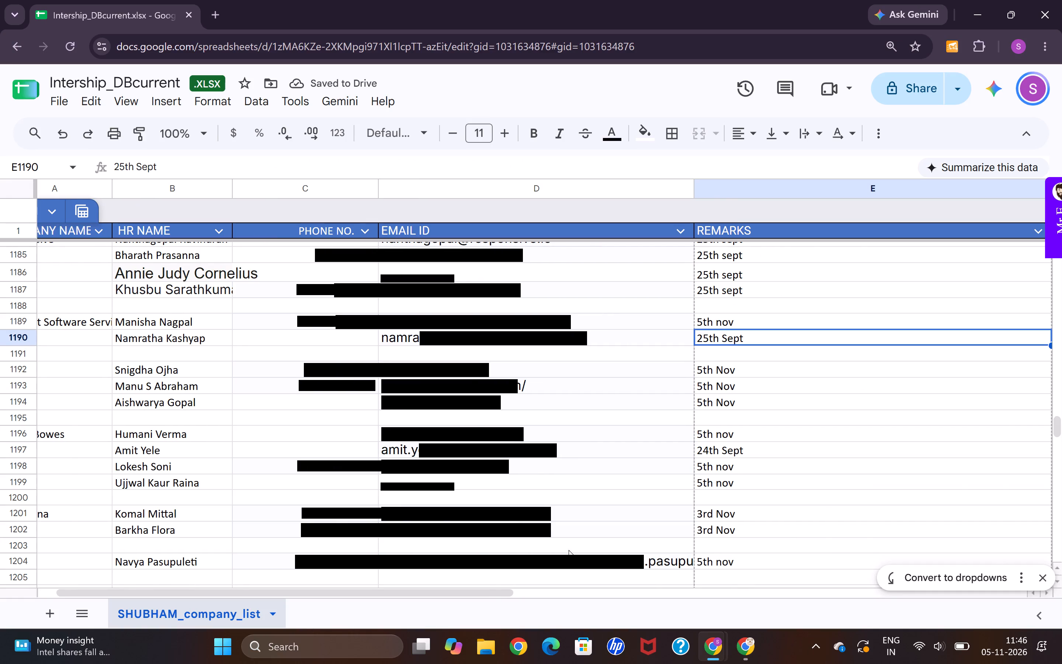
scroll(590, 429, "up", 3)
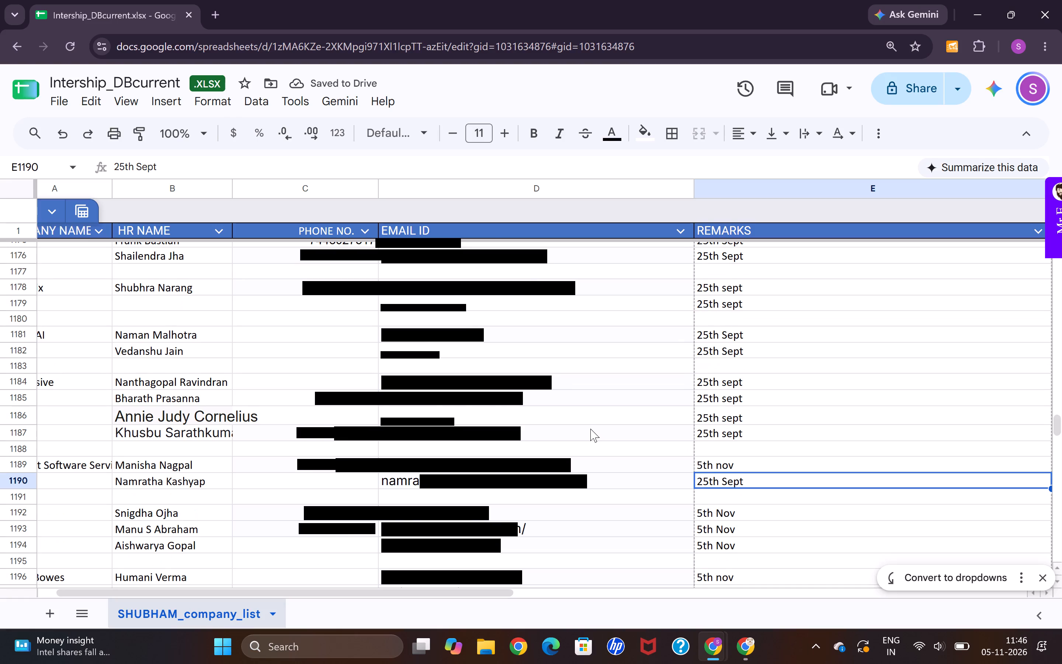
scroll(590, 429, "right", 3)
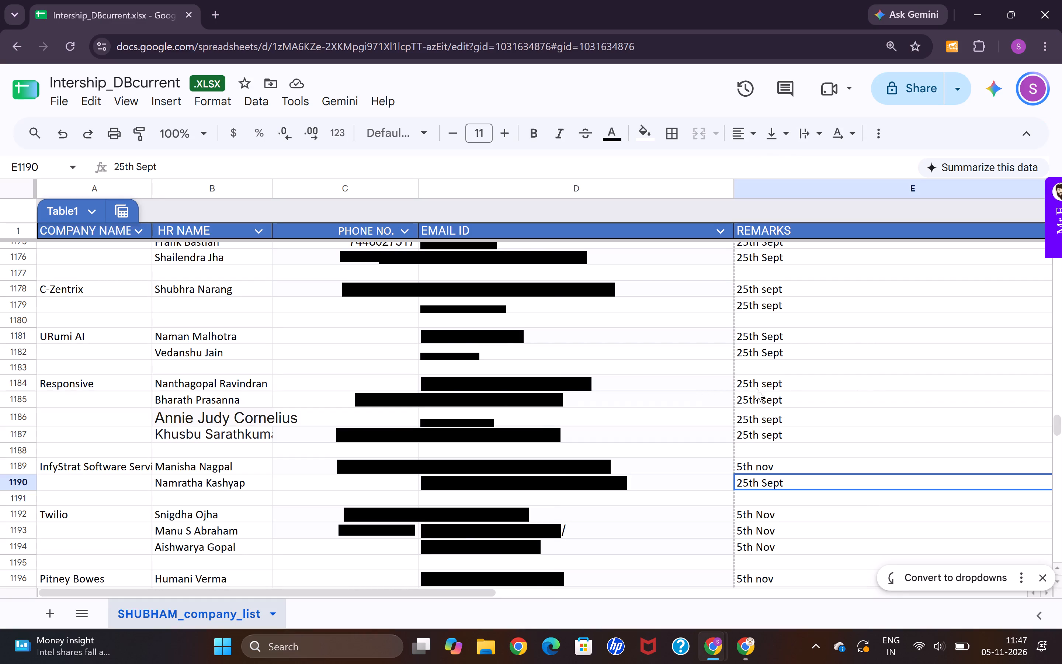
left_click(758, 380)
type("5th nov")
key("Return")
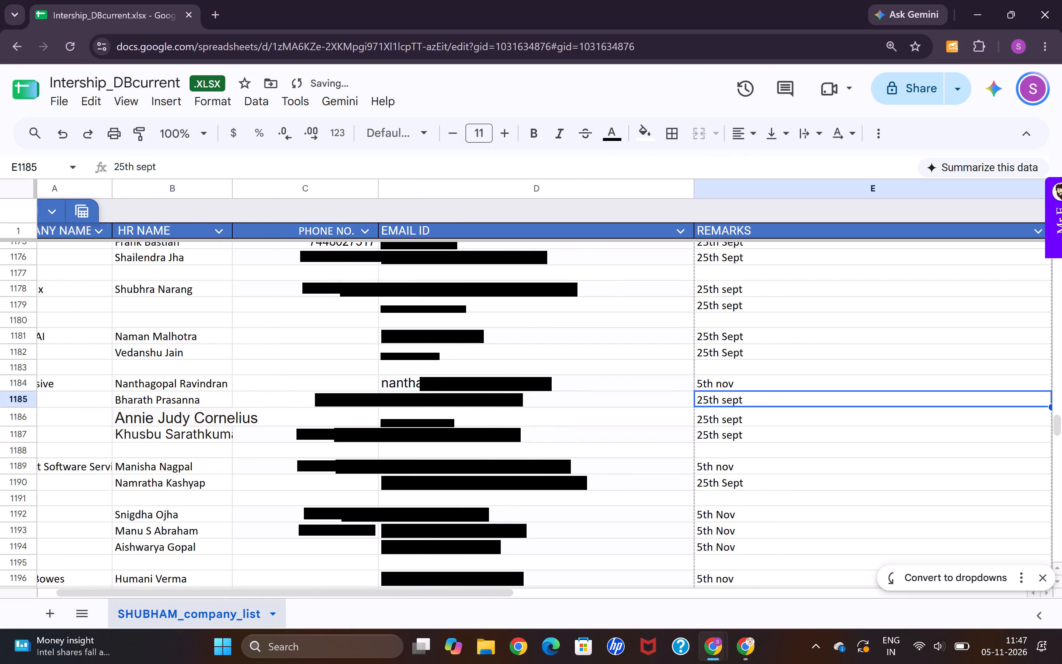
left_click(757, 384)
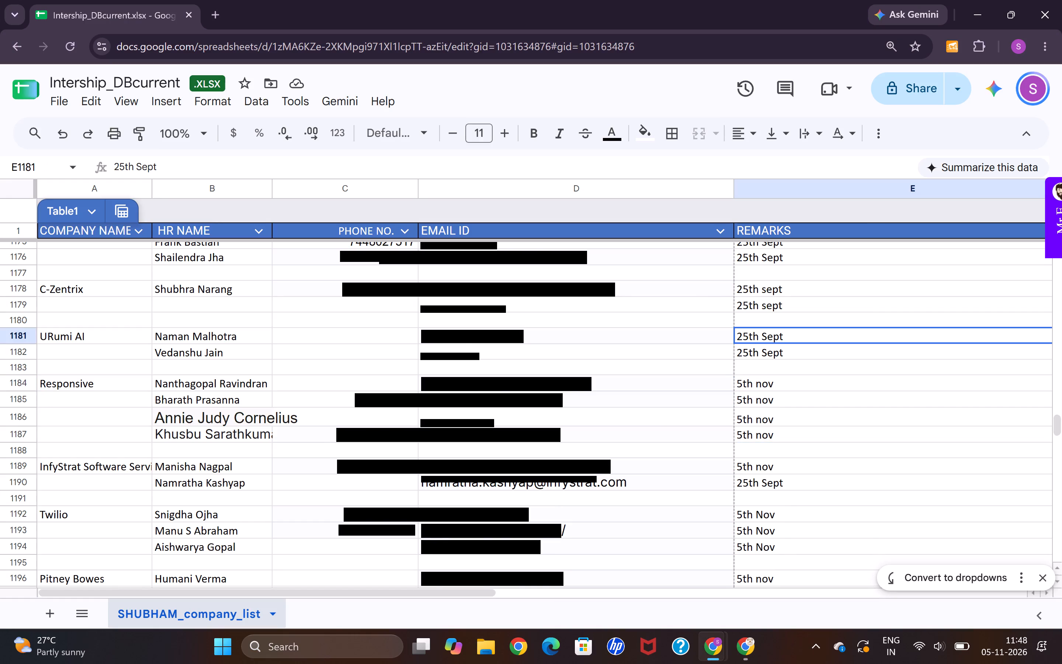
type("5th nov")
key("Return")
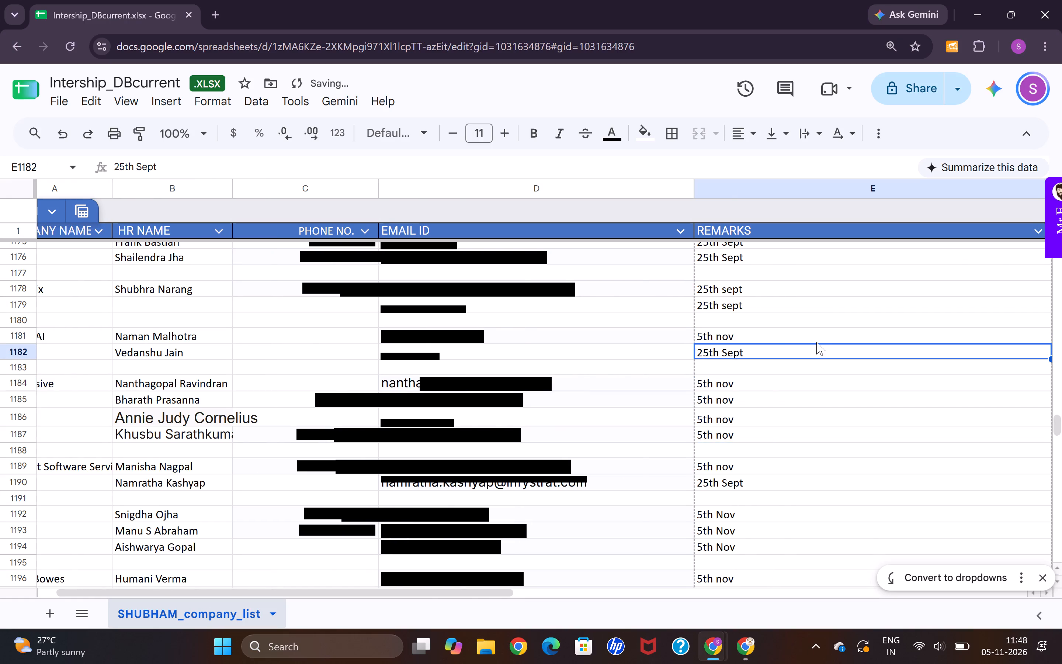
left_click(815, 333)
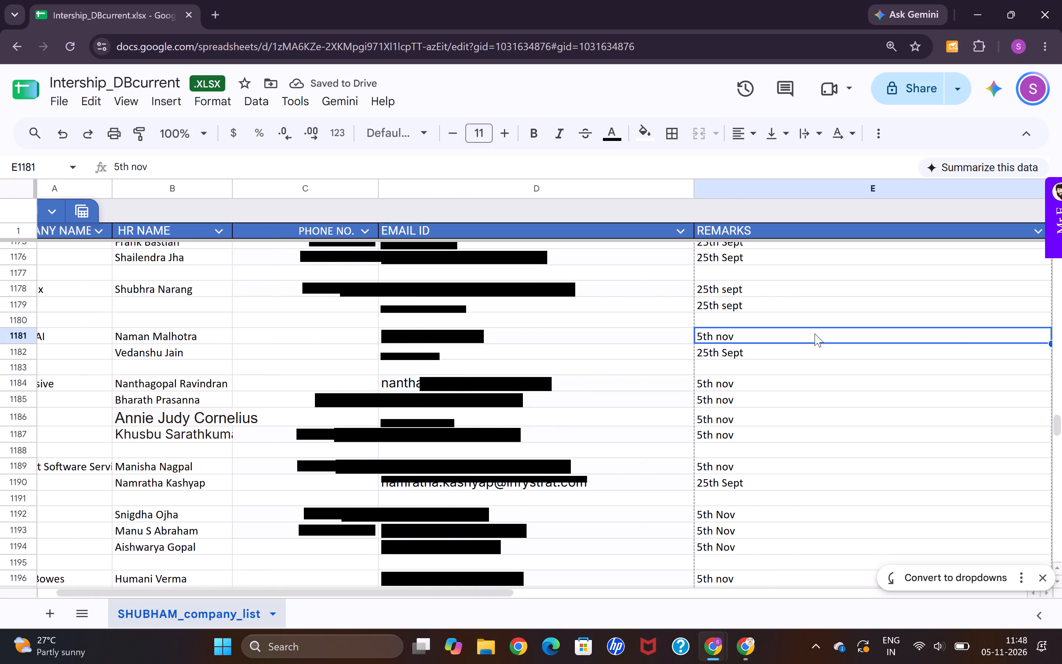
left_click_drag(1051, 343, 1051, 353)
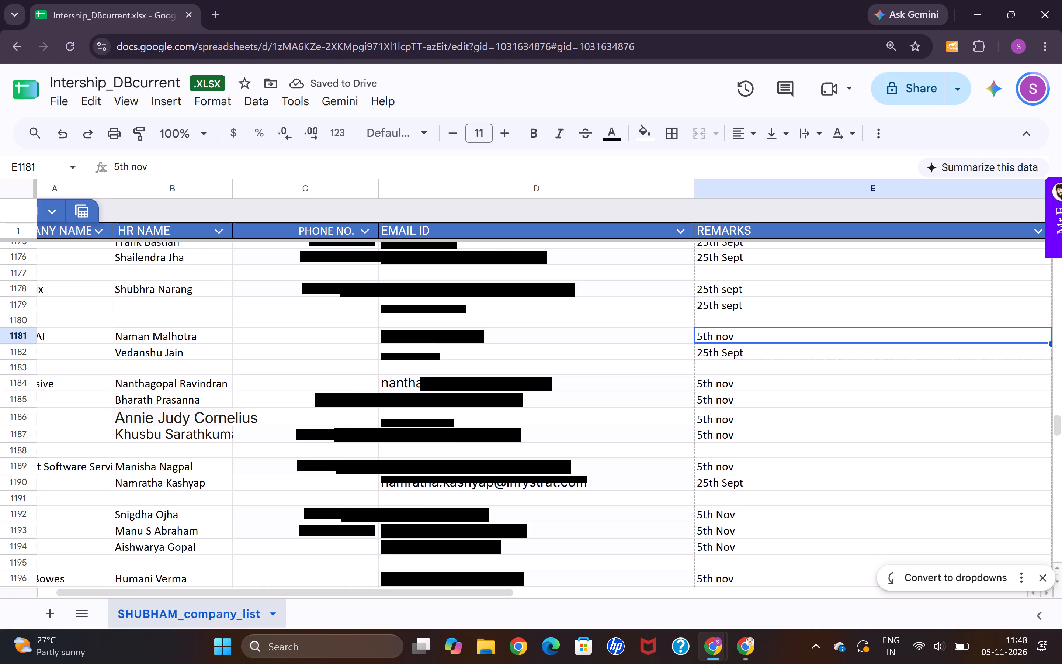
left_click_drag(1051, 353, 1051, 354)
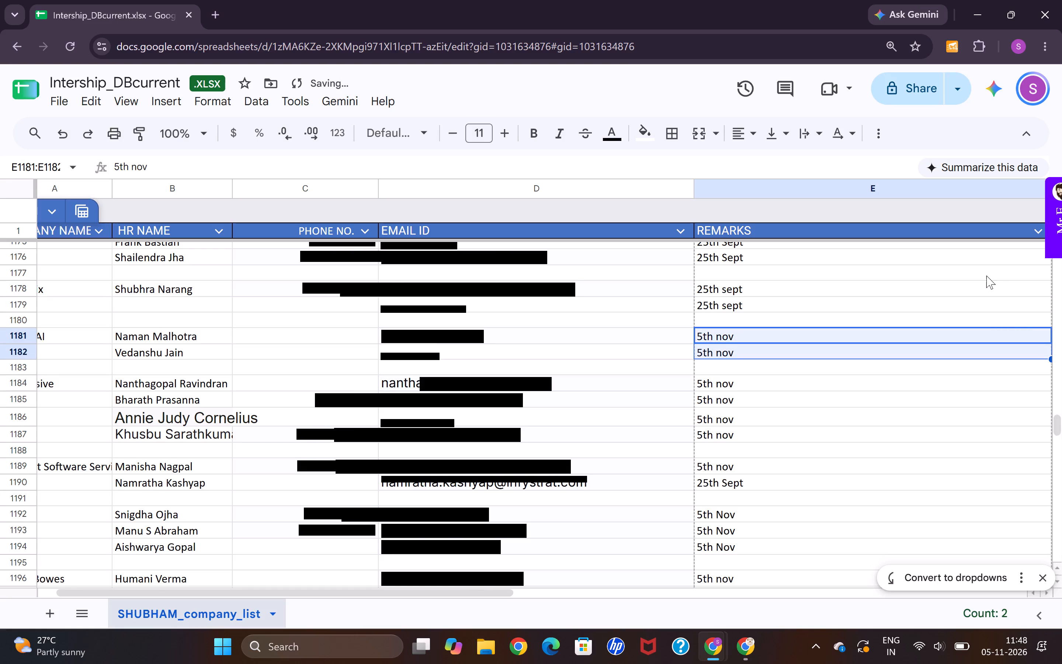
scroll(986, 276, "up", 3)
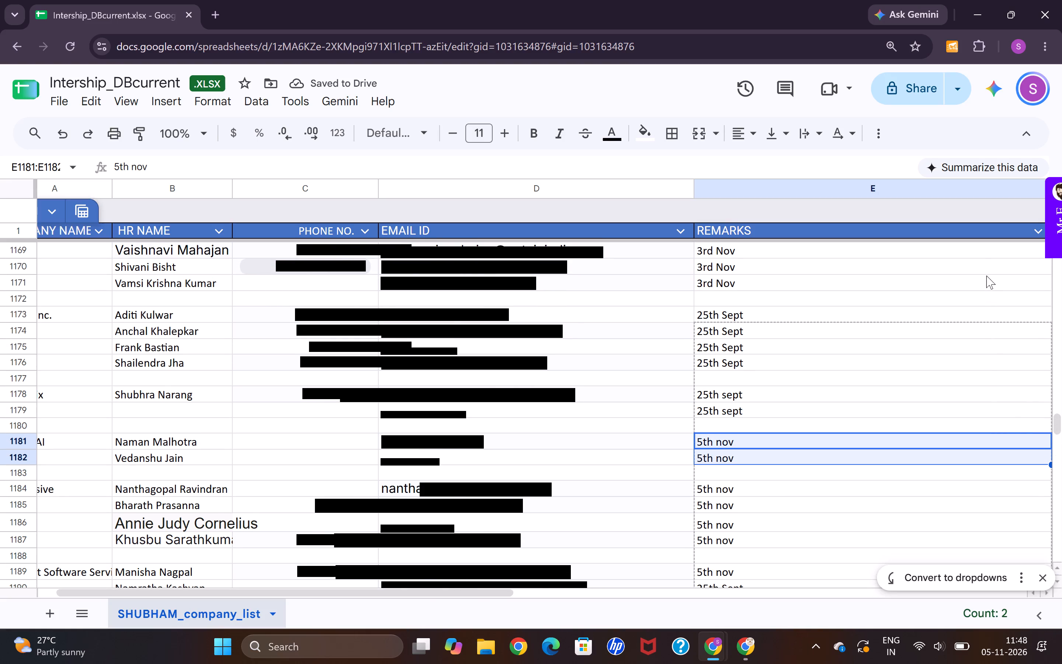
scroll(986, 276, "right", 2)
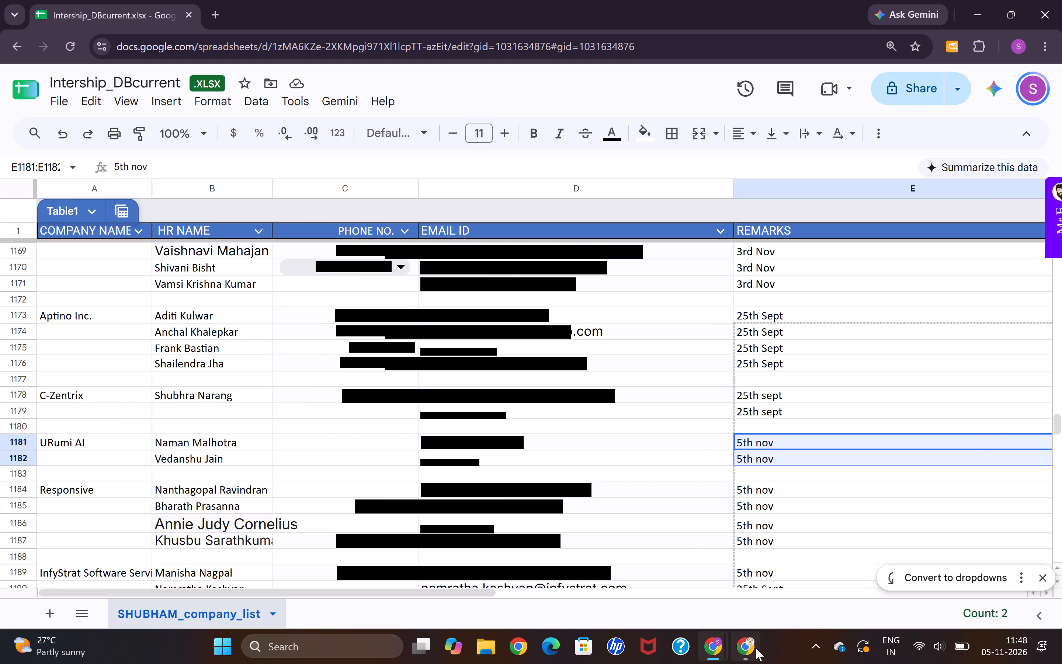
left_click(747, 566)
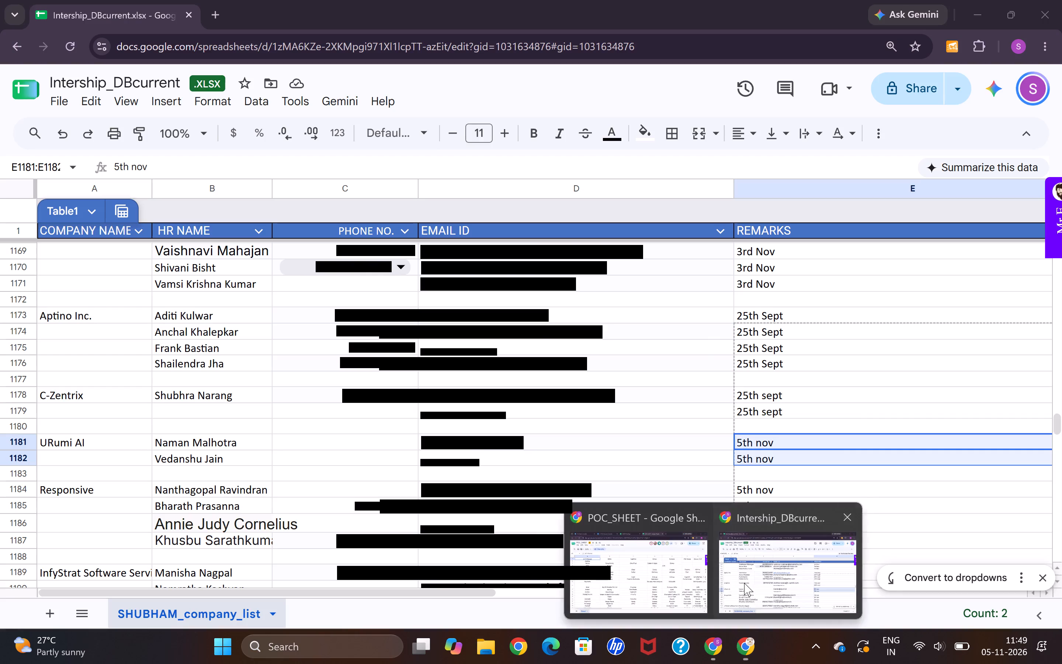
left_click(773, 391)
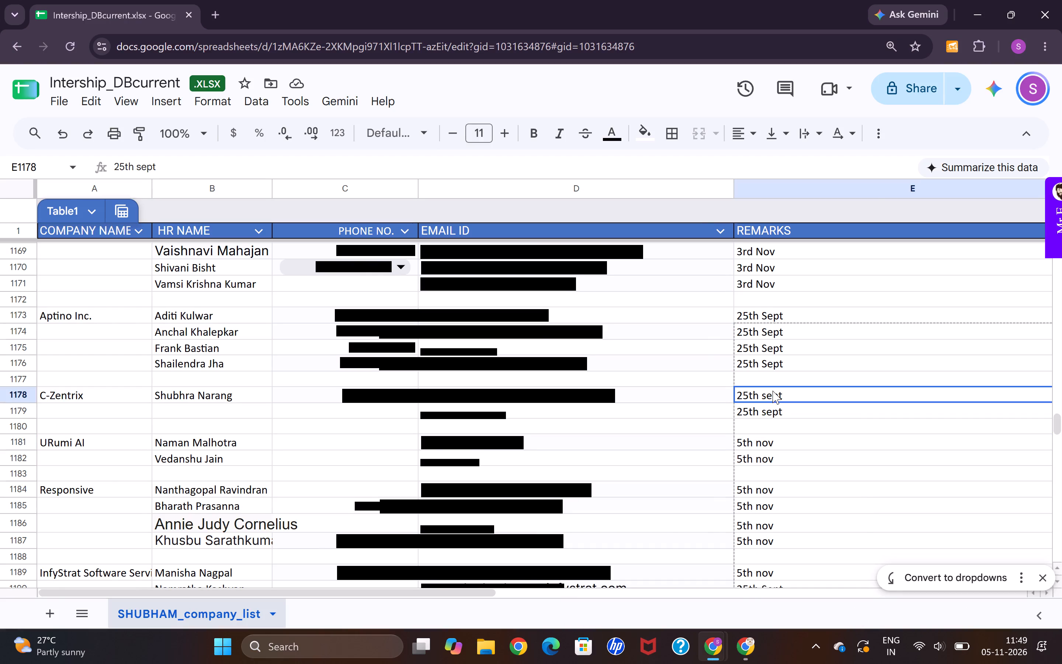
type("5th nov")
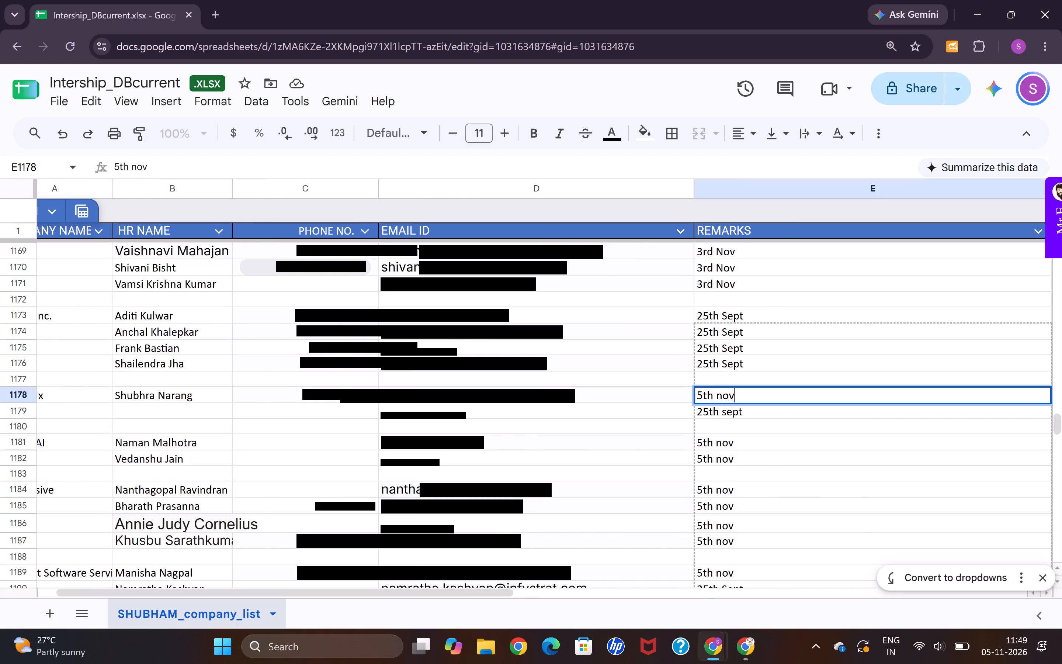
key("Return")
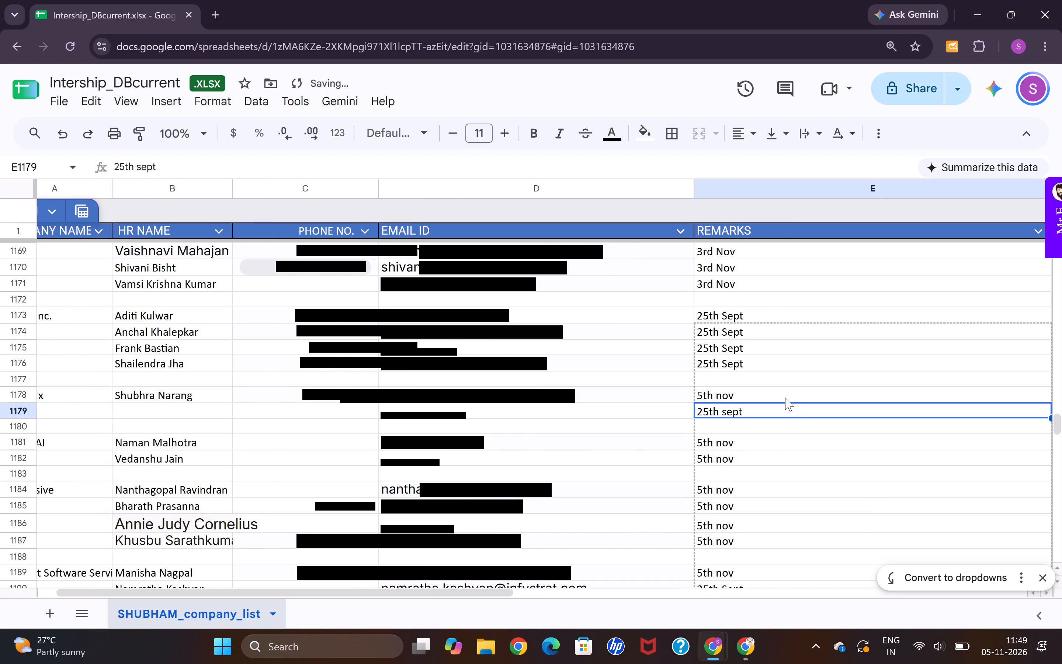
left_click(785, 395)
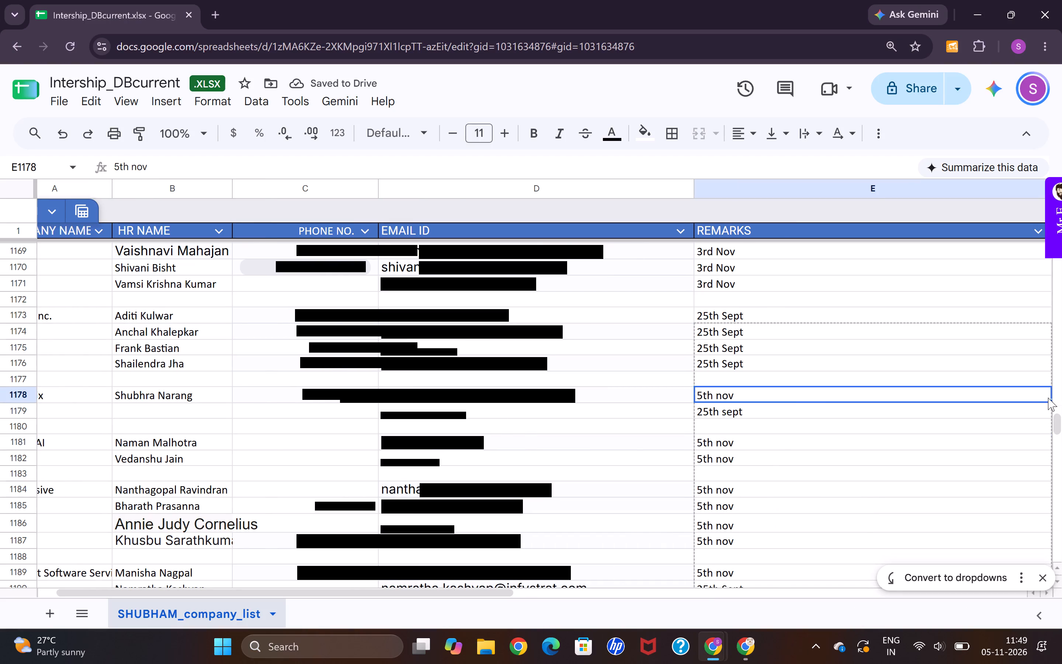
left_click_drag(1049, 402, 1050, 415)
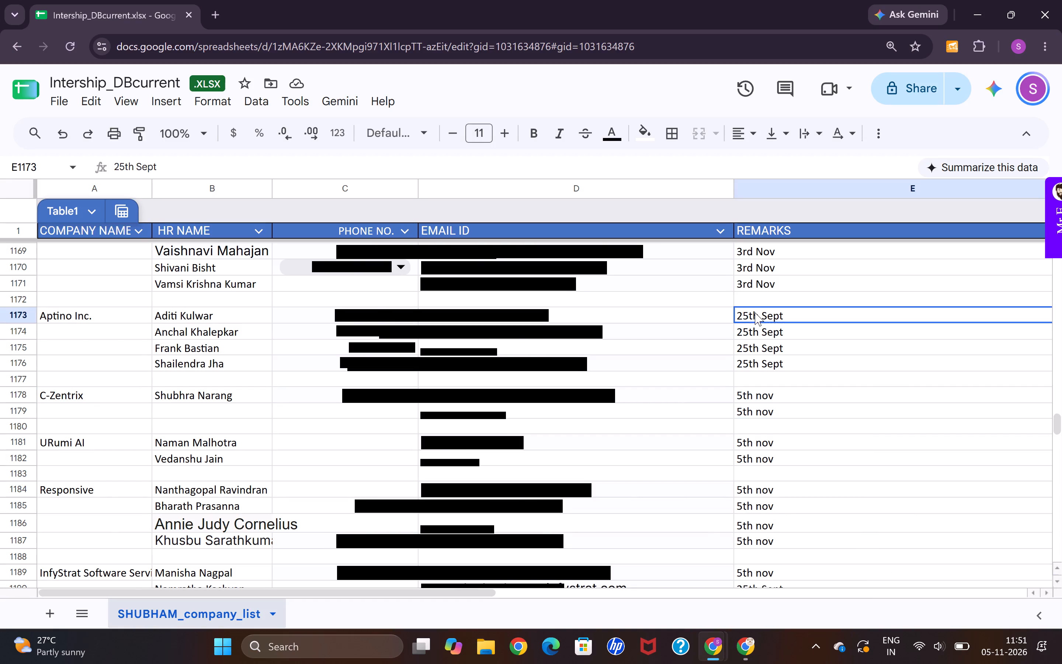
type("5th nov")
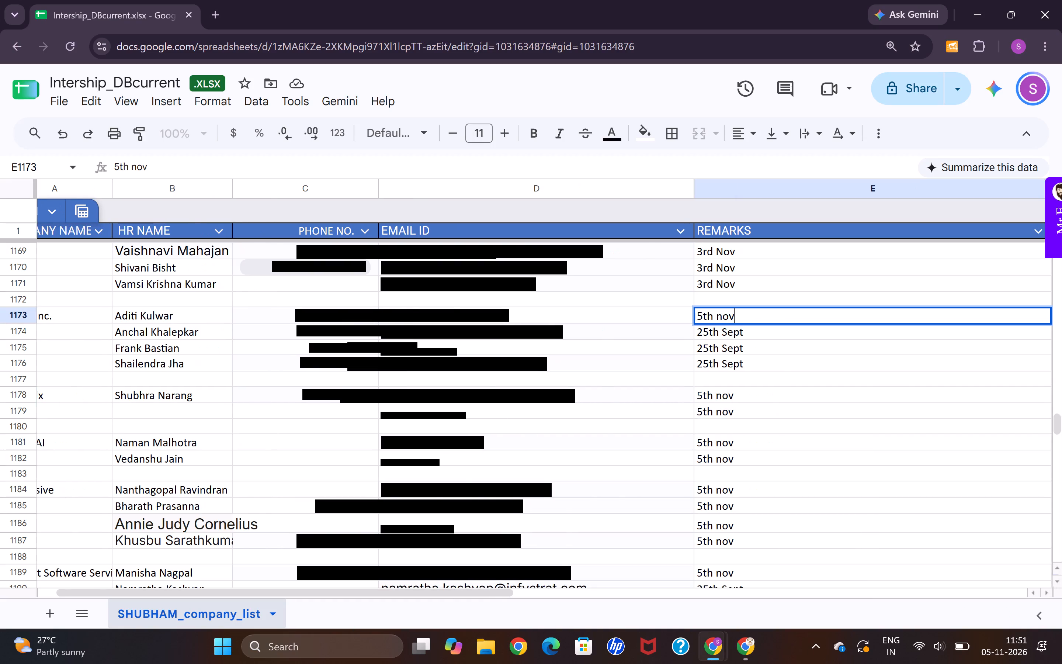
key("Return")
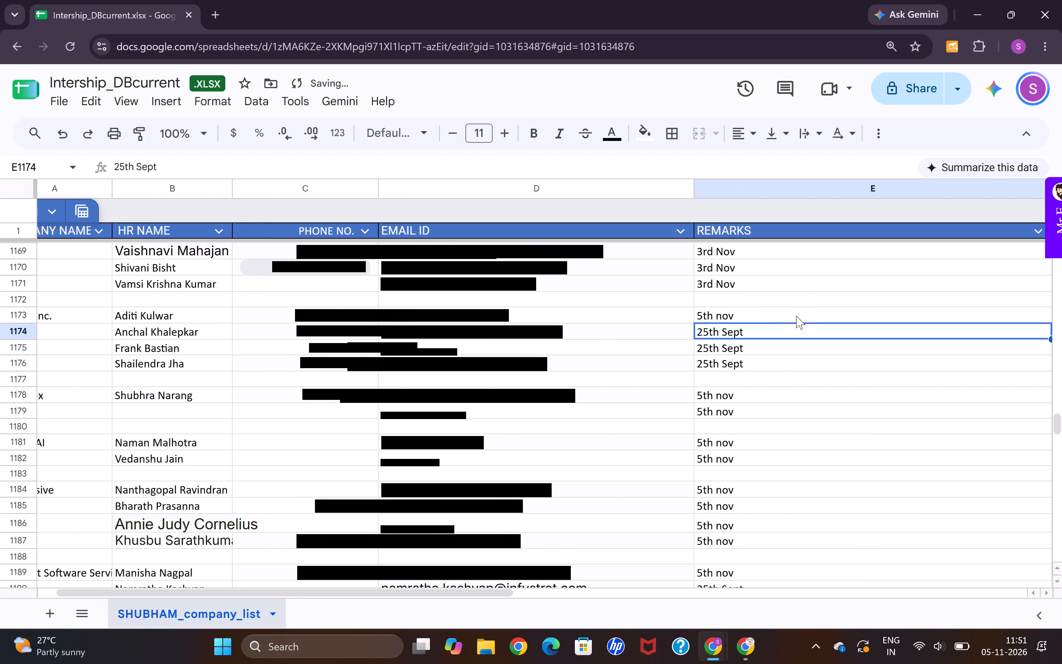
left_click(796, 316)
left_click_drag(1049, 322, 1051, 357)
scroll(951, 395, "left", 1)
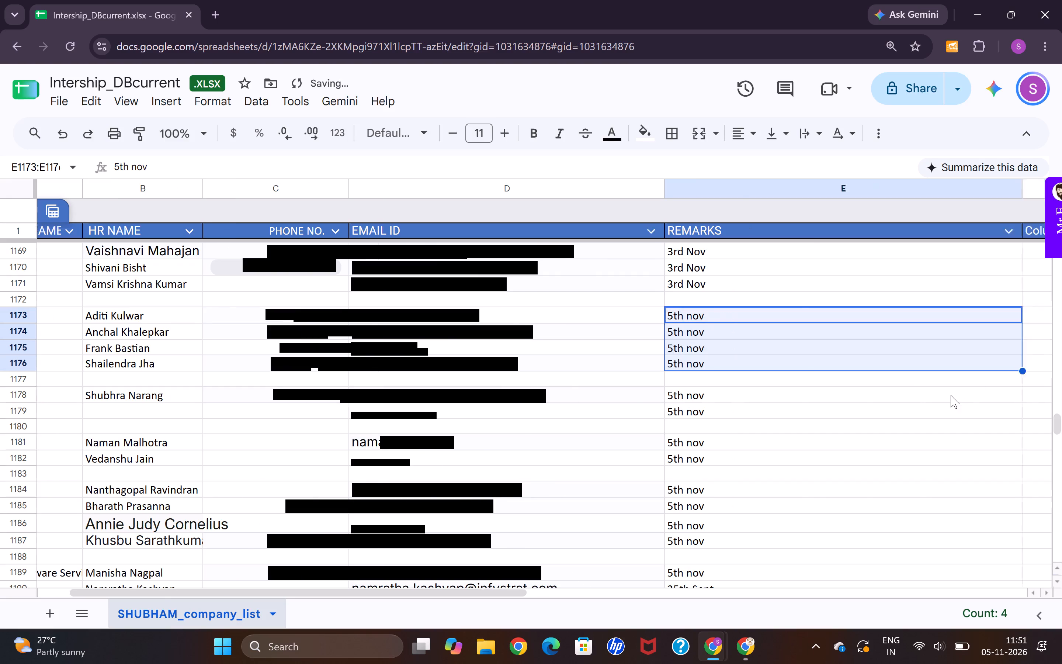
Examine the contact dates above the Aptino Inc. rows, up to the Digicomm Semiconductor contacts, and switch to Gmail.
scroll(951, 395, "left", 1)
scroll(806, 281, "up", 1)
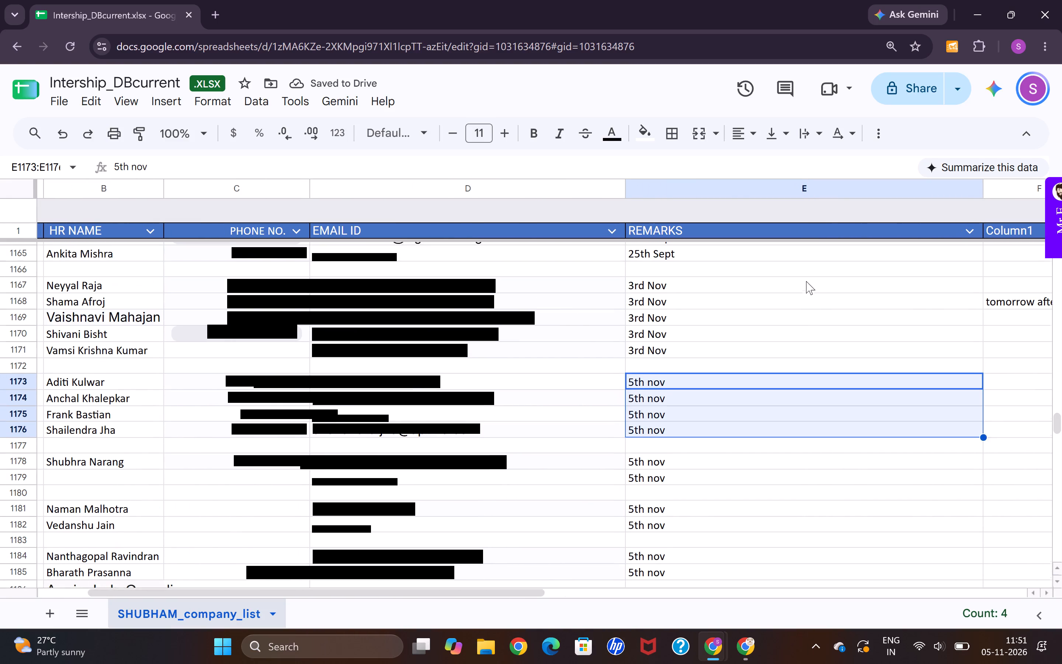
scroll(806, 281, "up", 4)
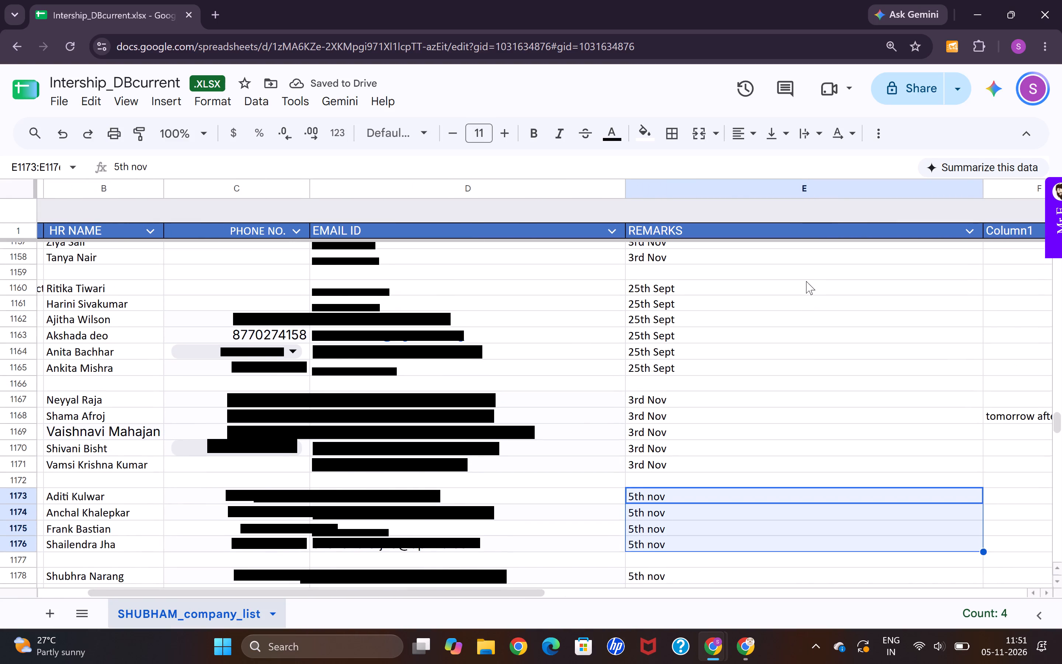
scroll(806, 281, "up", 1)
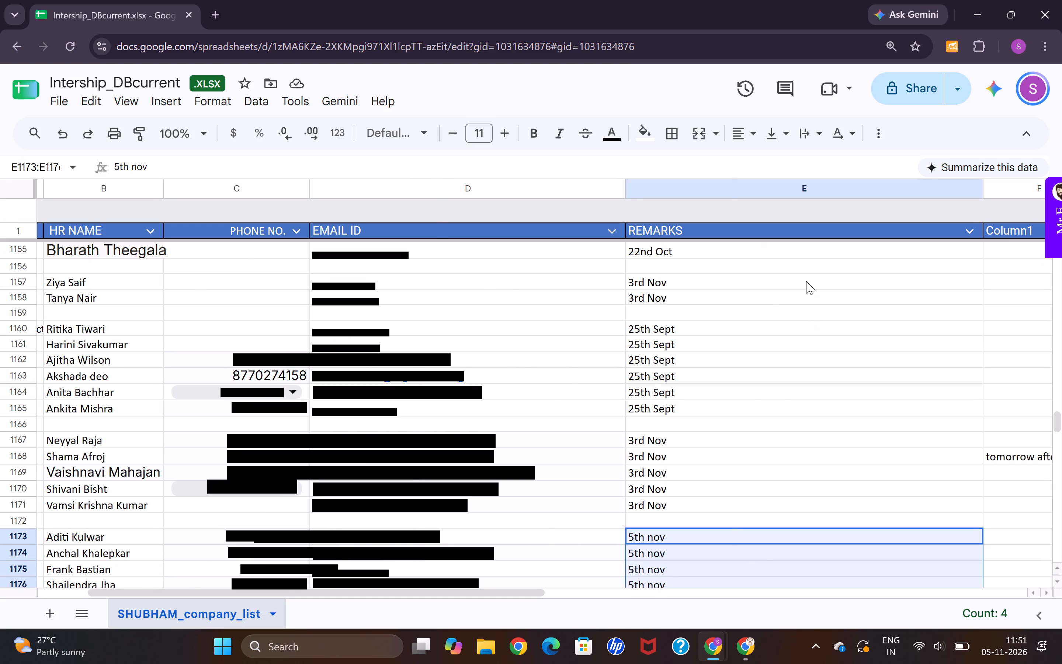
scroll(806, 281, "right", 7)
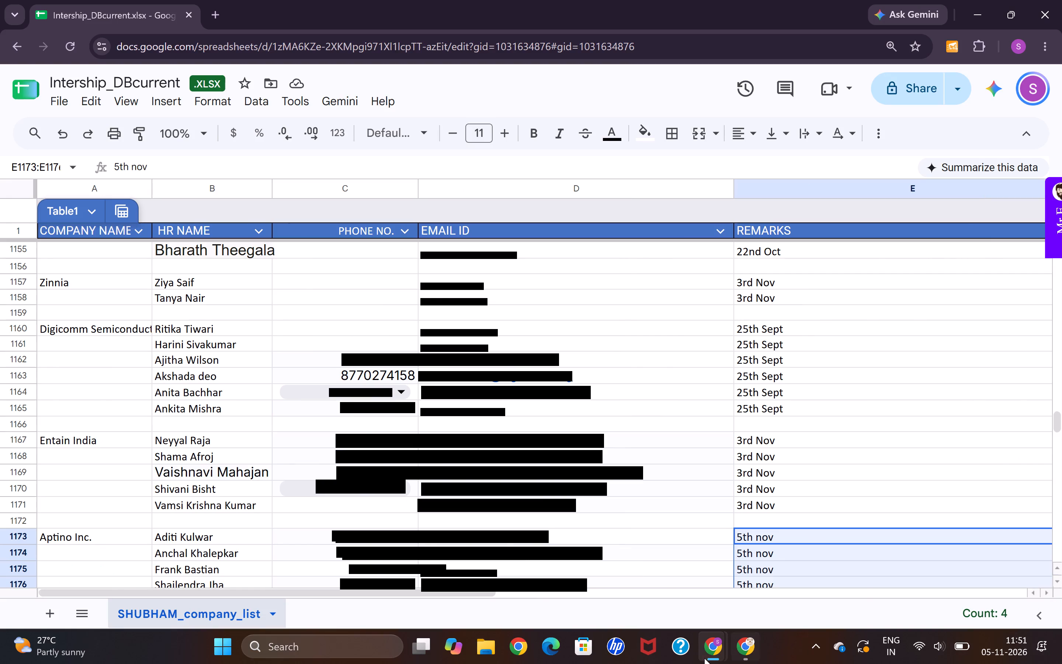
left_click(660, 573)
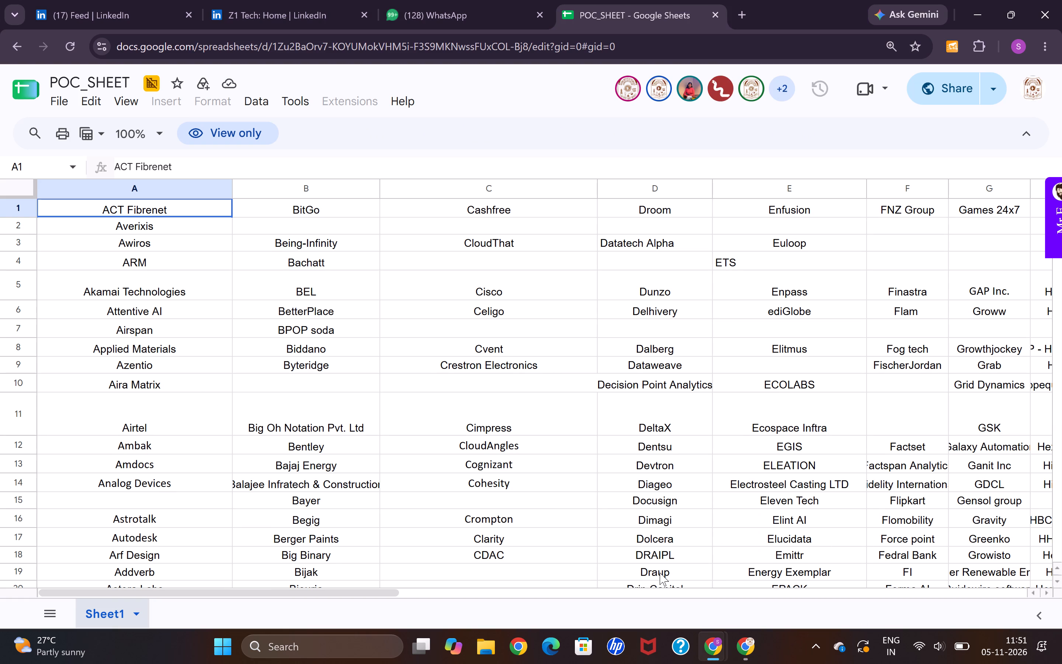
Search the POC_SHEET spreadsheet for "digic".
key("ctrl+f")
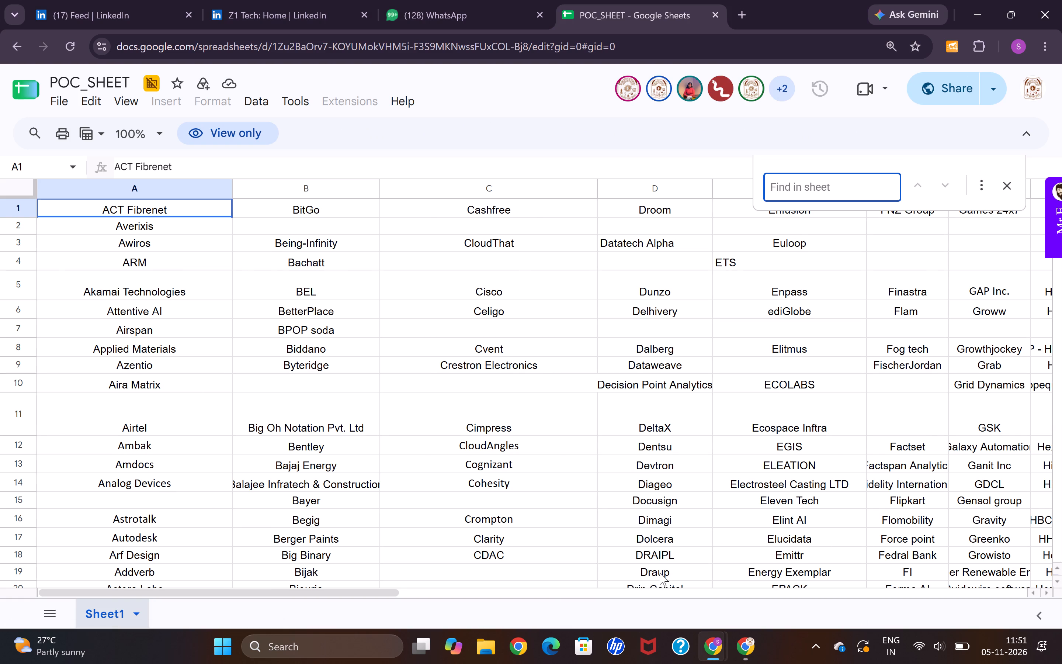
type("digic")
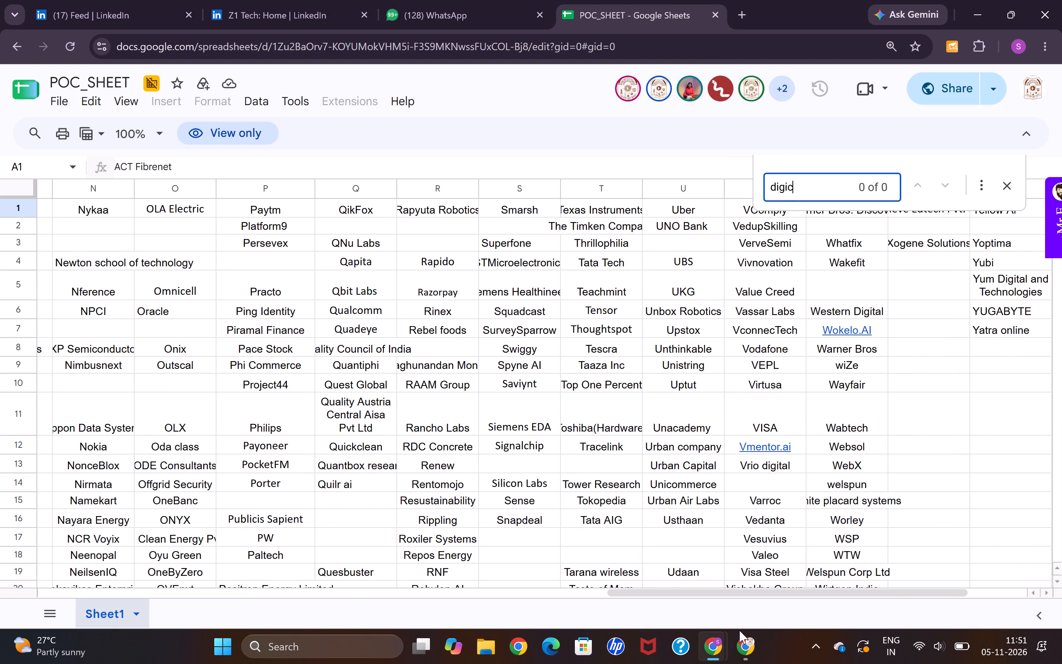
left_click(732, 567)
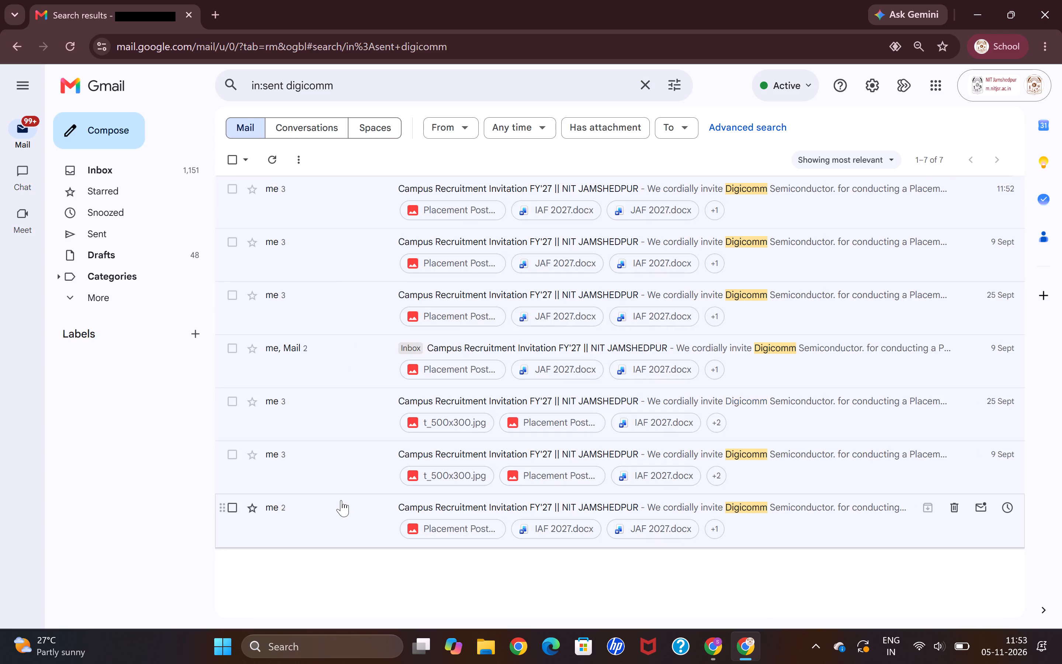
Send a reply to all recipients of the last listed Digicomm invitation using the saved follow-up template, and return to the search results.
left_click(403, 598)
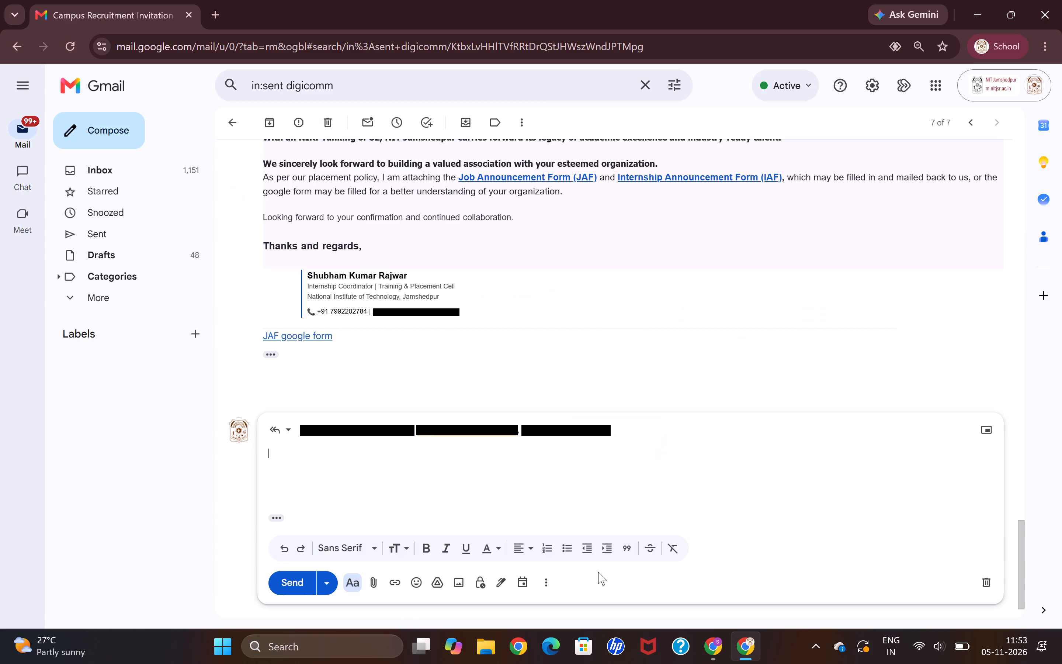
left_click_drag(546, 584, 628, 553)
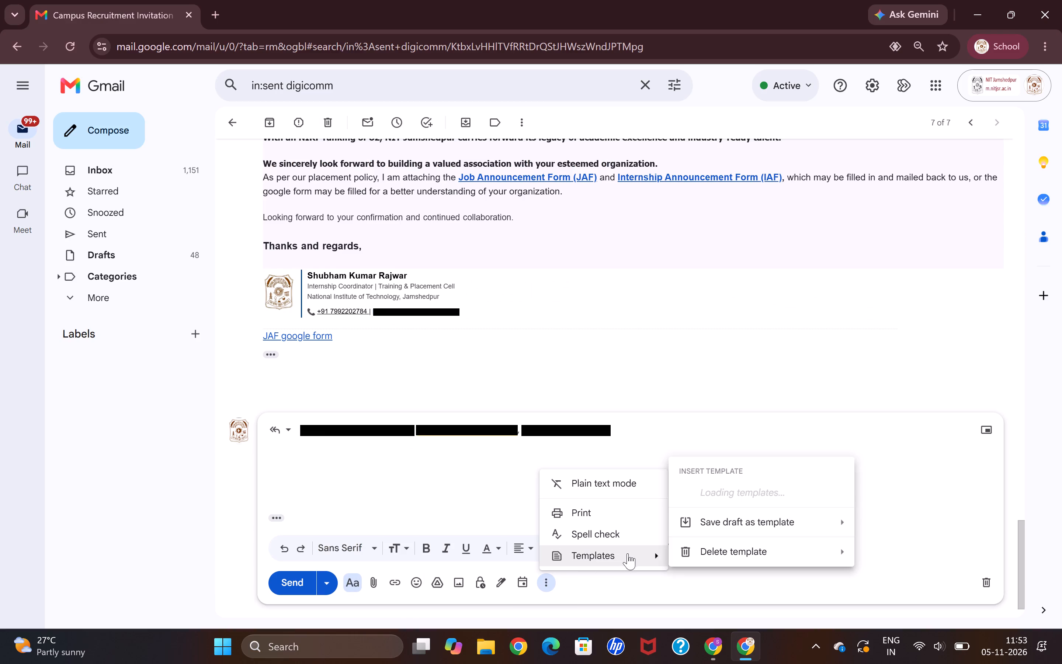
left_click(731, 344)
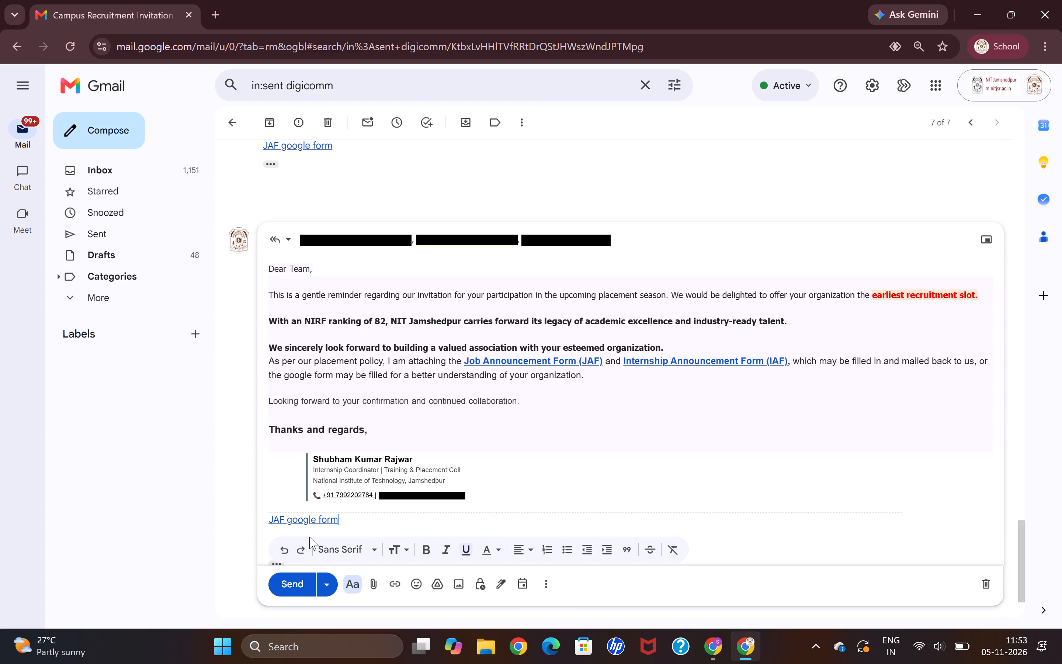
left_click(295, 586)
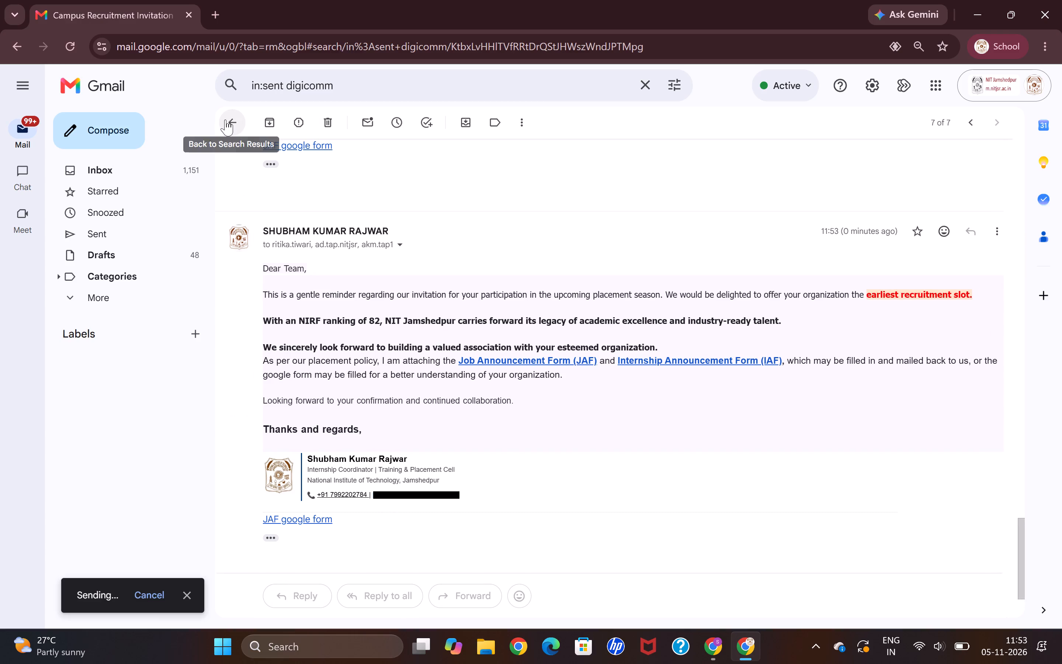
left_click(230, 127)
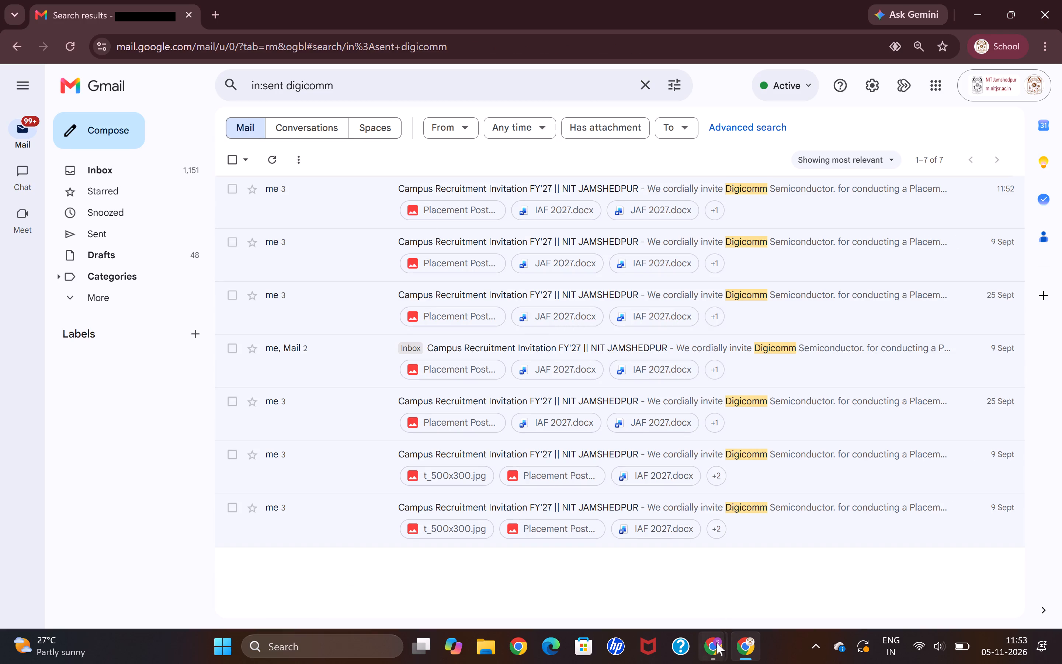
In the Intership_DBcurrent spreadsheet, set the remarks of all six Digicomm Semiconductor contacts (rows 1160 to 1165) to "5th nov".
left_click(762, 592)
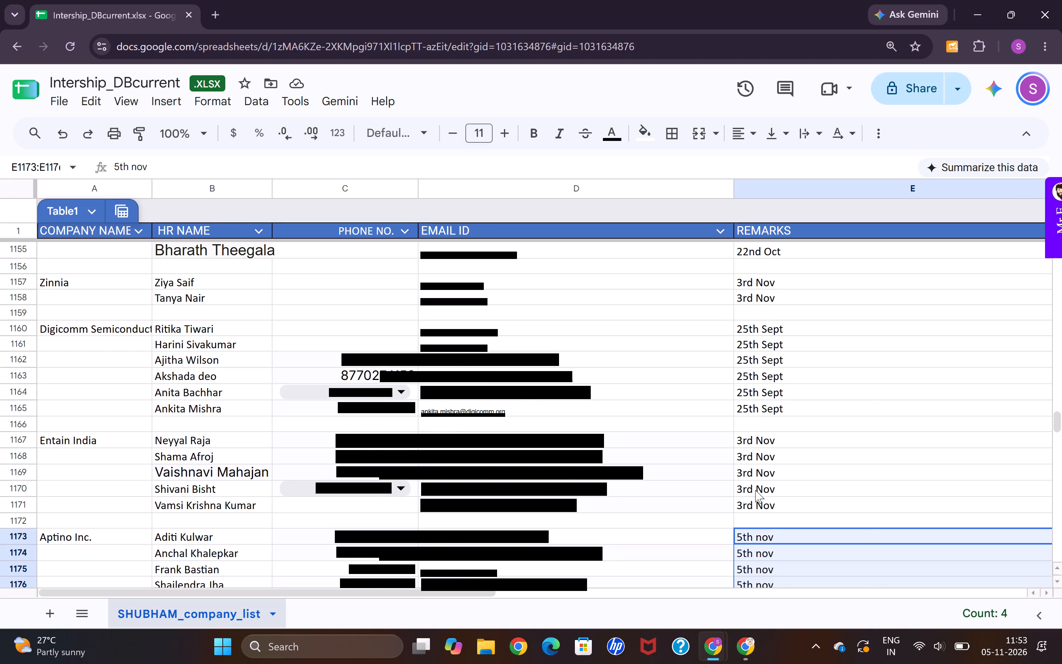
left_click(783, 327)
type("5th nov")
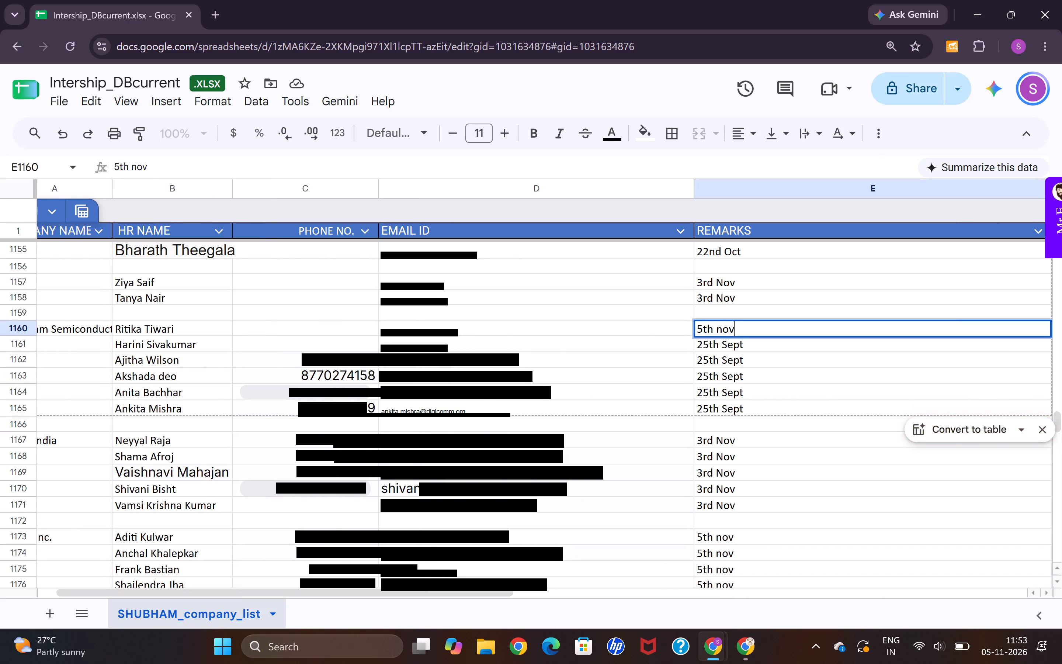
key("Return")
left_click(772, 330)
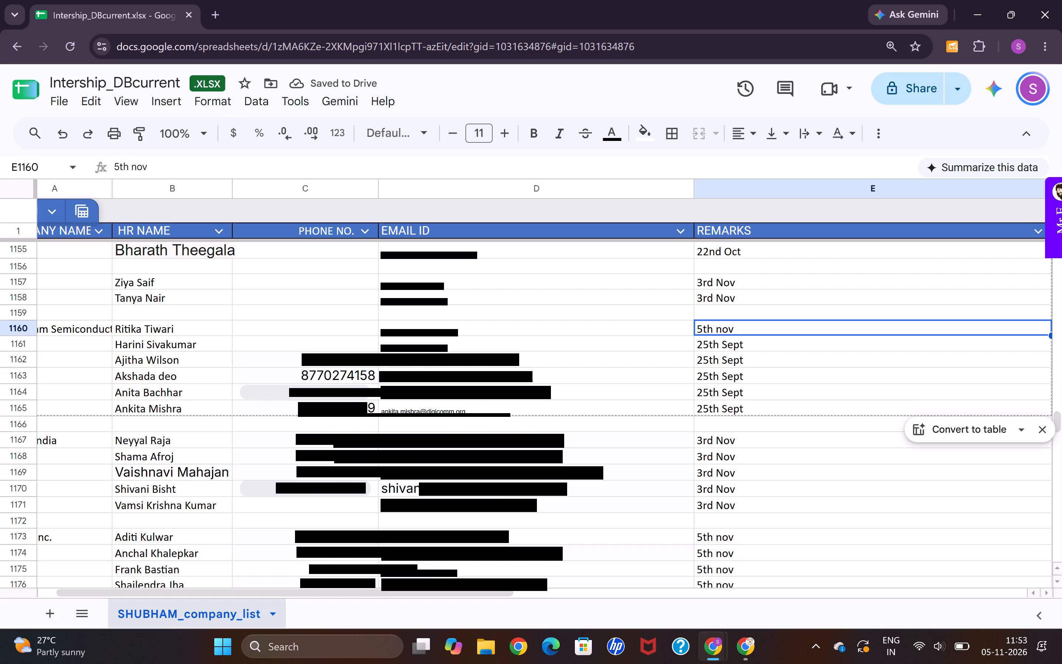
left_click_drag(1051, 335, 1044, 409)
Examine the contact dates and remarks of the companies above Digicomm Semiconductor, up to row 1134, and switch to Gmail.
scroll(625, 334, "up", 1)
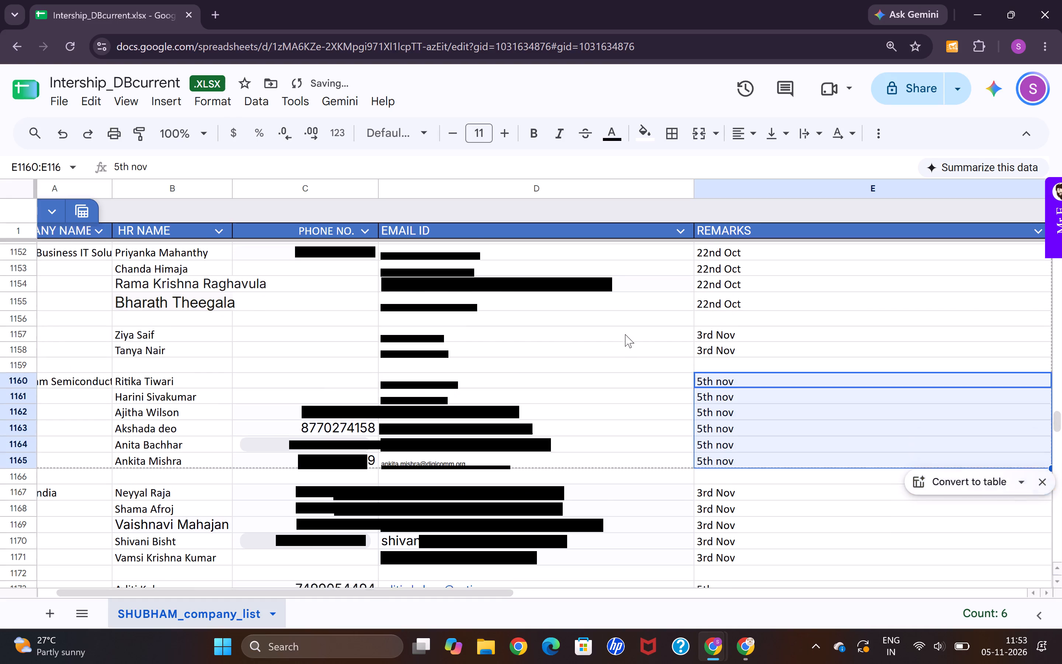
scroll(625, 334, "up", 3)
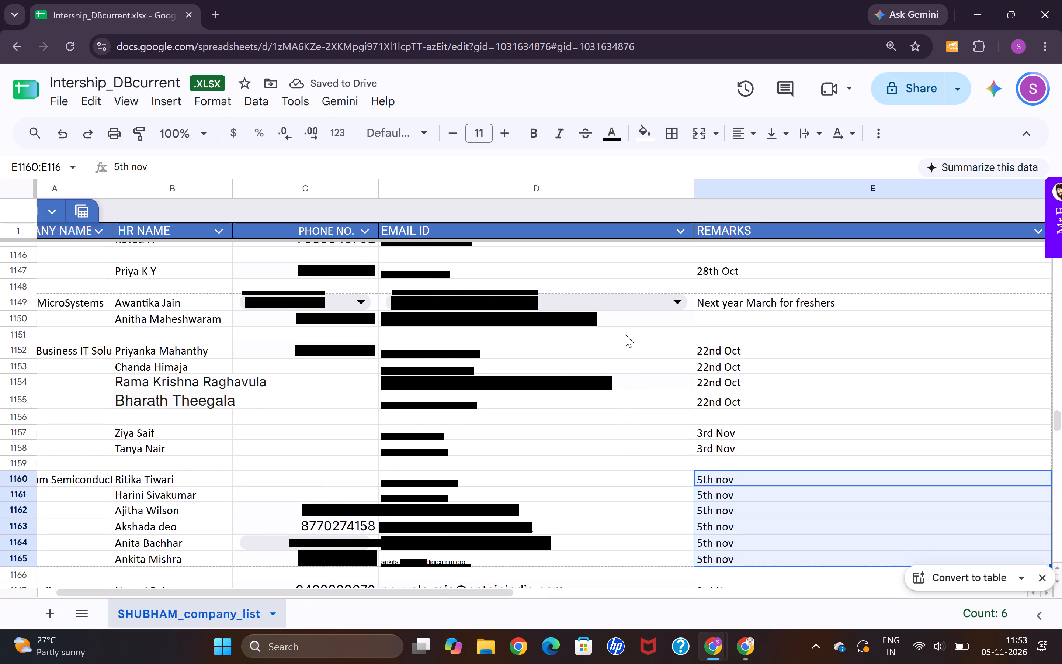
scroll(625, 334, "up", 1)
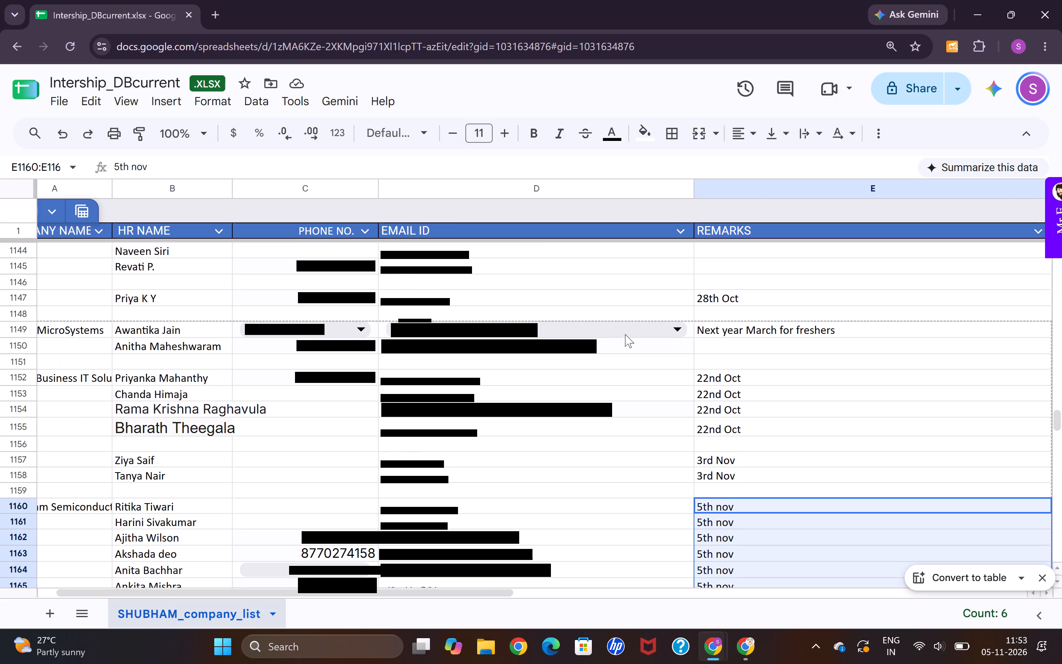
scroll(625, 334, "up", 1)
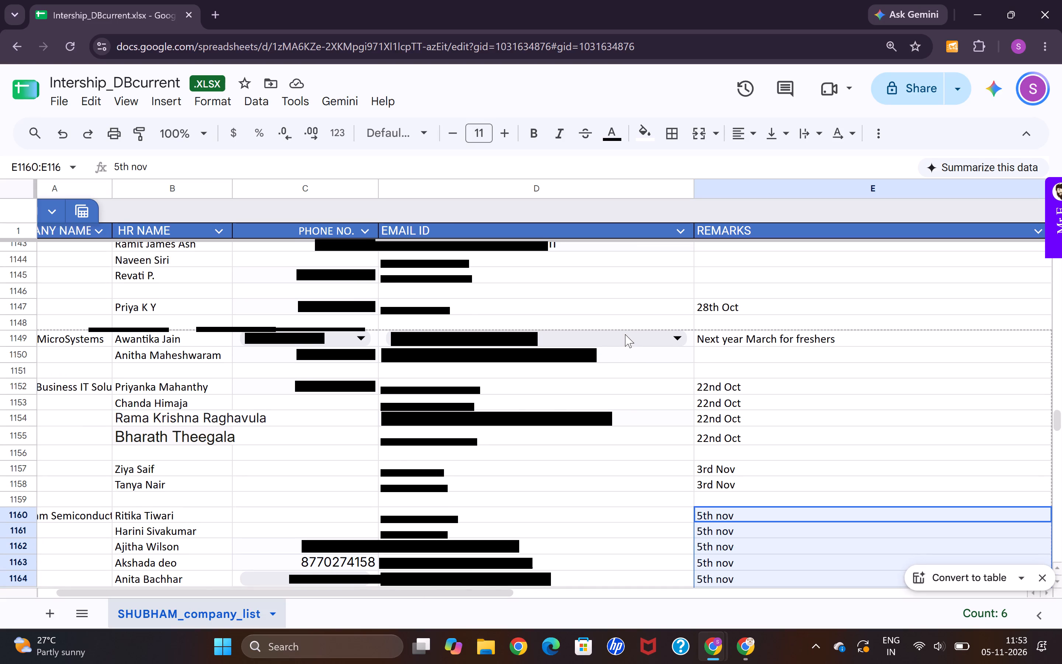
scroll(625, 334, "right", 1)
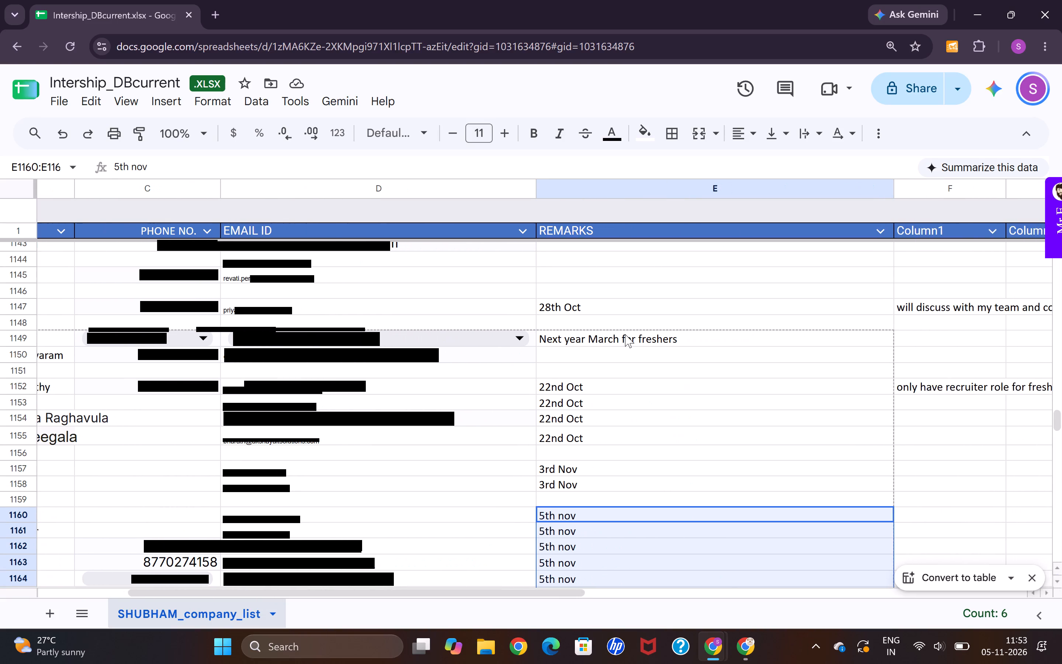
scroll(625, 334, "right", 1)
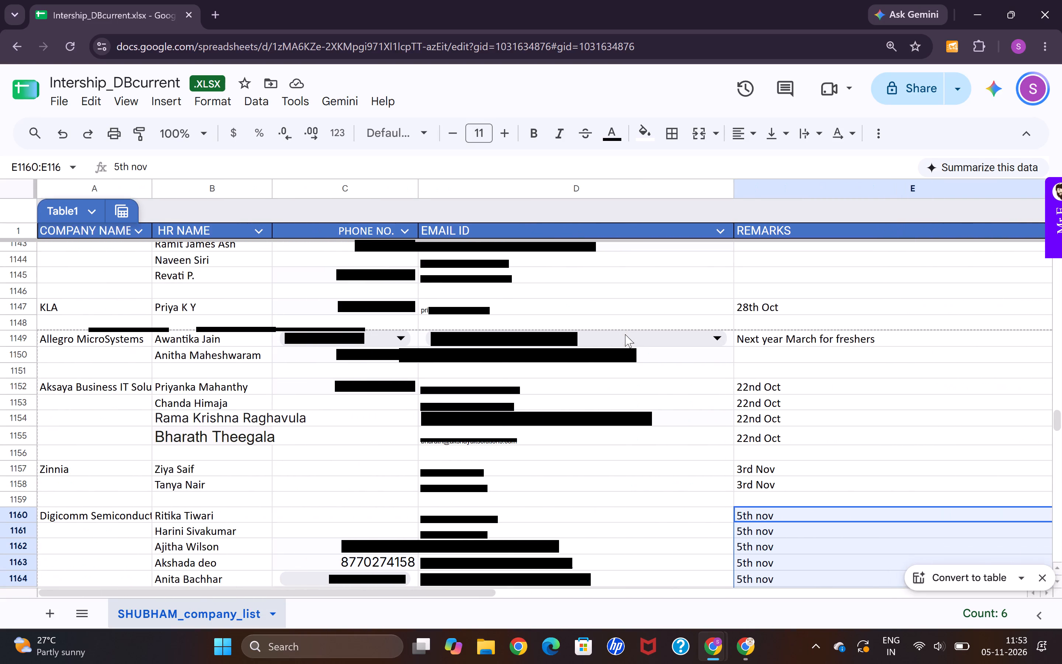
scroll(625, 334, "up", 2)
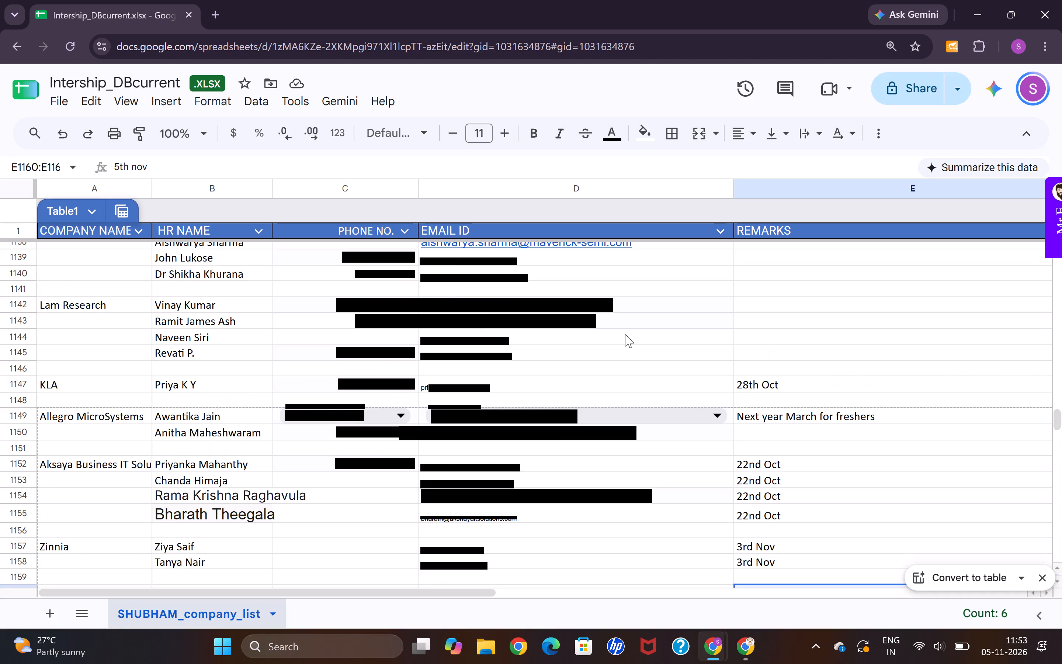
scroll(625, 334, "up", 2)
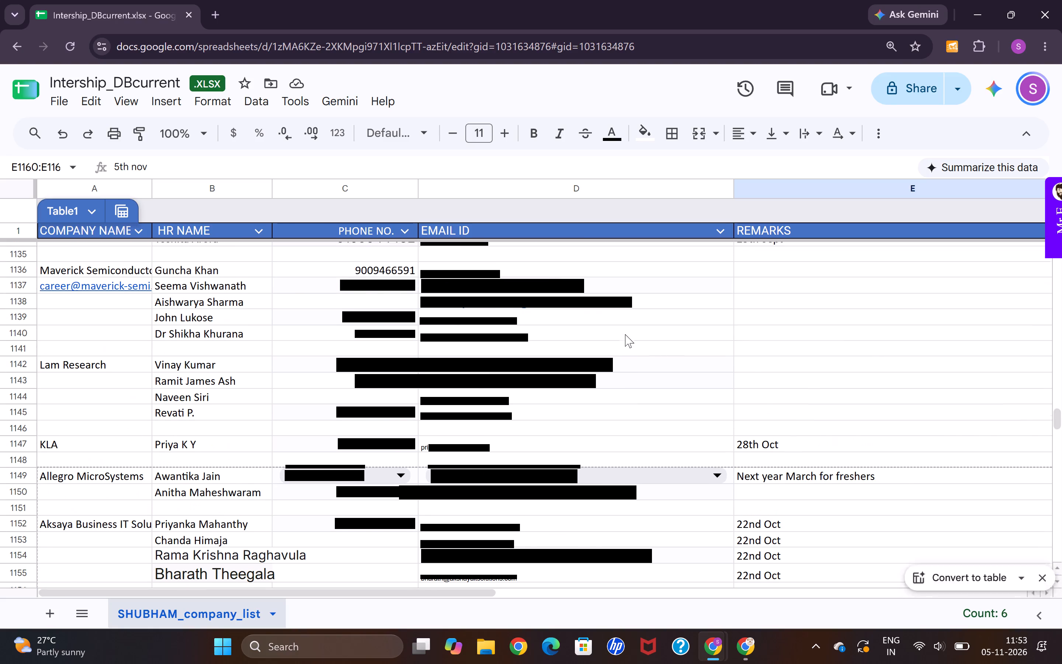
scroll(625, 334, "up", 1)
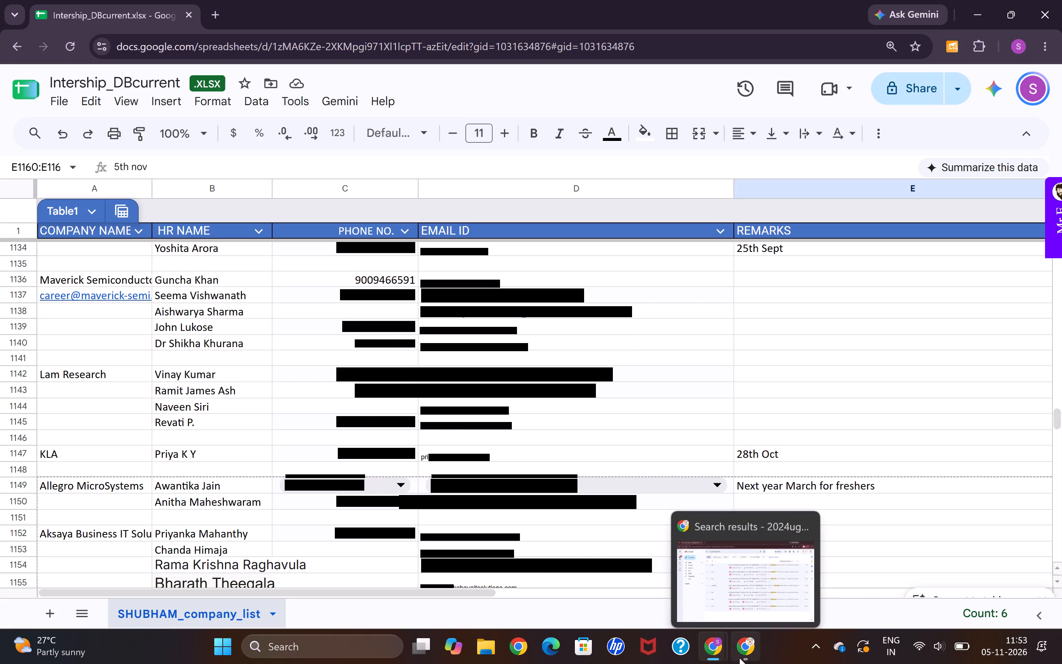
left_click(752, 587)
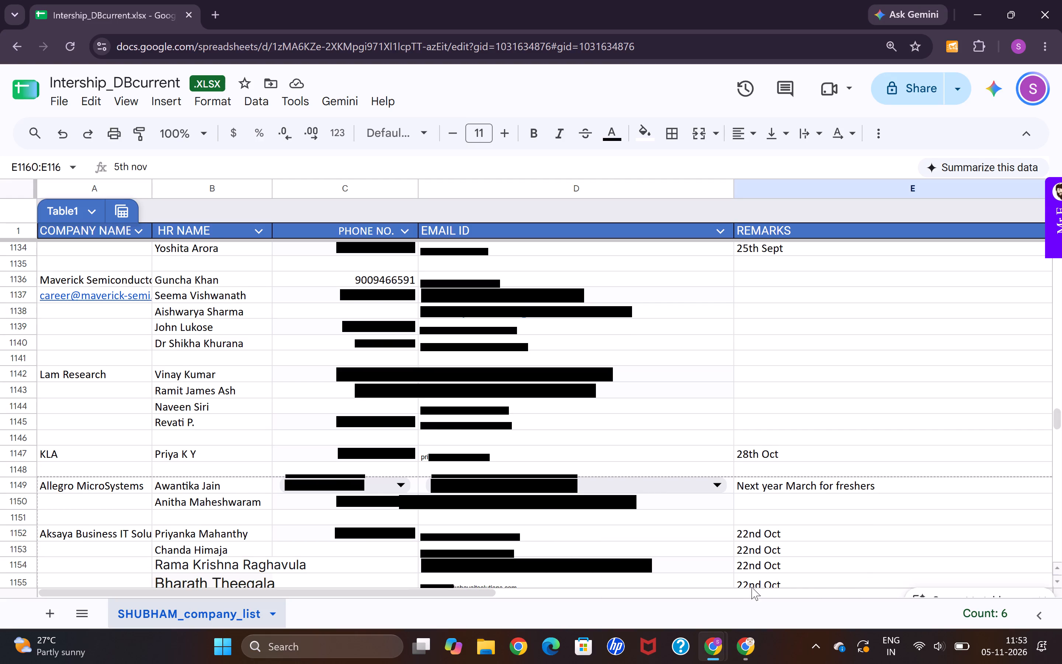
Switch to the POC_SHEET spreadsheet and search it for "lam re" to check for Lam Research.
left_click(675, 605)
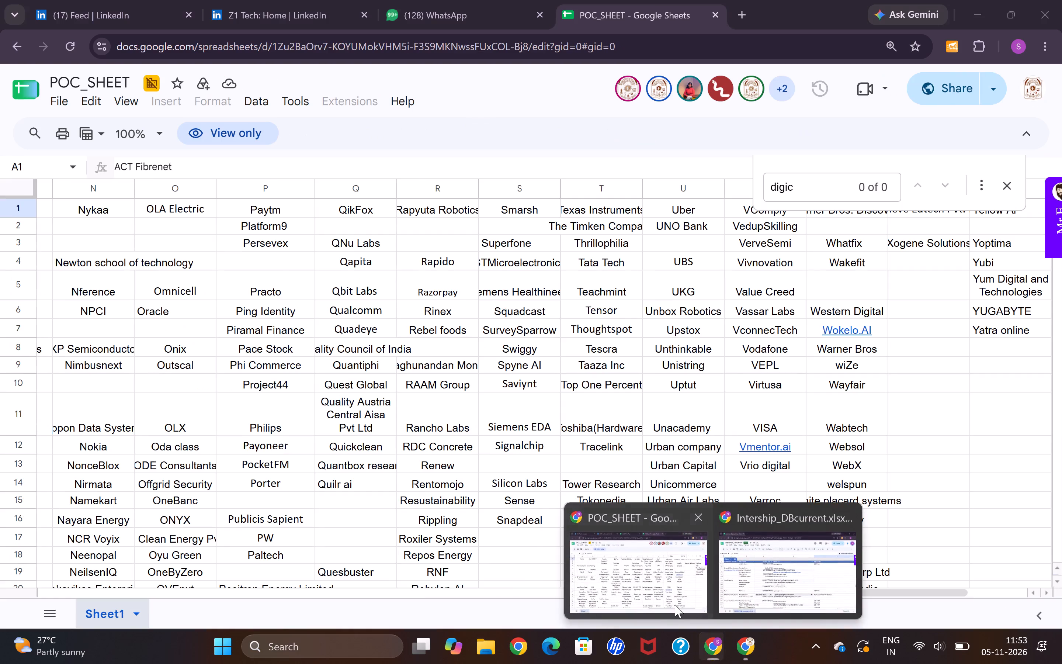
key("BackSpace")
key("BackSpace")
key("BackSpace")
key("BackSpace")
key("BackSpace")
key("BackSpace")
key("BackSpace")
key("BackSpace")
key("BackSpace")
key("BackSpace")
key("BackSpace")
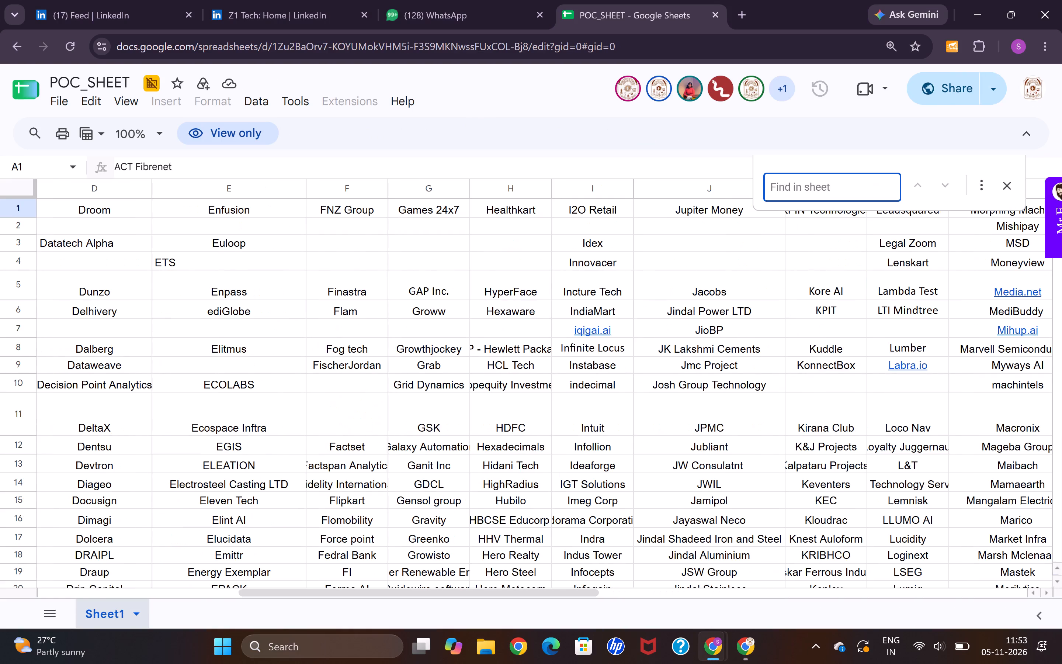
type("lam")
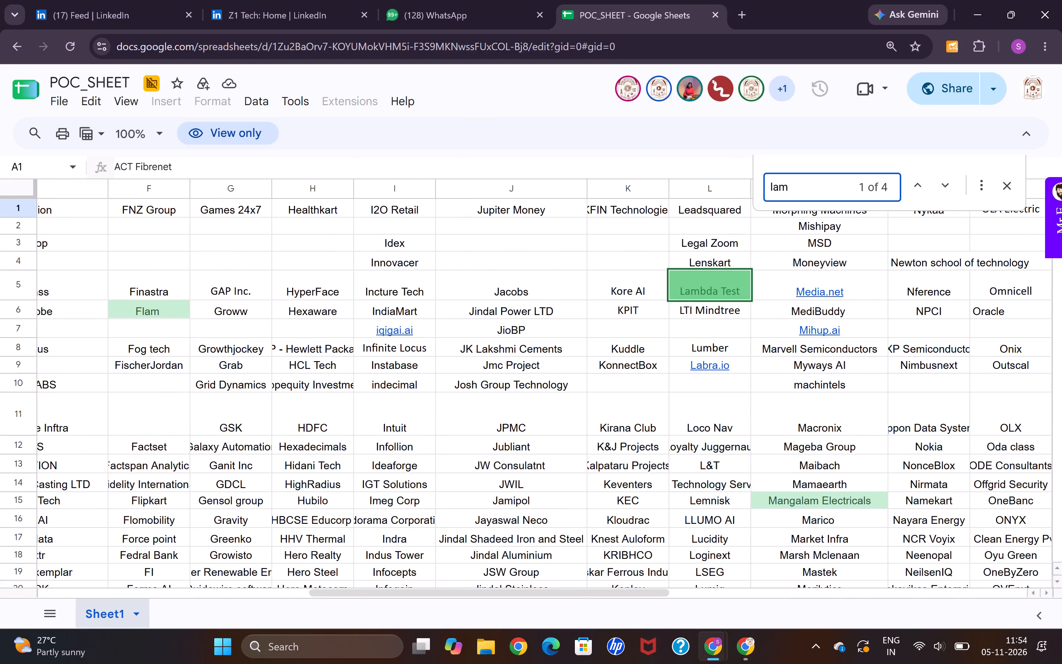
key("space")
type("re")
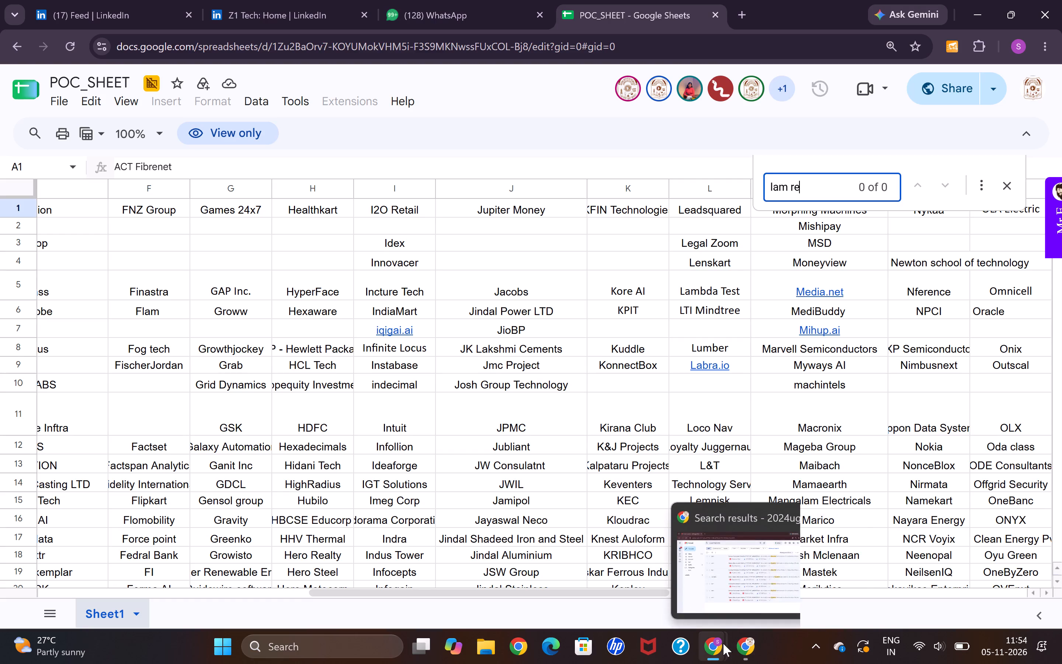
left_click(745, 578)
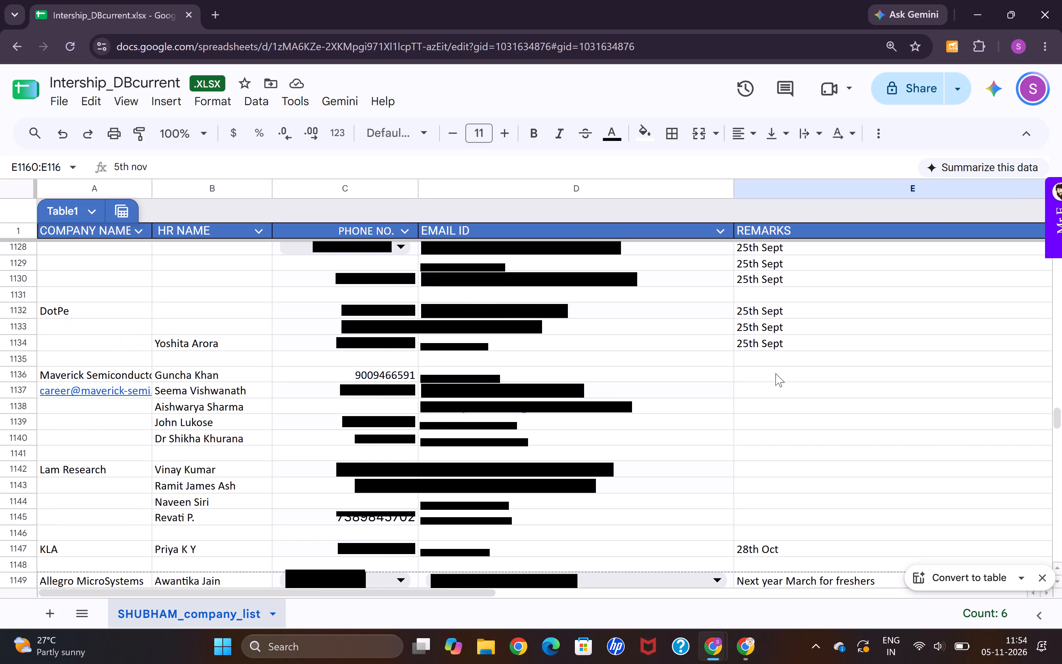
scroll(775, 373, "up", 2)
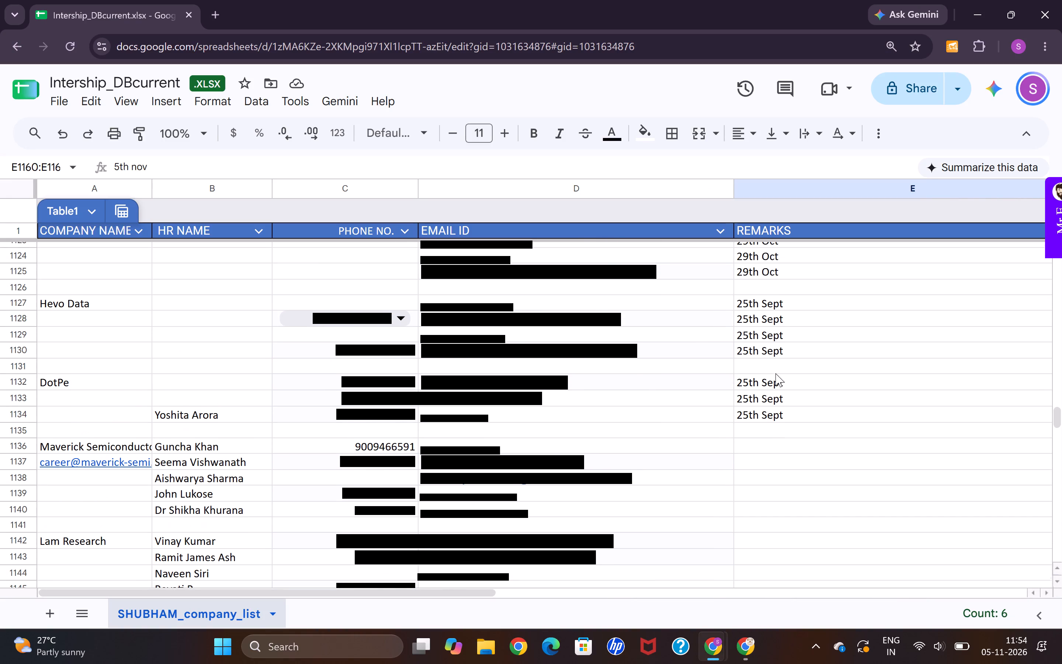
left_click(747, 577)
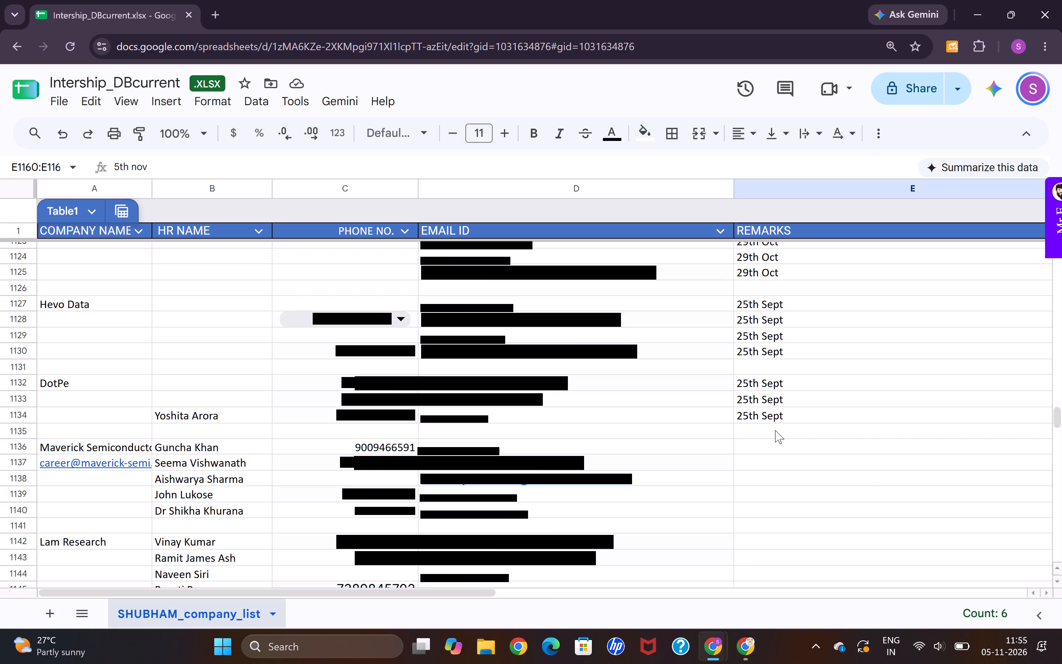
left_click(756, 381)
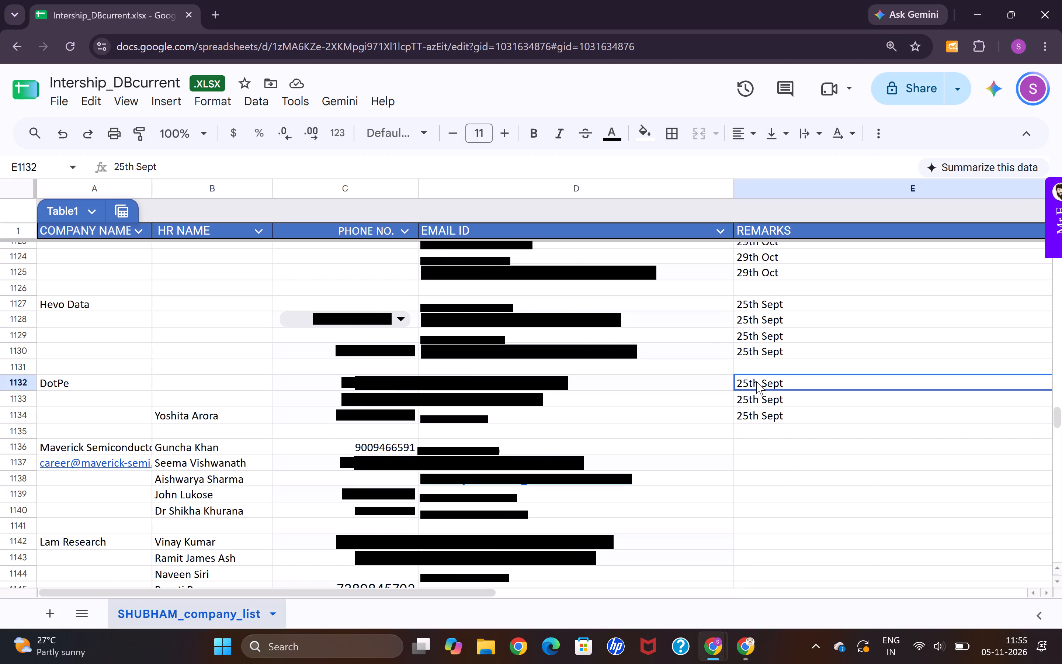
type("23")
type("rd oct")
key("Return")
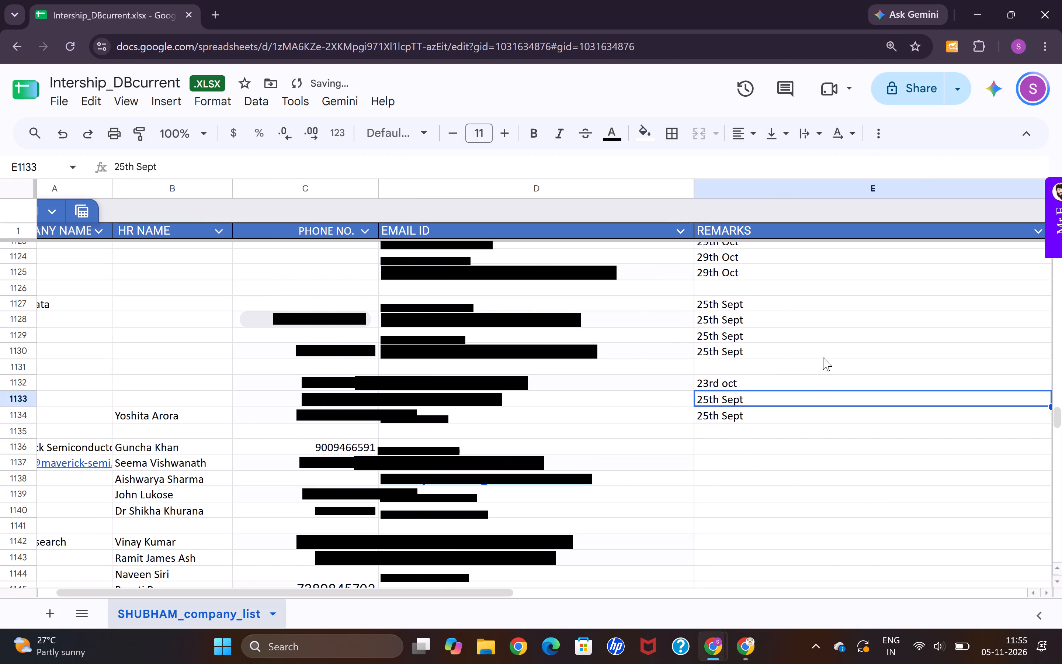
left_click_drag(812, 383, 1049, 387)
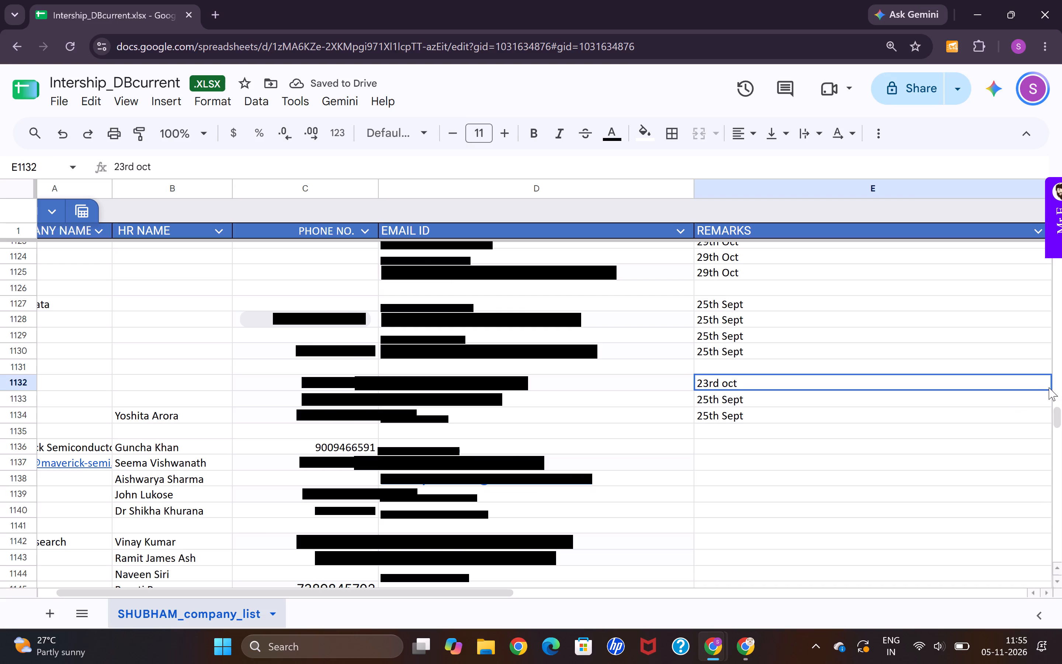
Copy the "23rd oct" remark of the first DotPe contact to the other two DotPe contacts in rows 1133 and 1134.
left_click_drag(1049, 387, 1052, 388)
left_click_drag(1052, 388, 1015, 399)
left_click(1015, 399)
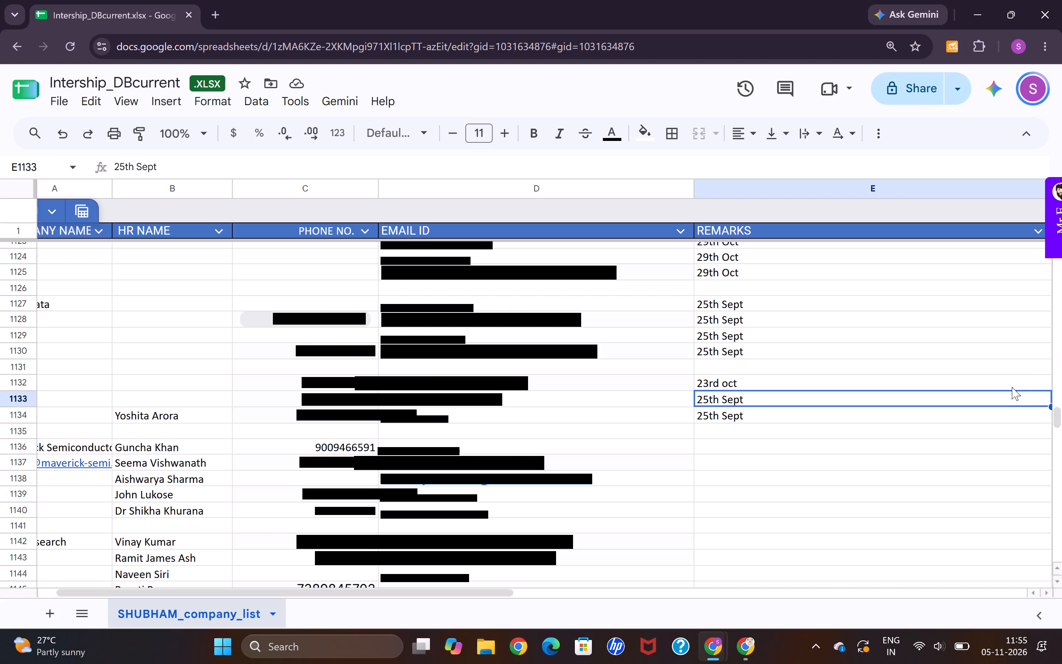
left_click_drag(1012, 387, 1052, 390)
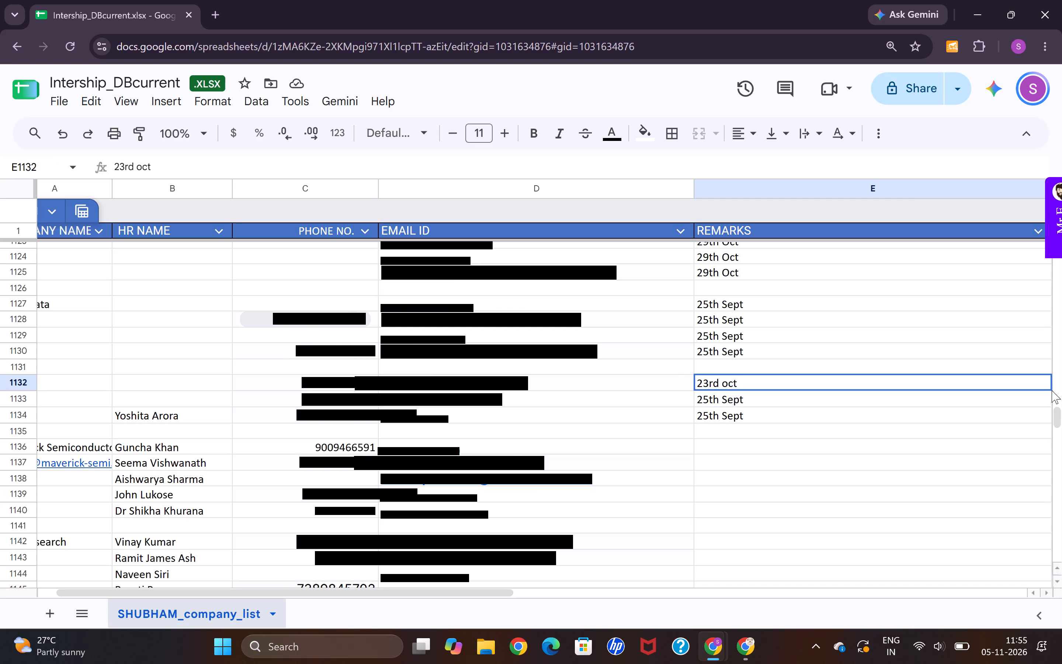
left_click_drag(1052, 390, 1024, 400)
scroll(1024, 400, "left", 1)
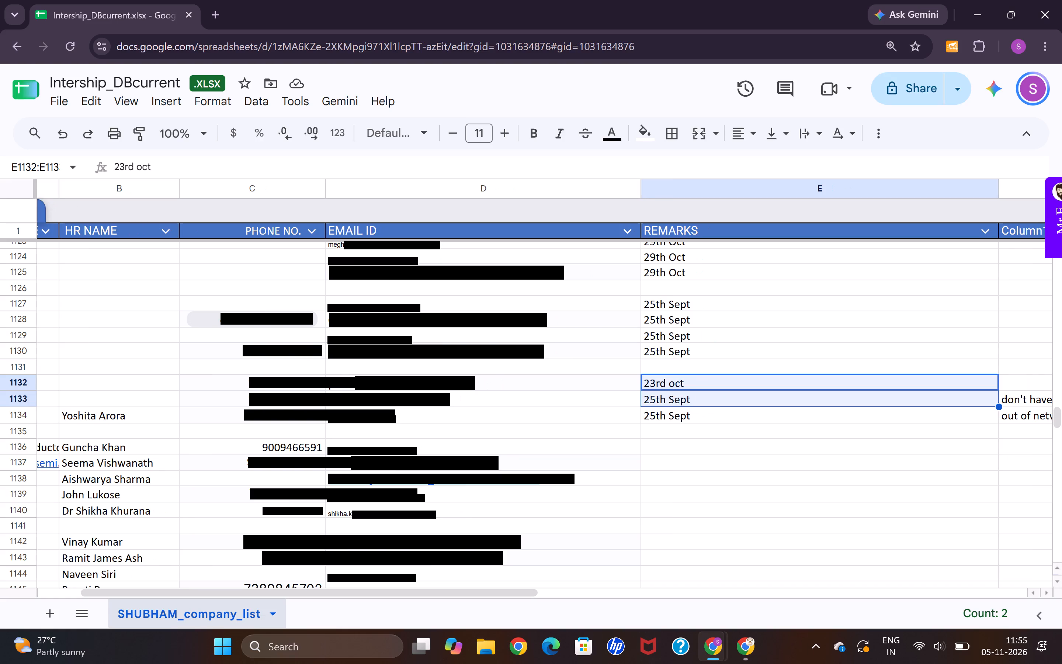
left_click_drag(1001, 407, 999, 419)
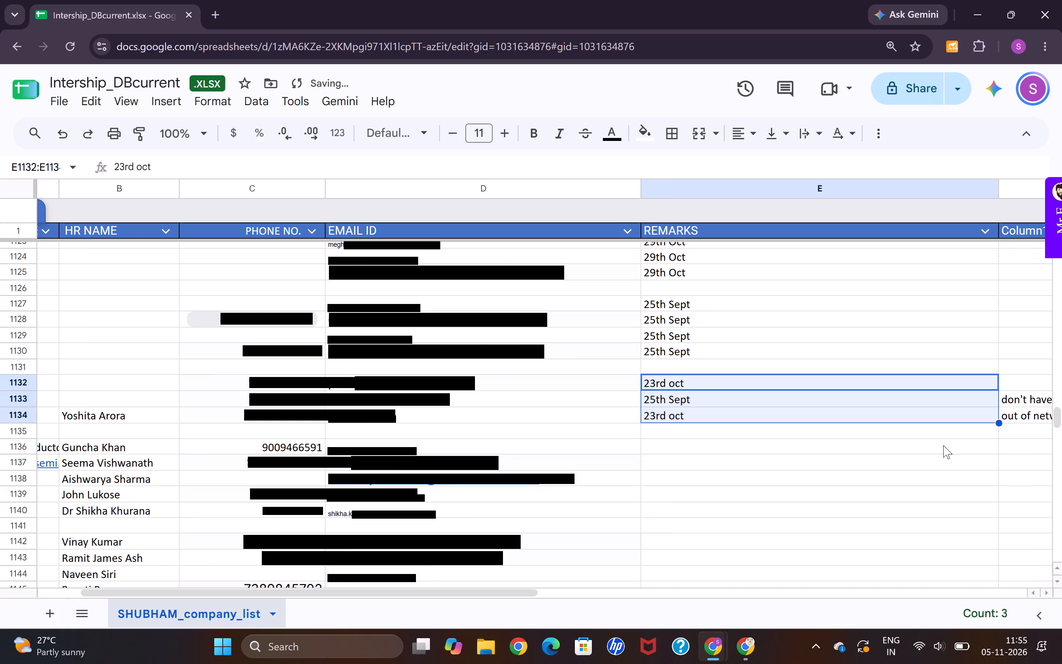
left_click(879, 400)
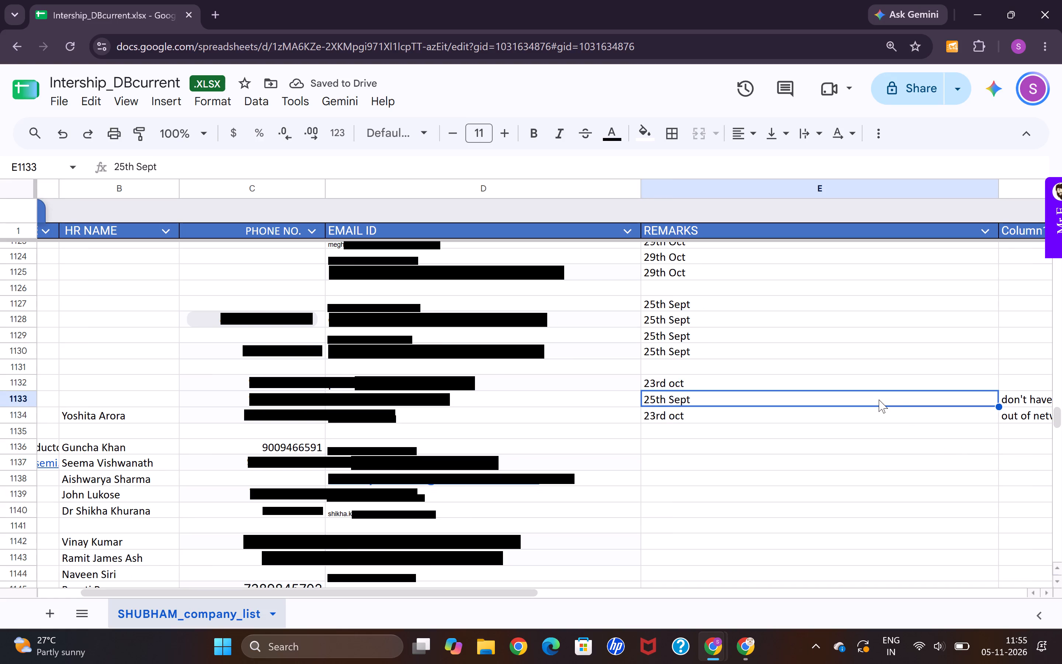
left_click(949, 384)
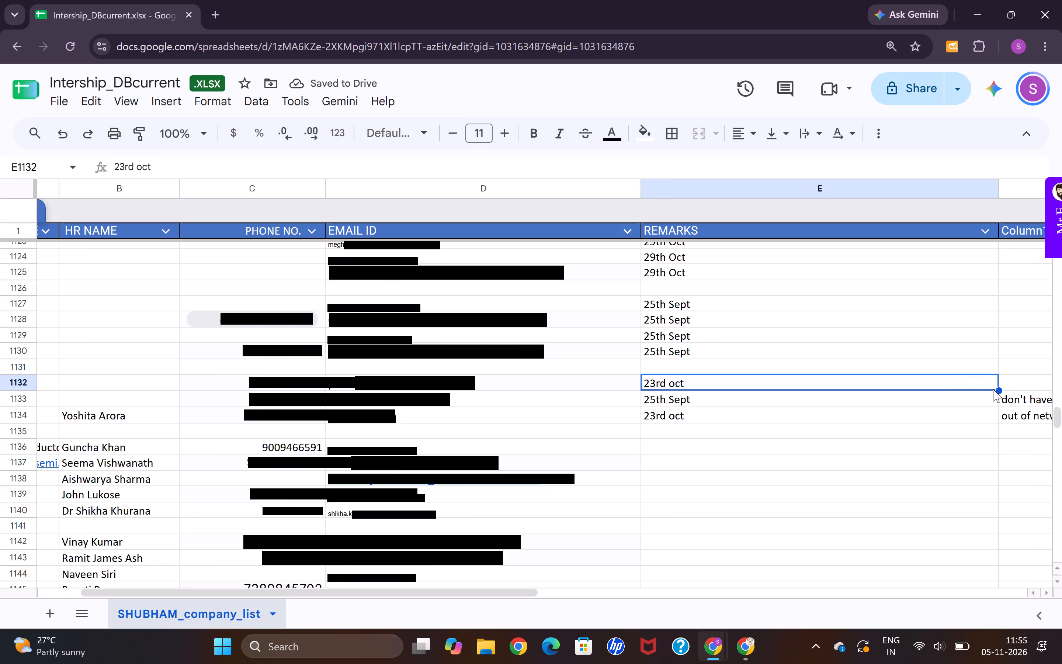
left_click_drag(995, 389, 995, 403)
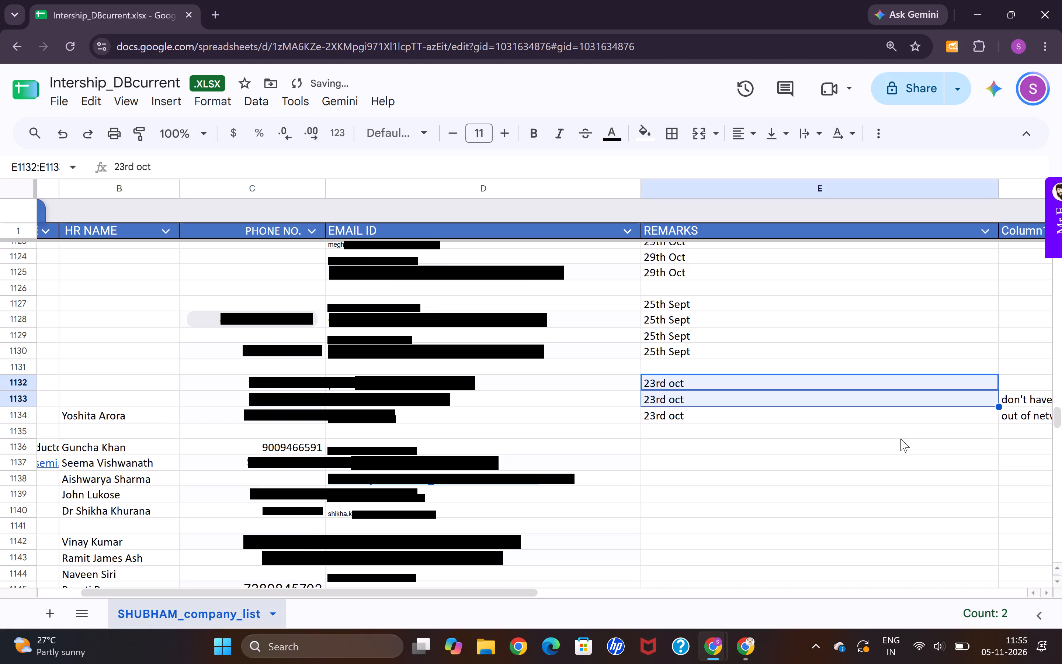
scroll(900, 439, "right", 1)
scroll(900, 439, "up", 2)
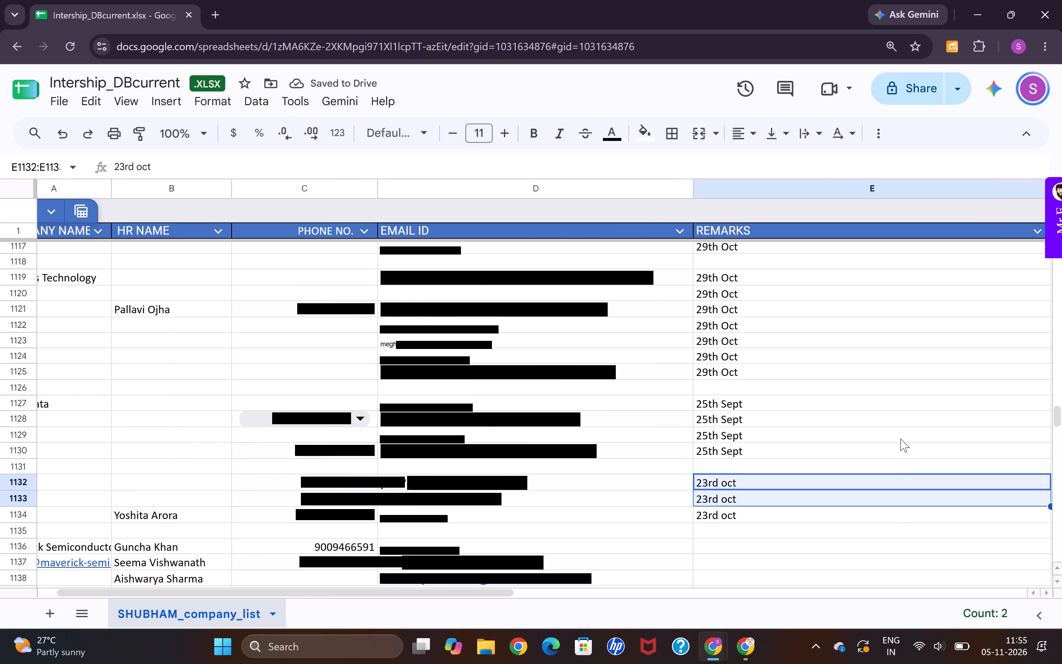
scroll(900, 439, "right", 2)
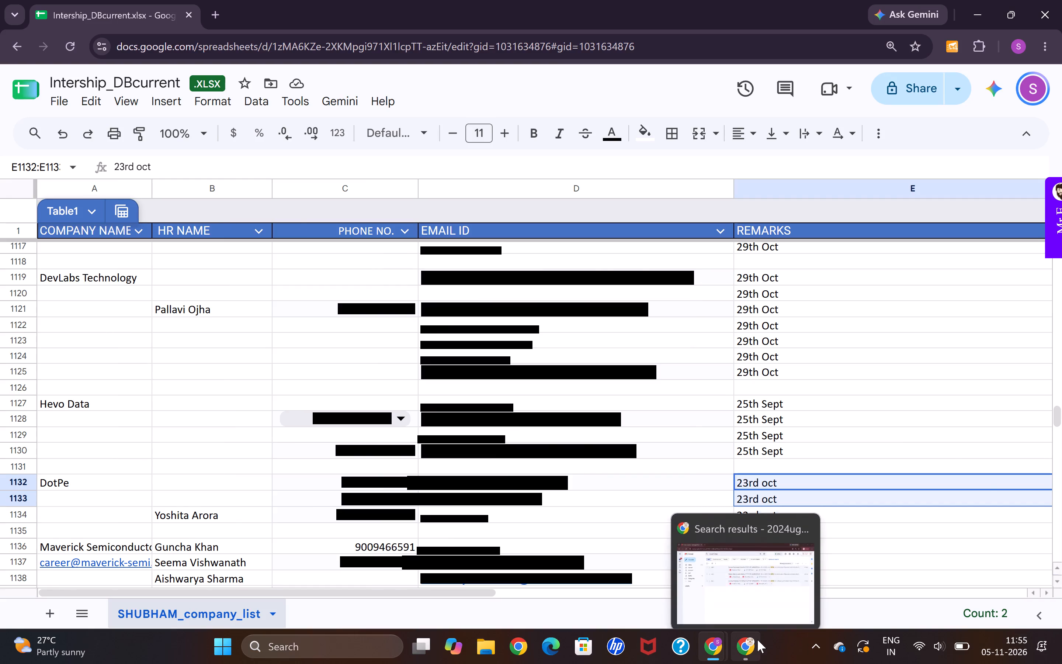
left_click(746, 574)
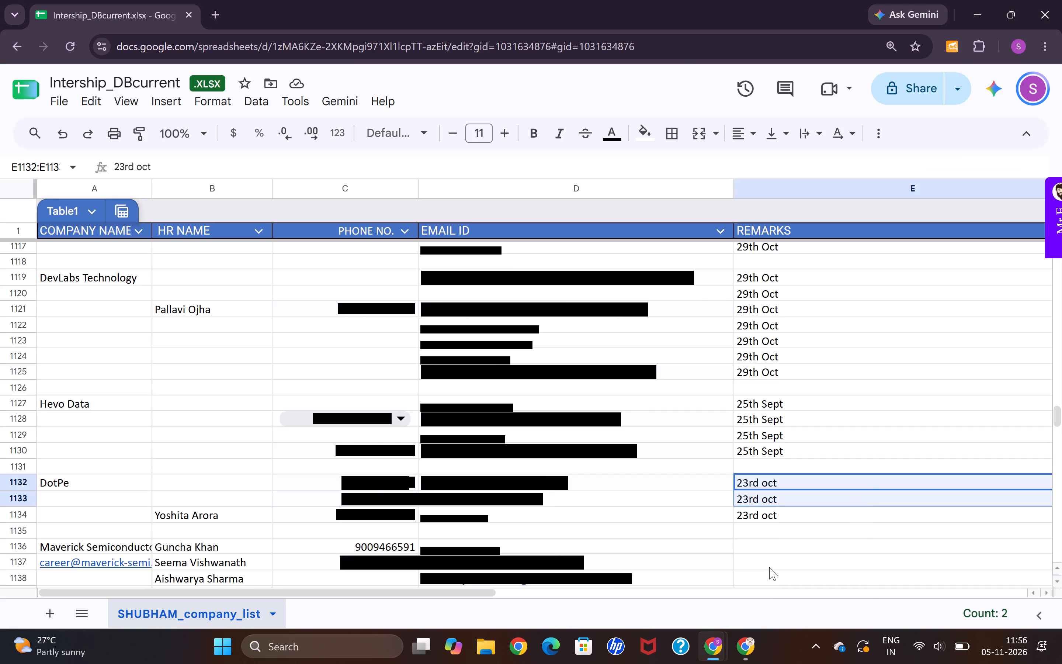
left_click(20, 402)
key("shift+Down")
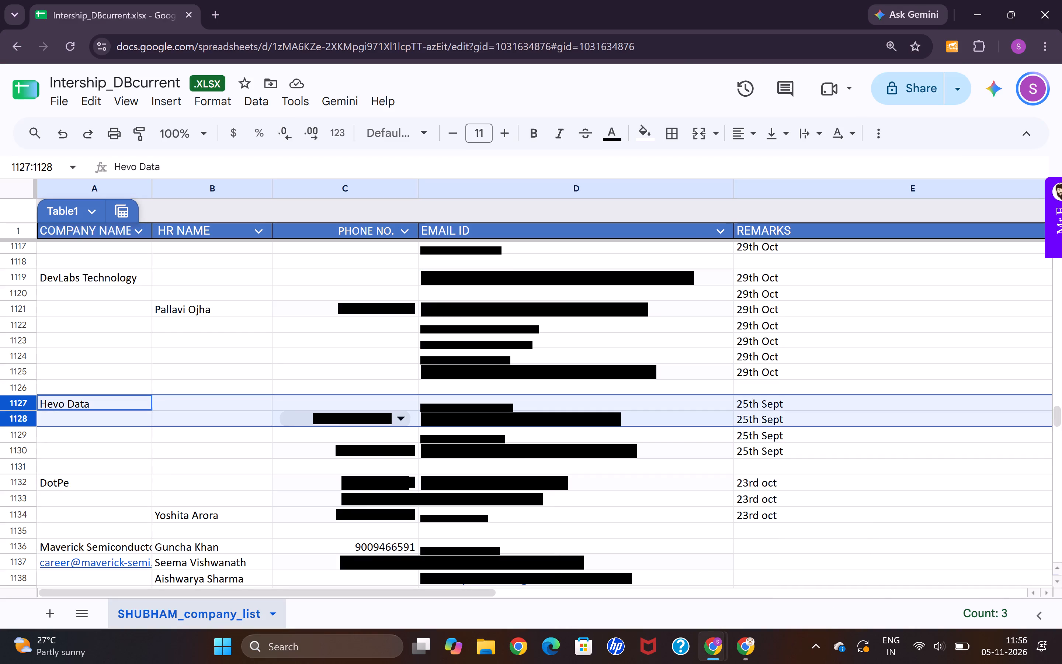
key("shift+Down")
key("shift+Down")
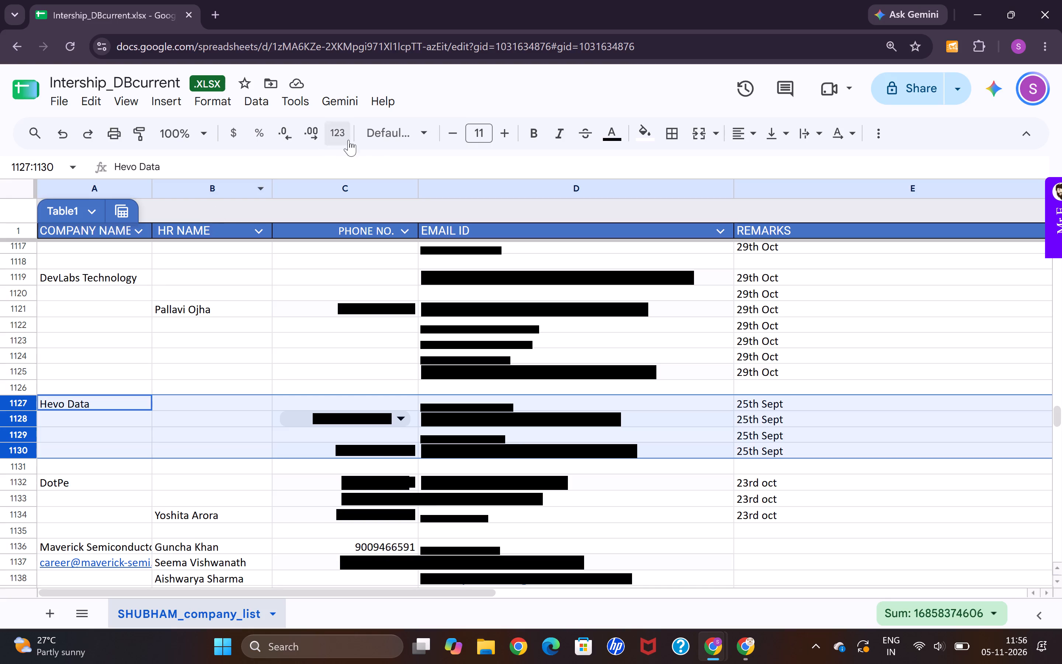
left_click(645, 136)
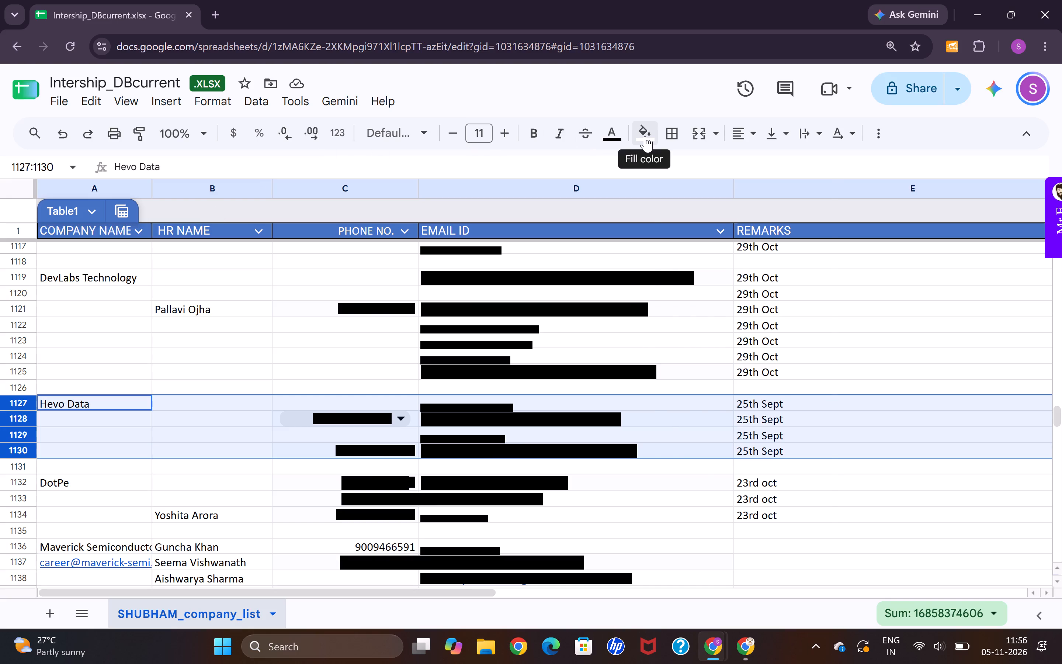
left_click(664, 206)
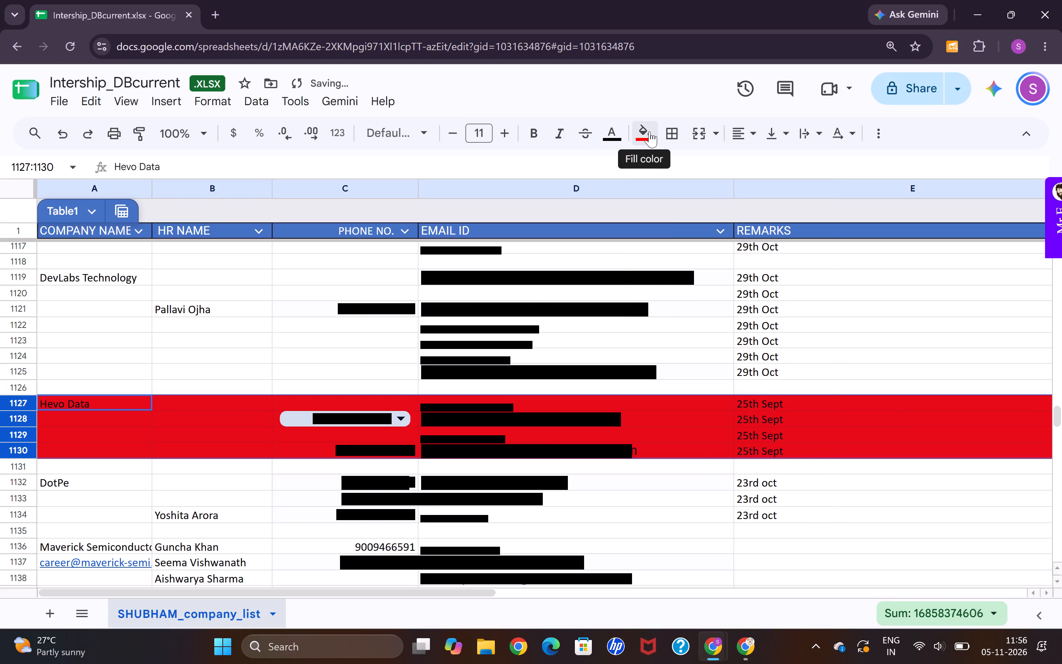
left_click(649, 131)
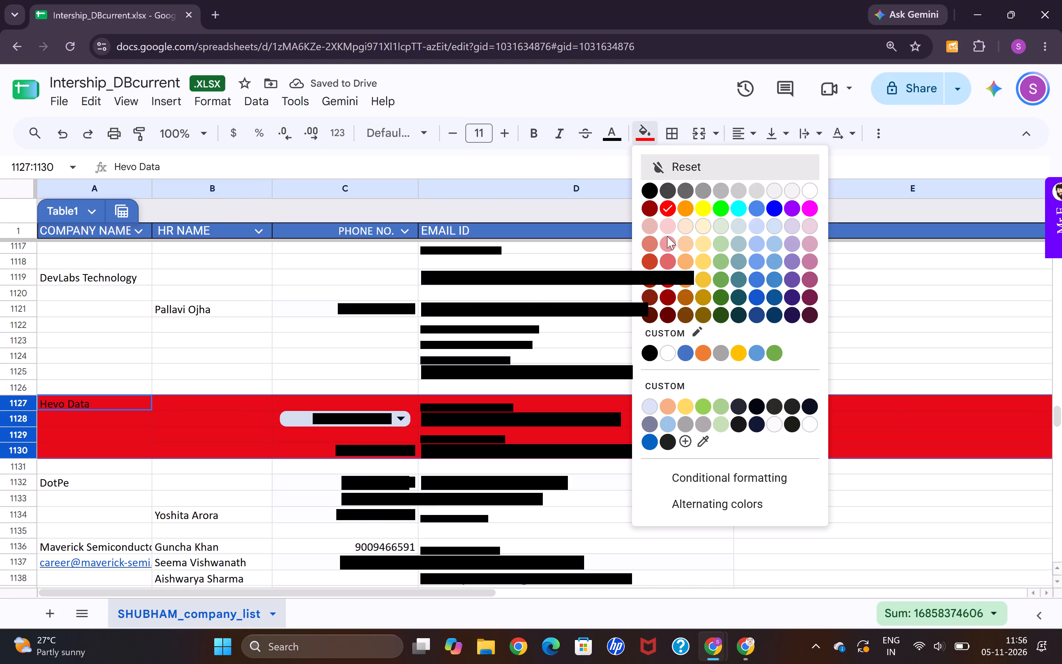
left_click(667, 262)
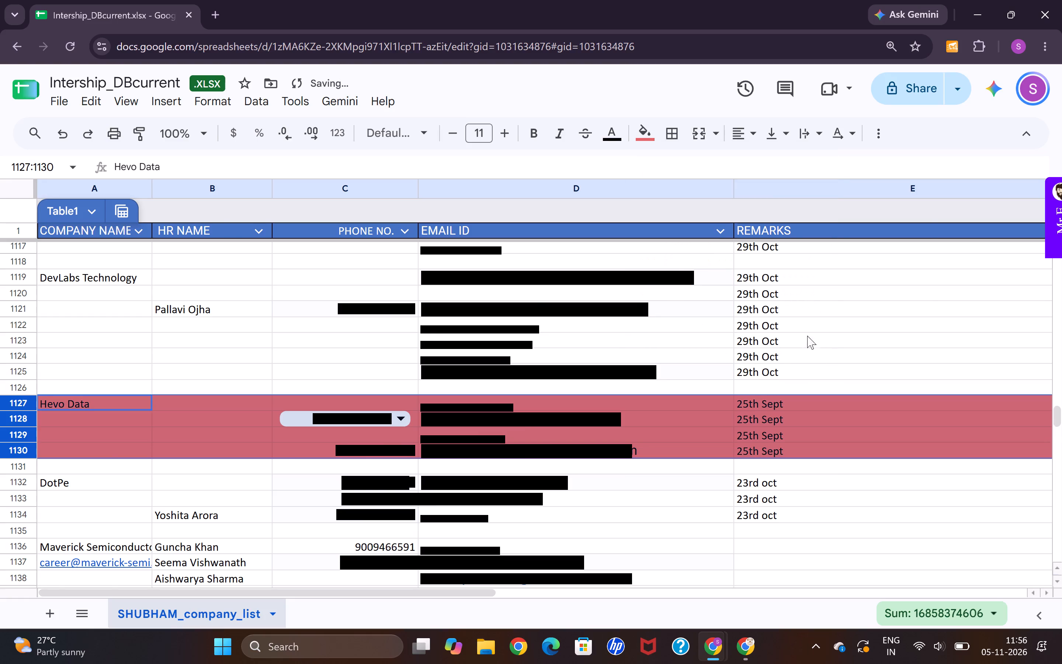
Enter "converted" in Column1 for all four Hevo Data contacts, rows 1127 to 1130.
scroll(832, 350, "left", 4)
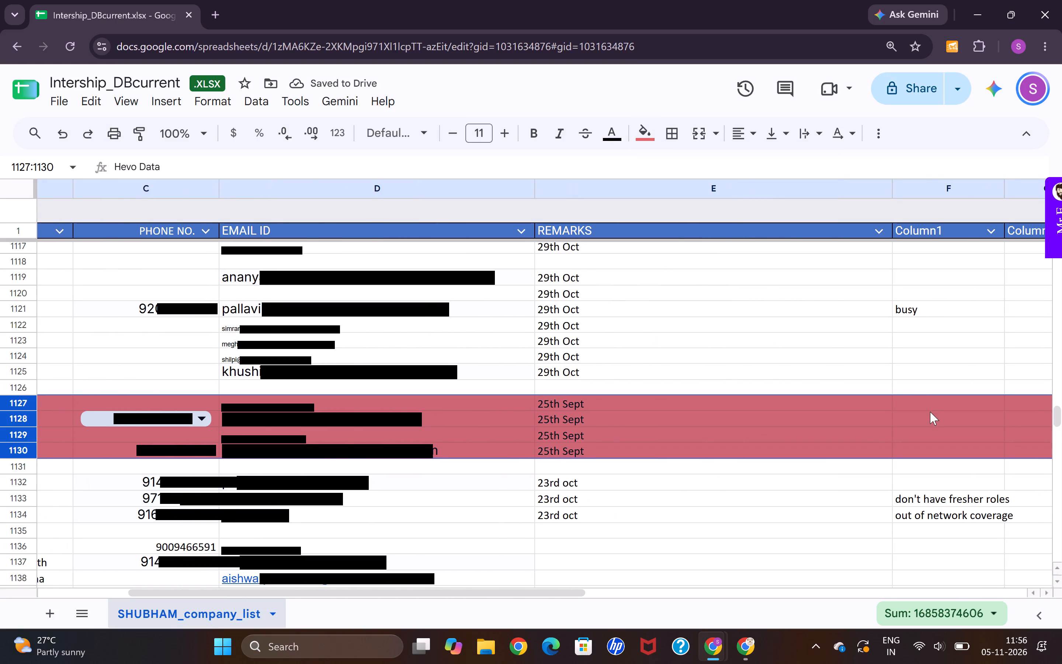
left_click(927, 400)
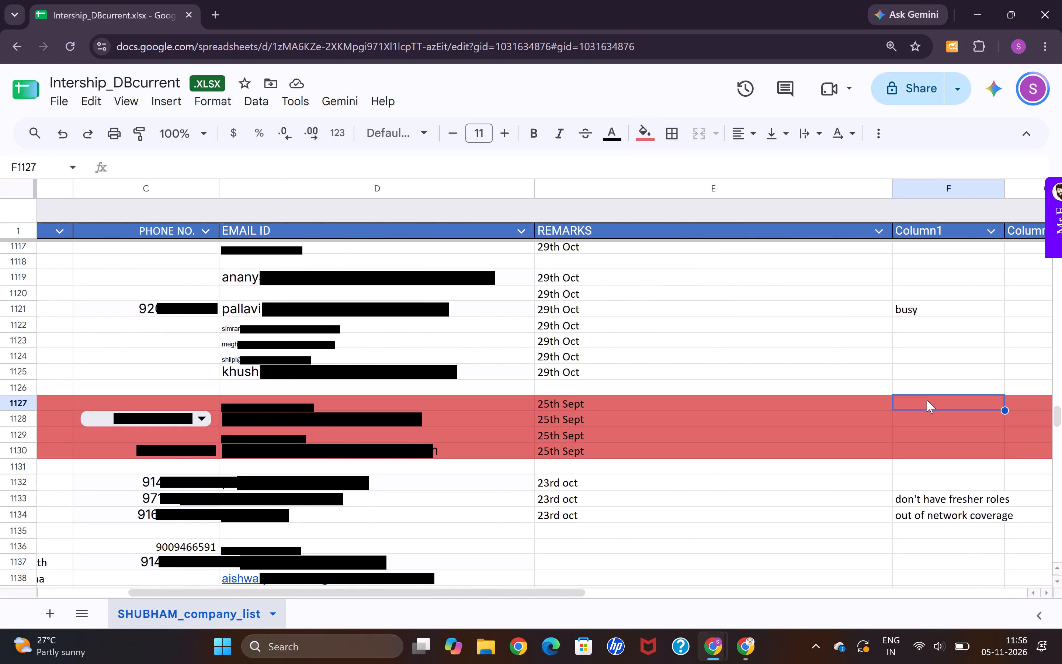
type("converted")
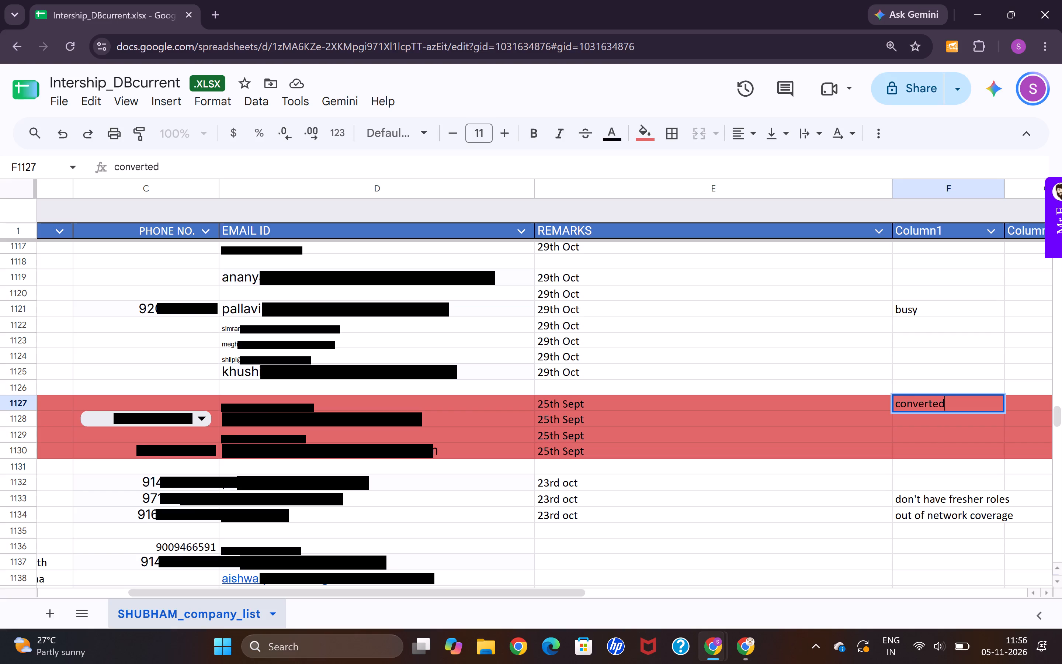
key("Return")
left_click(974, 402)
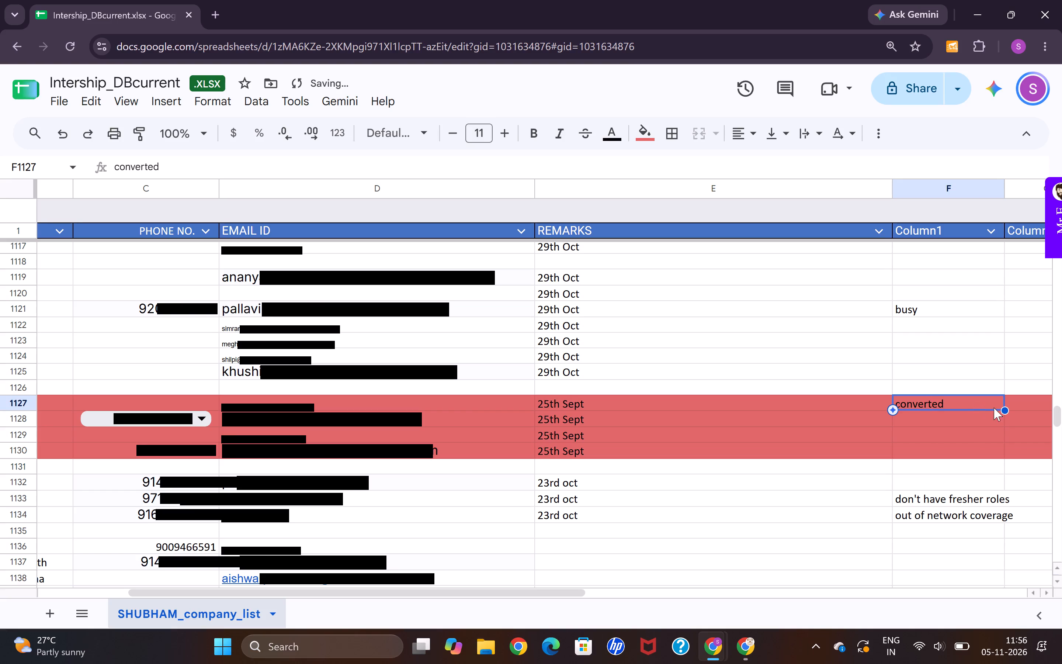
left_click_drag(1004, 408, 996, 453)
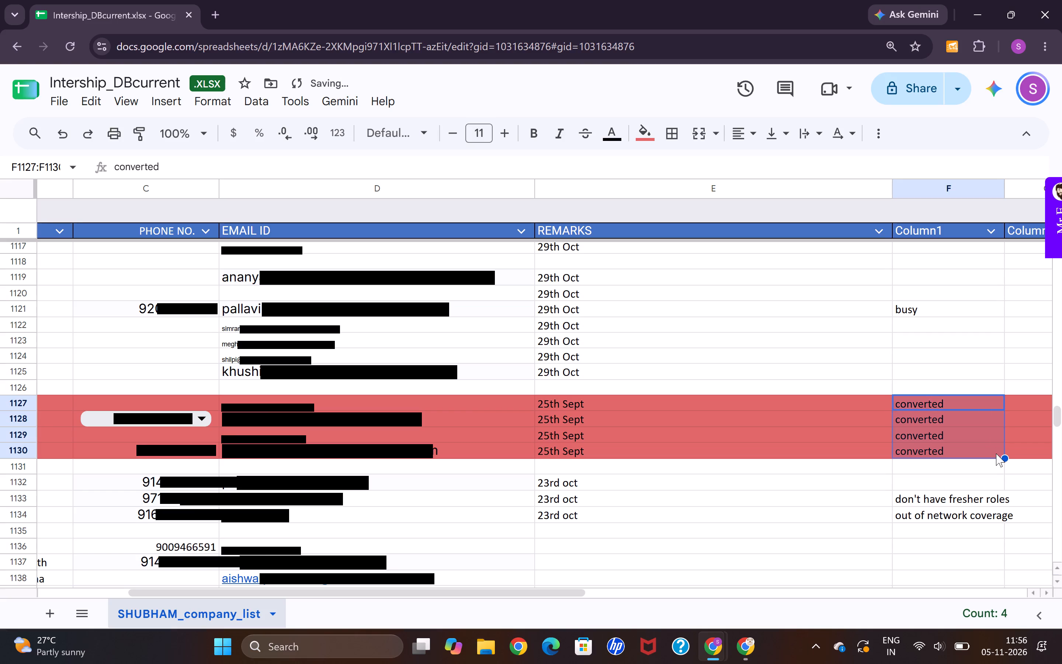
Examine the companies and contact remarks above Hevo Data in the company list, up to Rambus at row 1091.
scroll(966, 356, "right", 6)
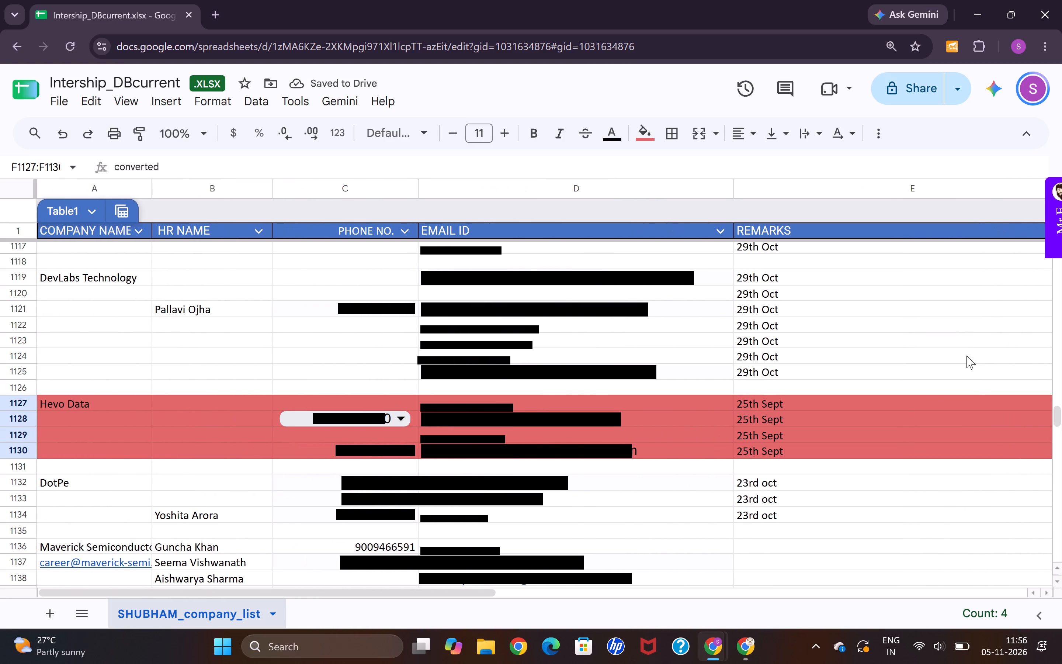
scroll(966, 356, "right", 5)
scroll(966, 356, "up", 4)
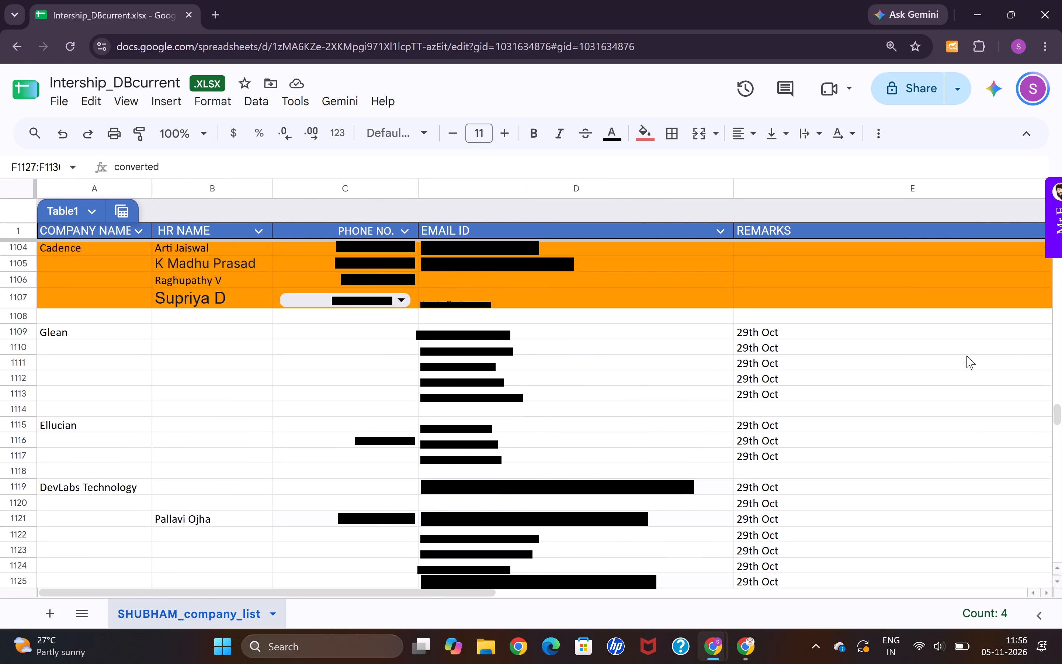
scroll(966, 356, "up", 1)
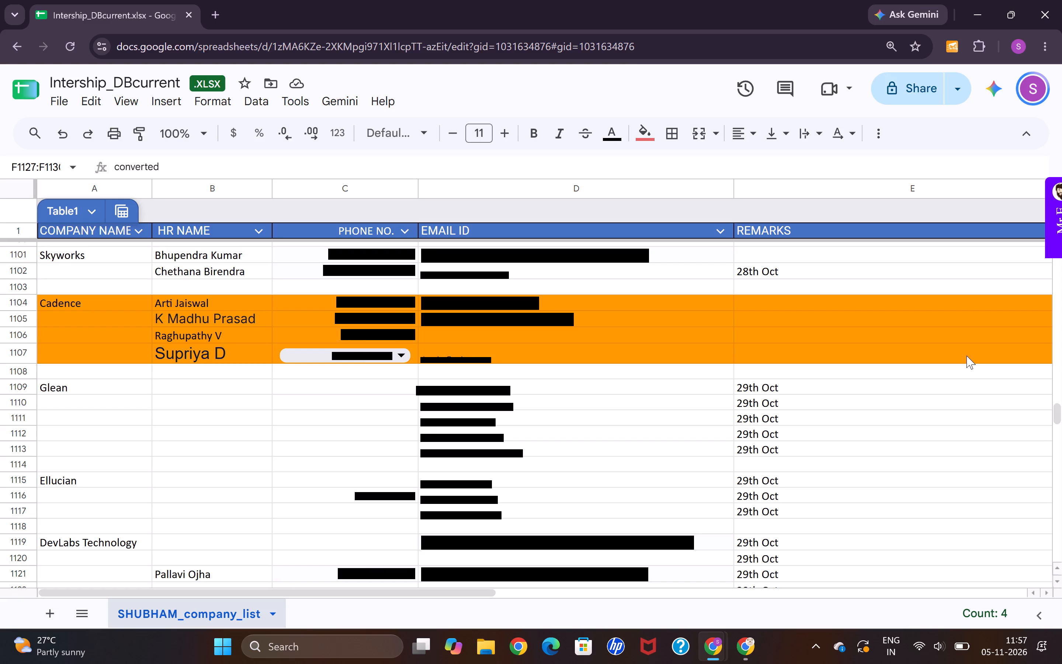
scroll(966, 356, "up", 1)
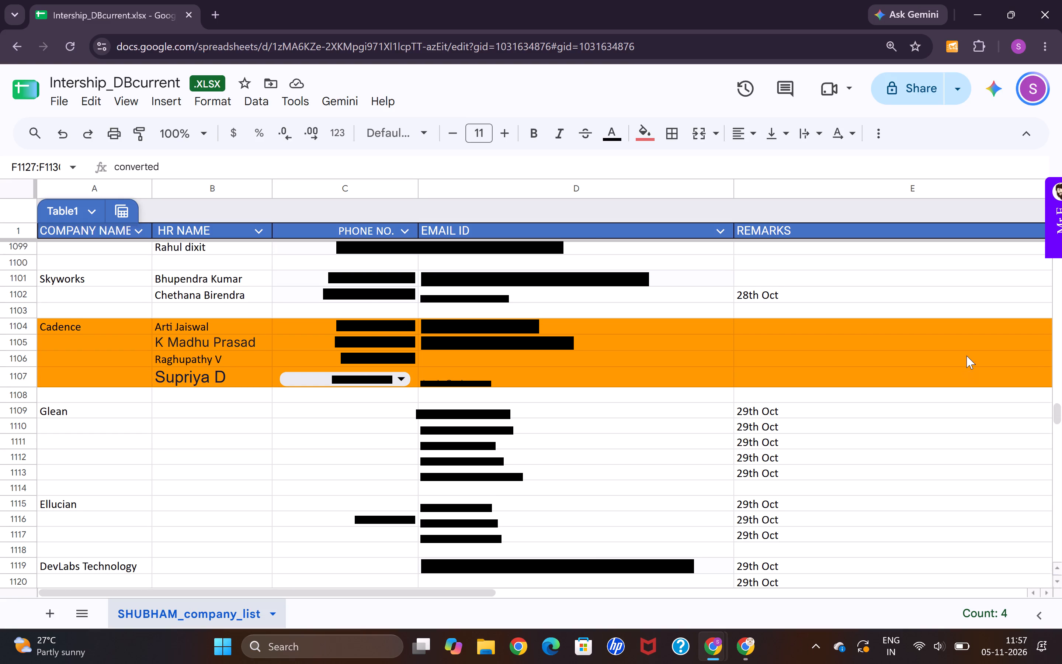
scroll(966, 356, "up", 2)
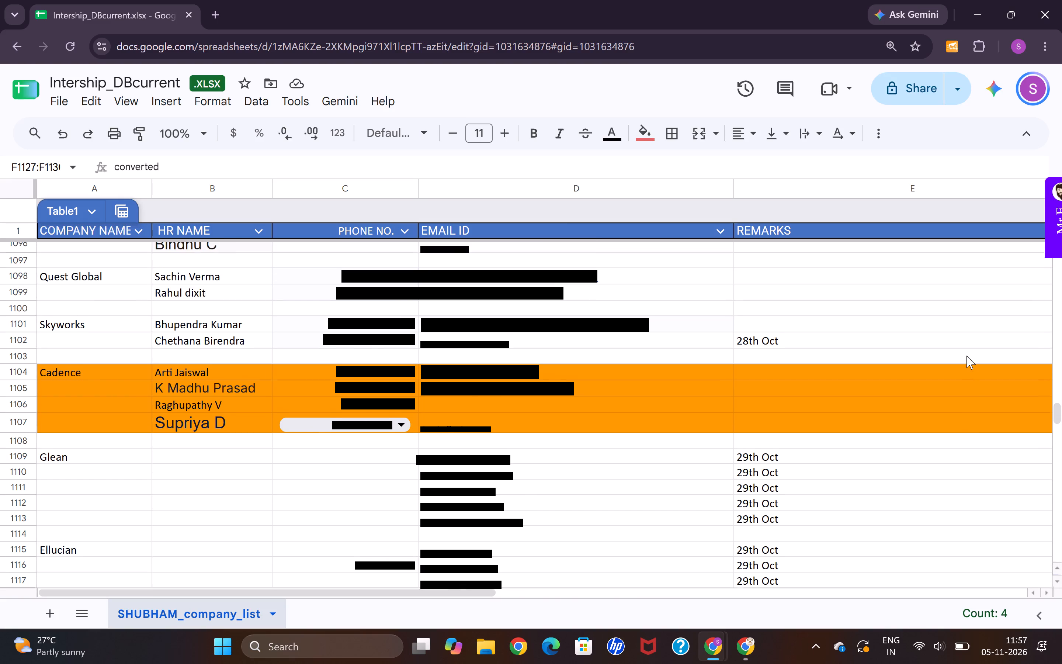
scroll(966, 356, "up", 2)
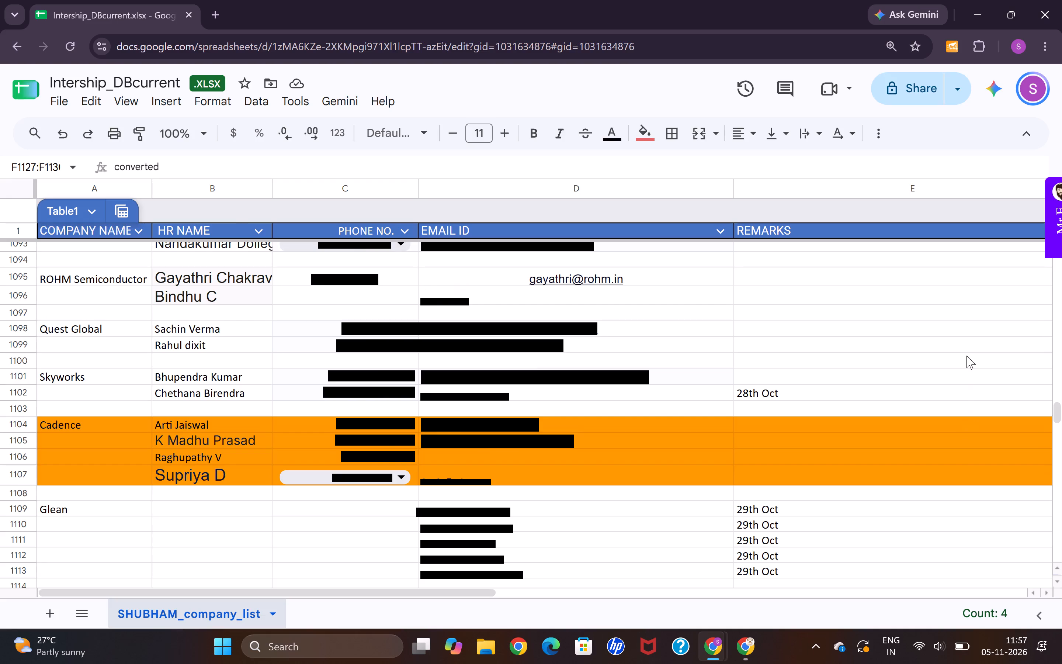
scroll(966, 356, "up", 2)
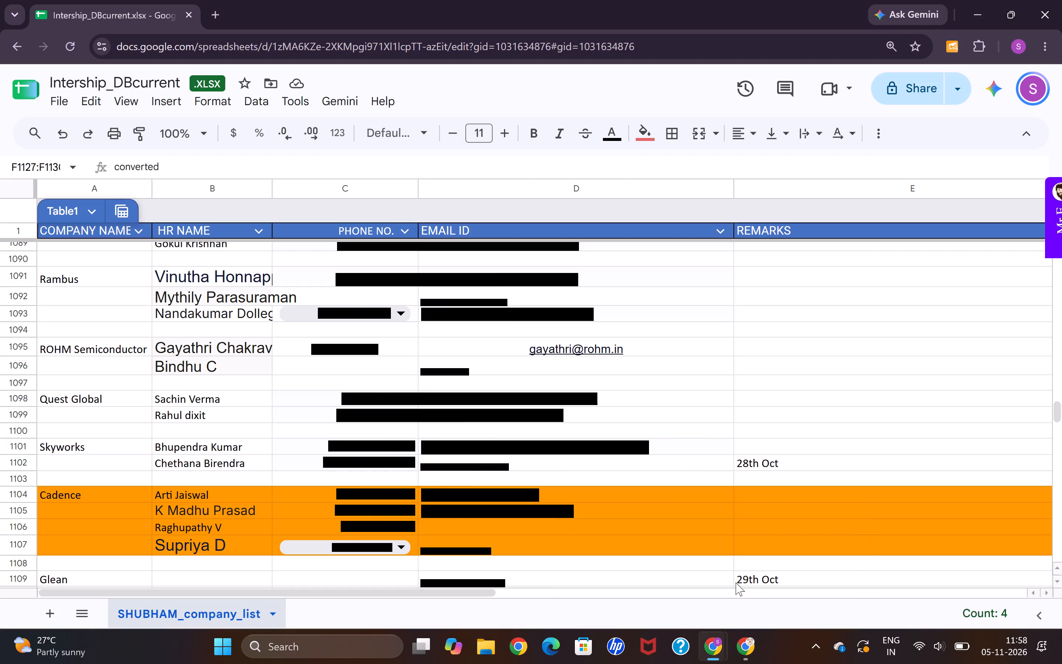
scroll(781, 385, "up", 4)
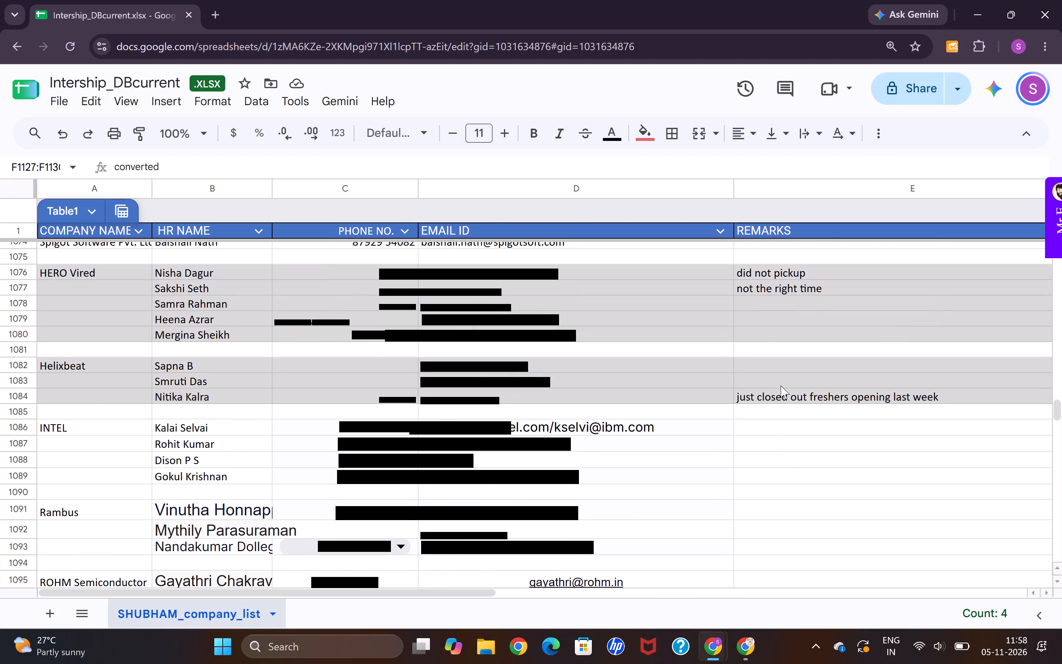
scroll(781, 385, "left", 5)
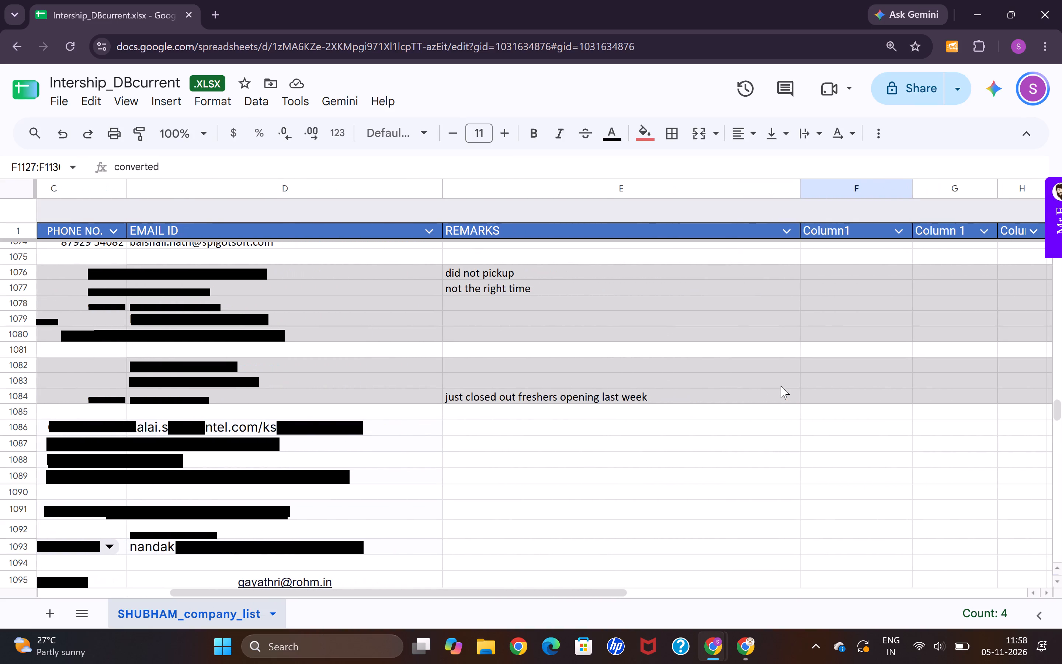
scroll(781, 385, "right", 8)
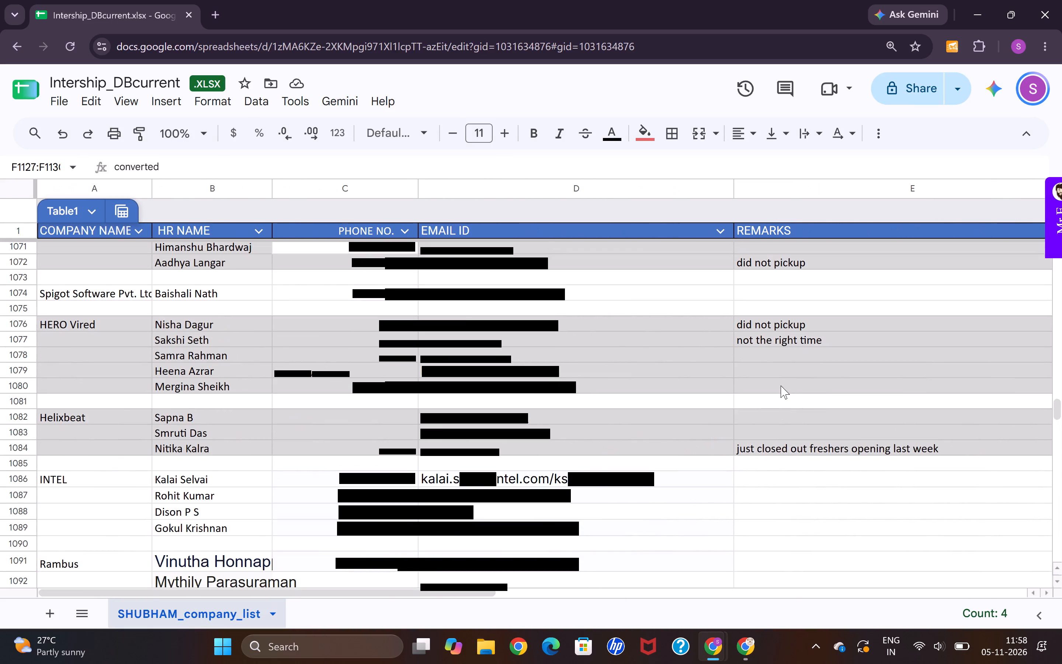
scroll(781, 385, "down", 1)
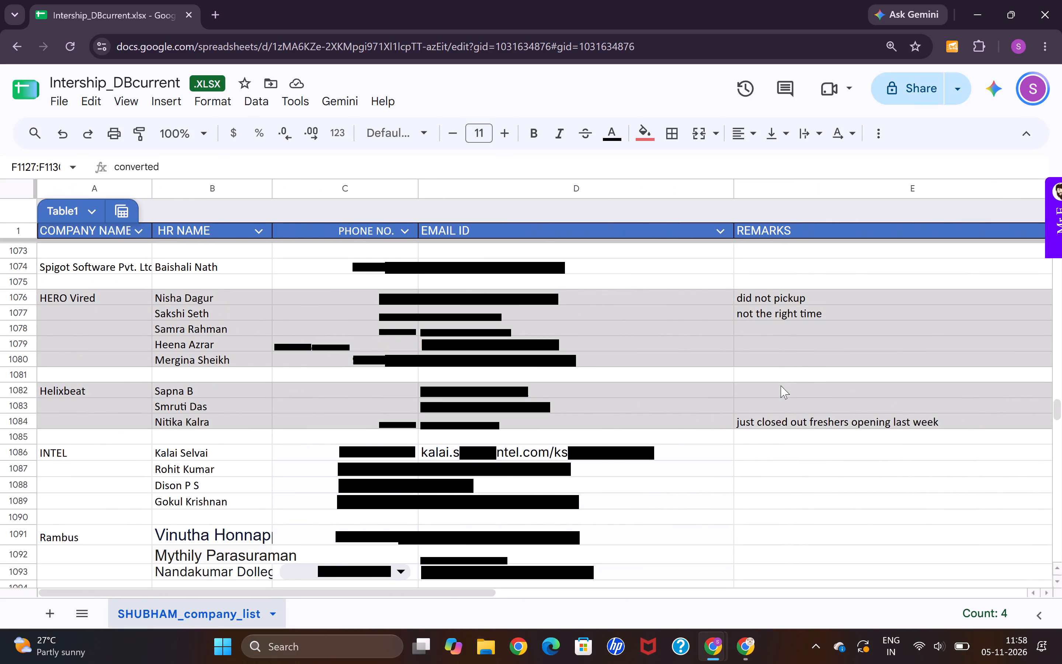
scroll(781, 385, "up", 2)
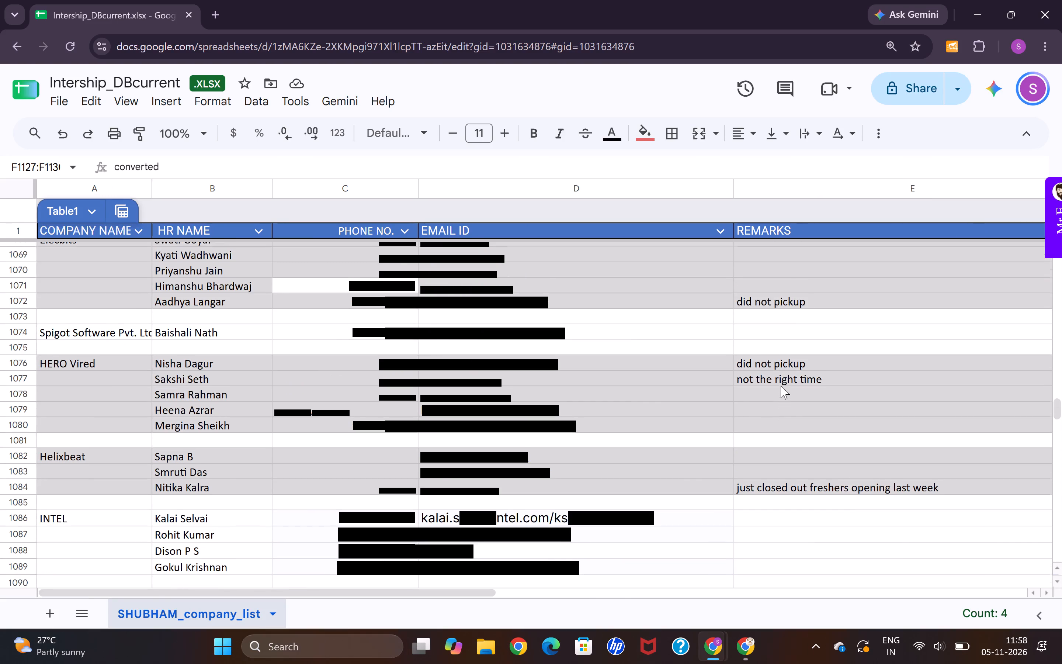
scroll(781, 385, "up", 1)
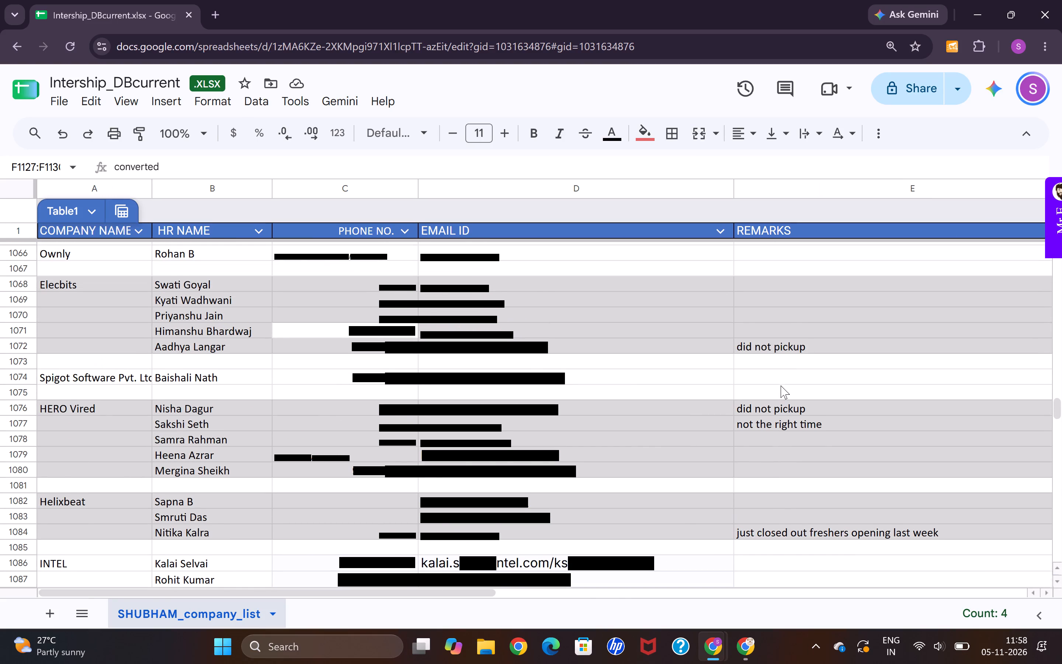
scroll(781, 385, "up", 2)
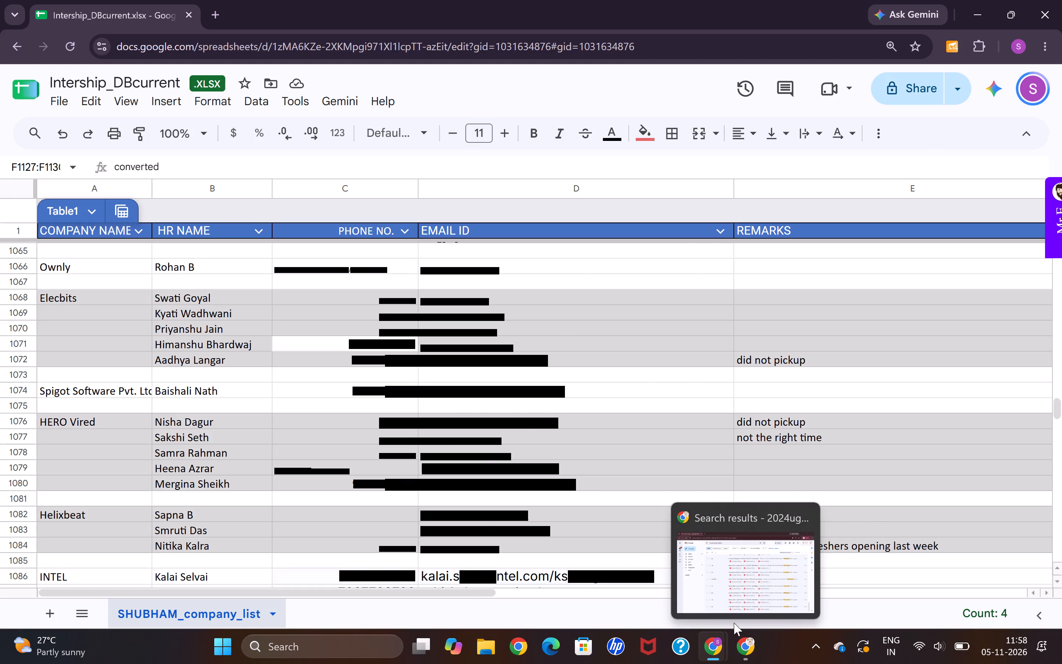
left_click(726, 550)
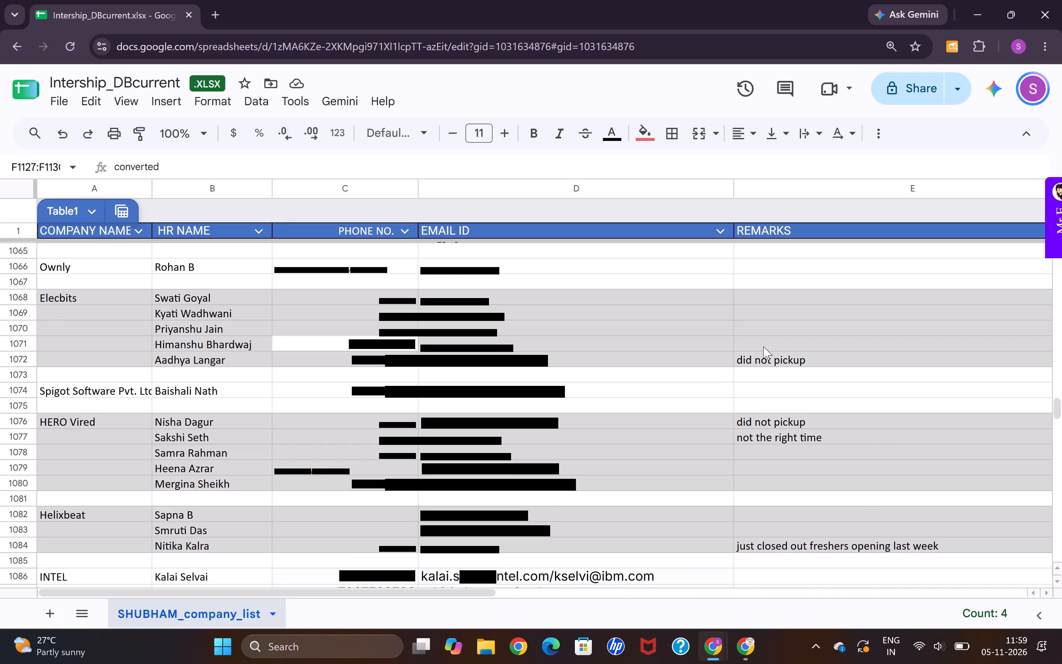
left_click(763, 346)
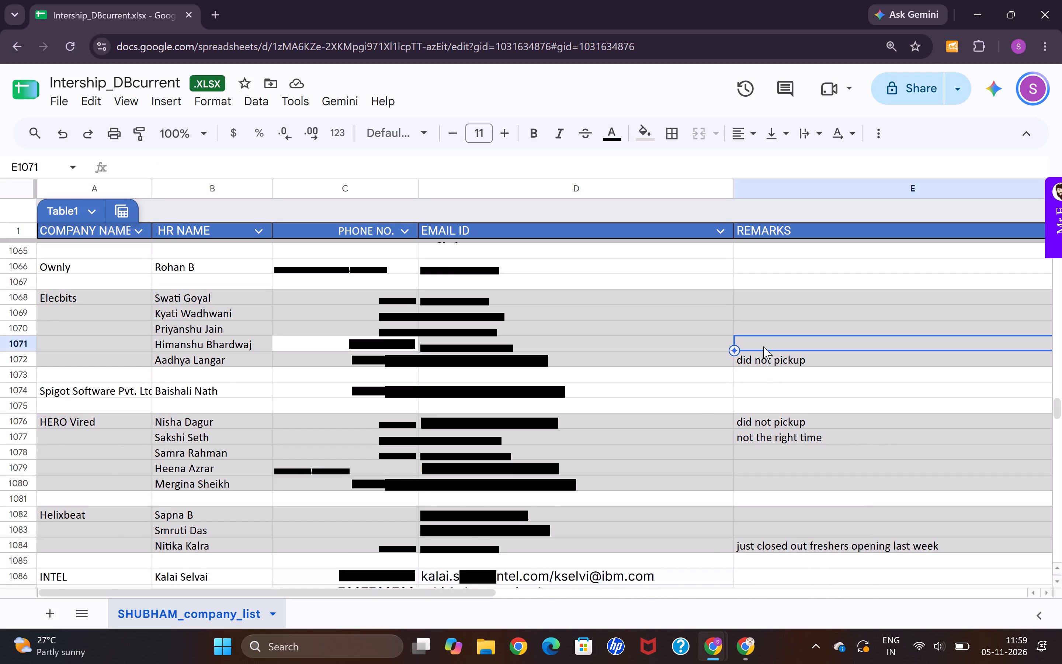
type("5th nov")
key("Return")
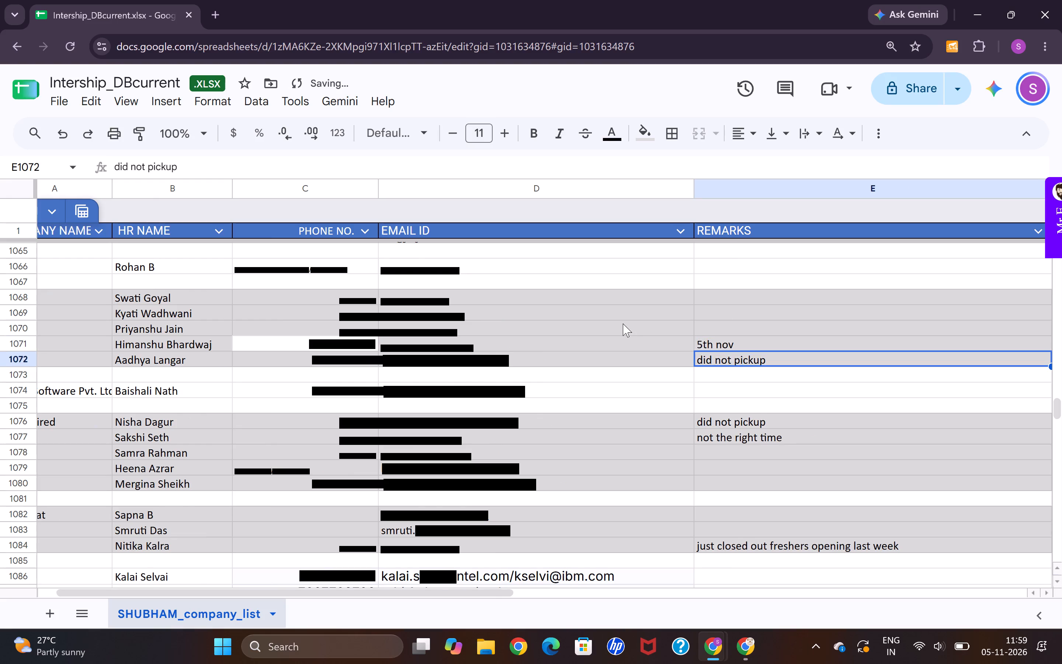
scroll(623, 324, "up", 2)
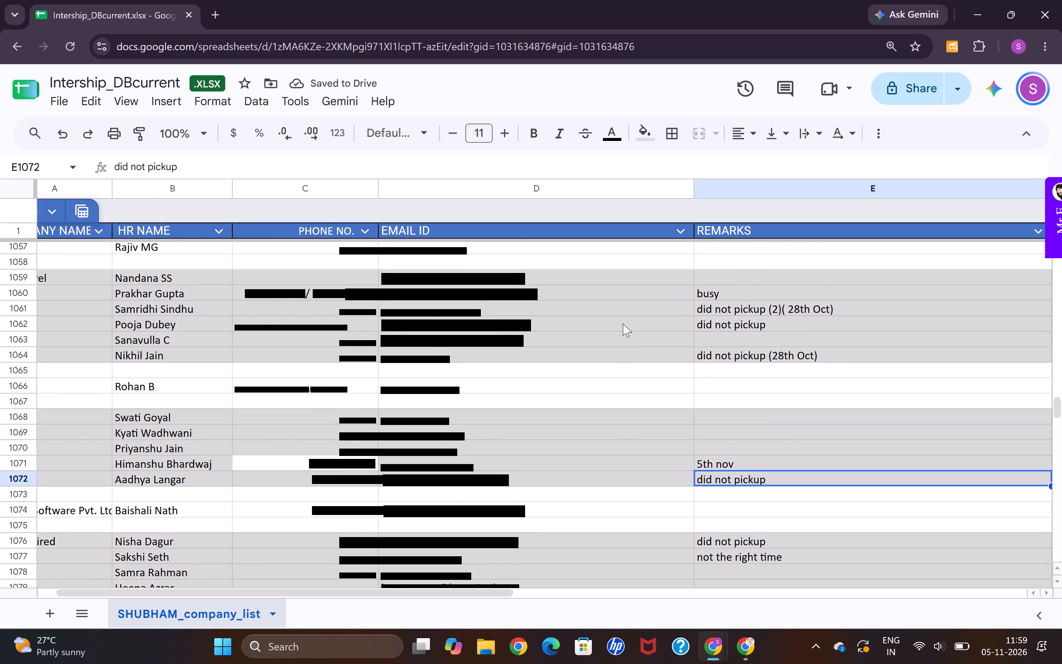
scroll(623, 324, "up", 1)
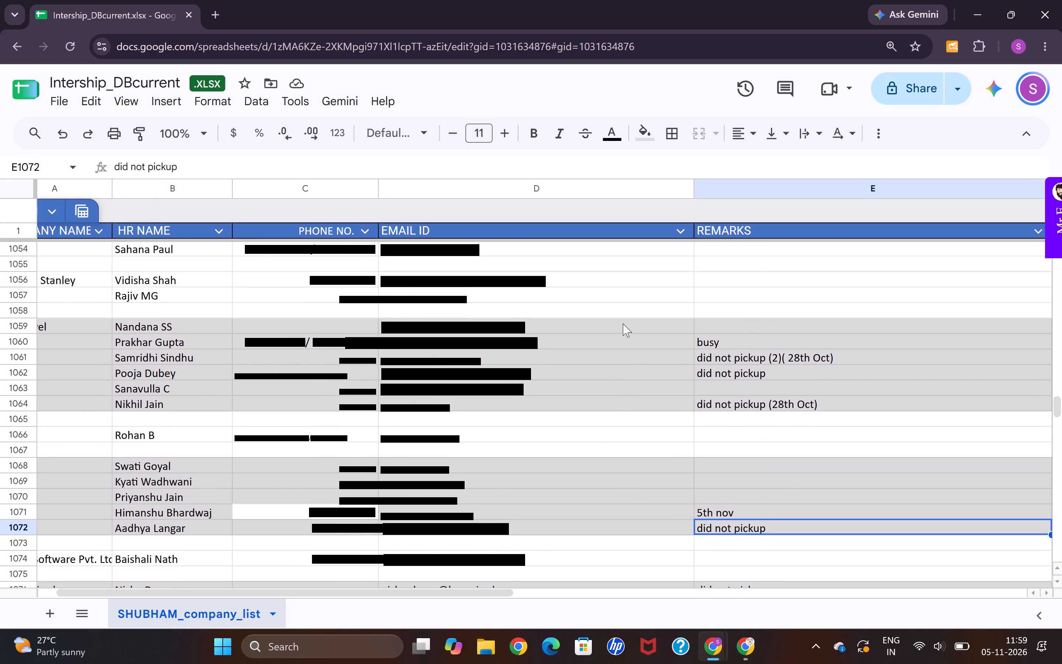
scroll(623, 324, "up", 1)
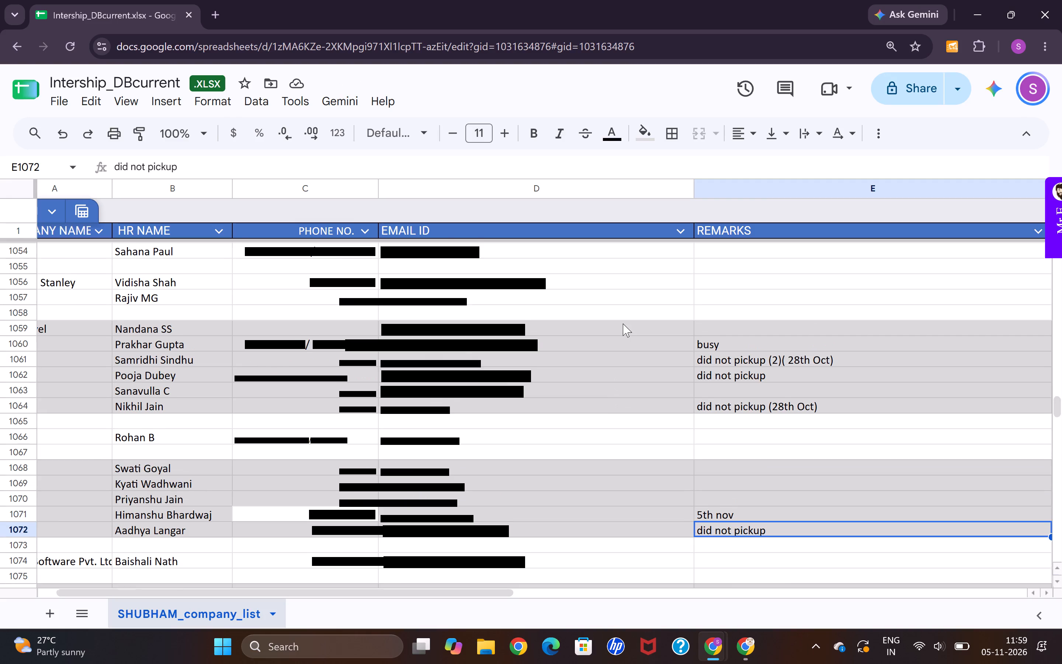
scroll(623, 324, "up", 2)
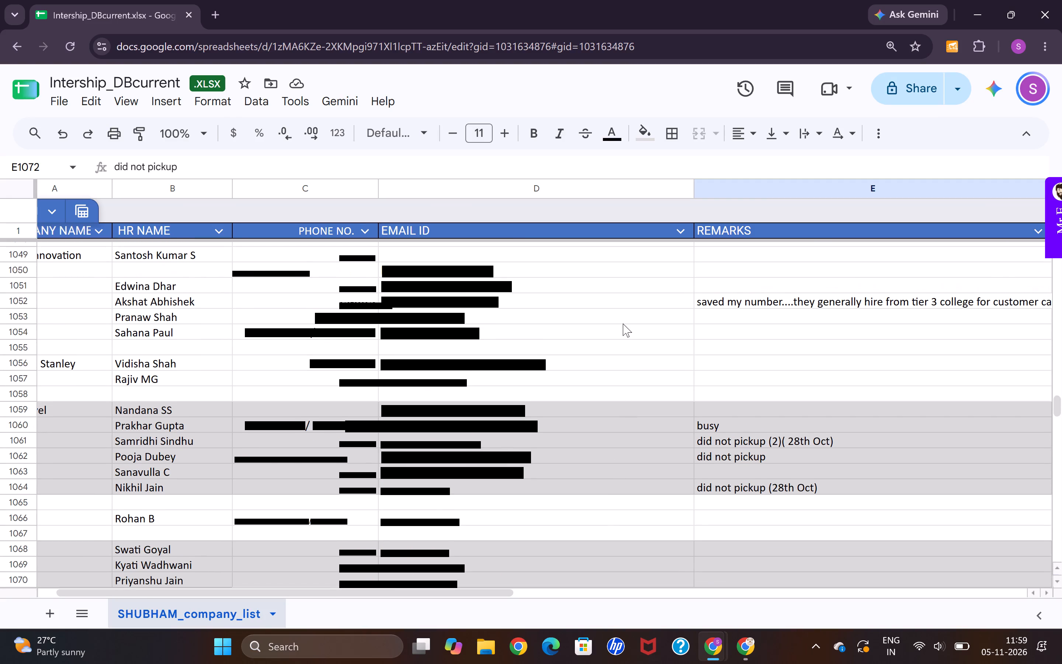
scroll(623, 324, "up", 1)
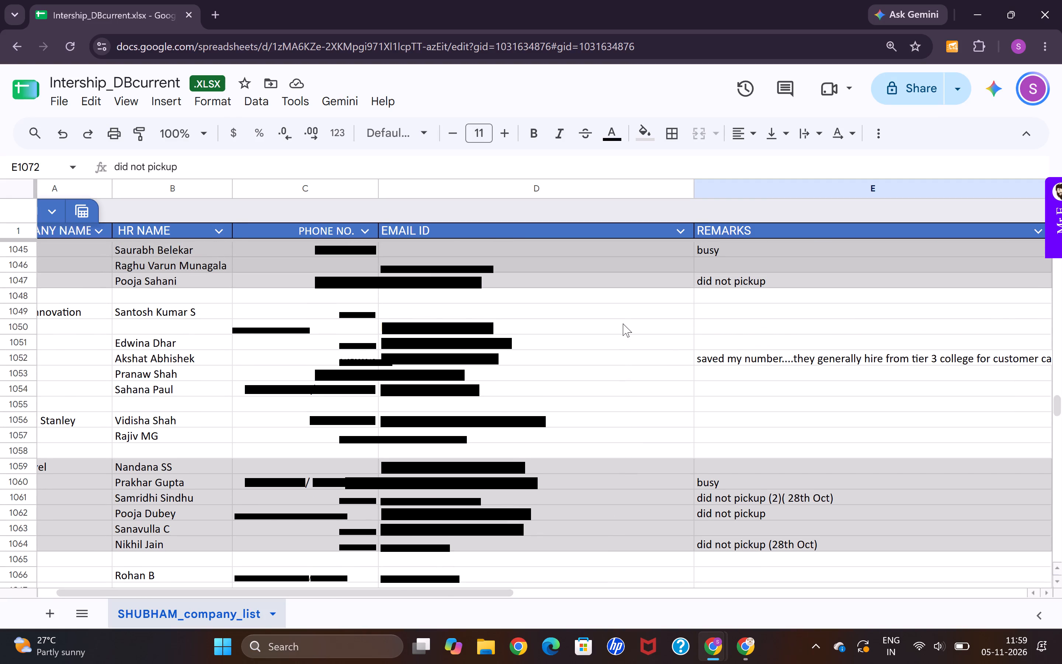
scroll(623, 324, "up", 1)
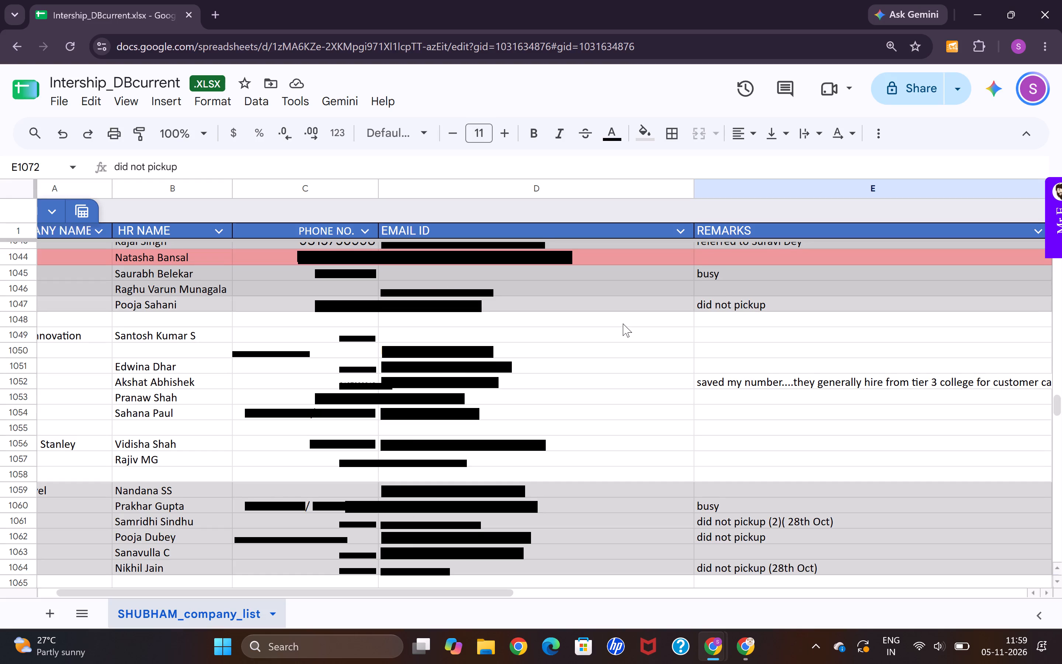
scroll(623, 324, "up", 3)
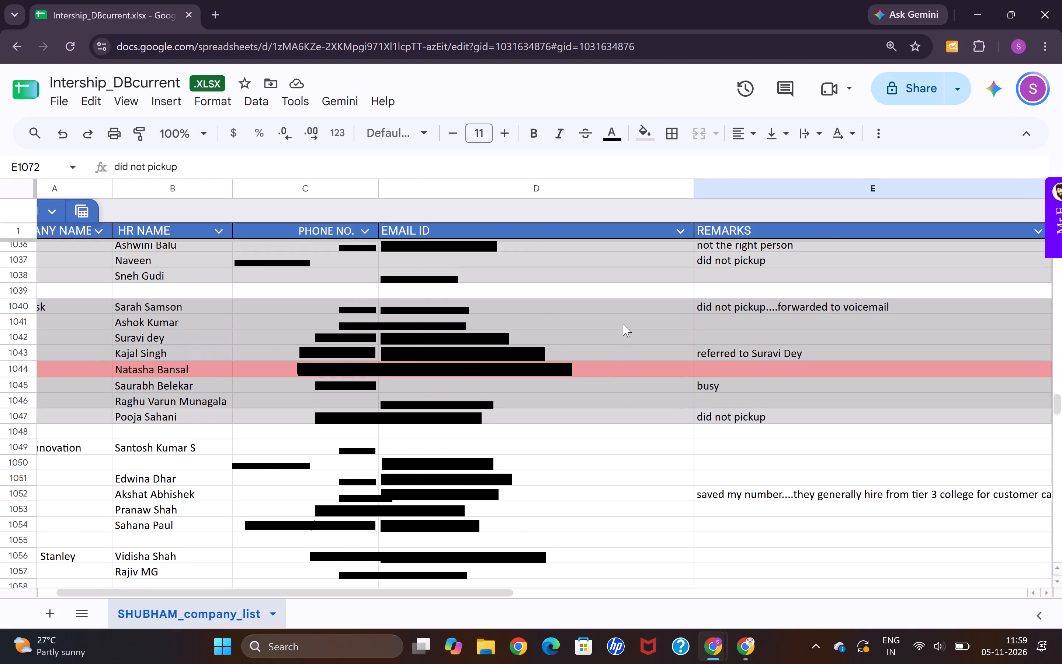
scroll(623, 324, "right", 1)
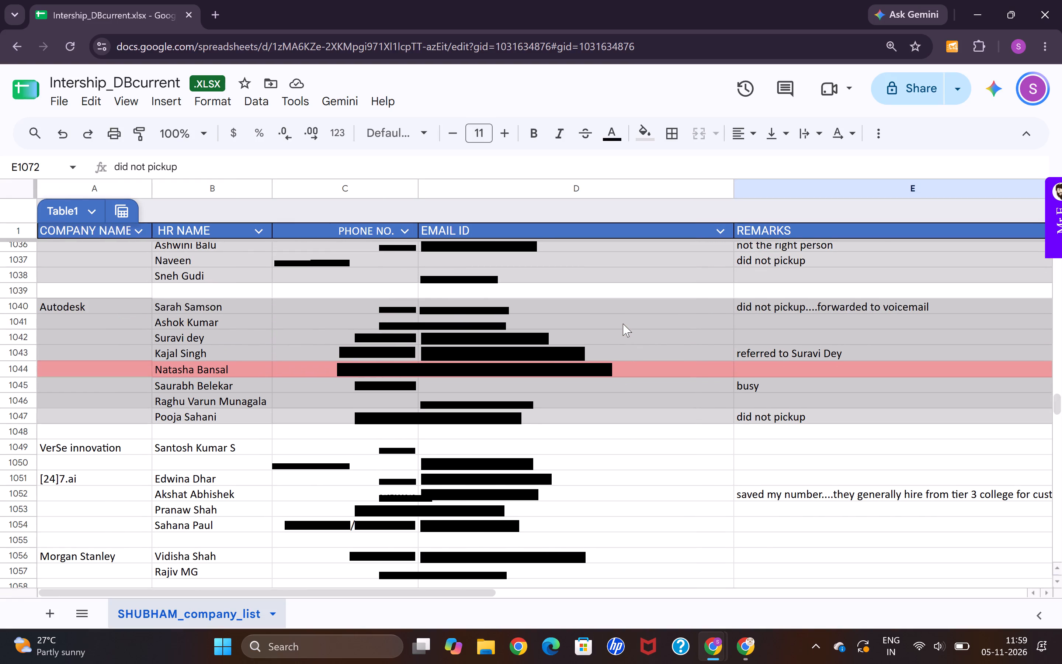
scroll(623, 324, "left", 1)
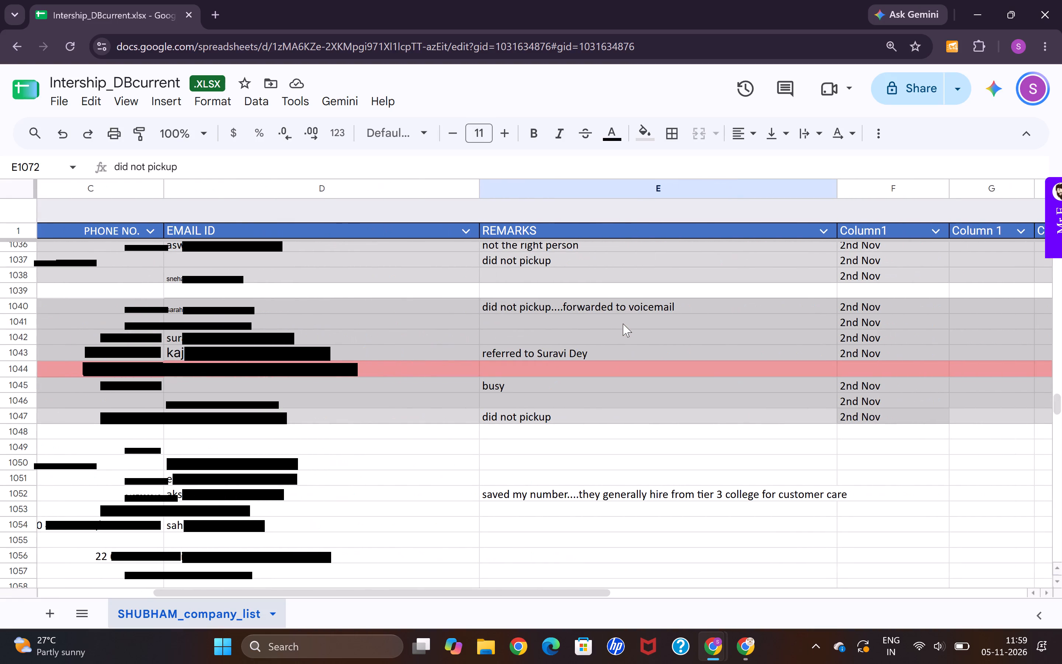
scroll(623, 324, "left", 2)
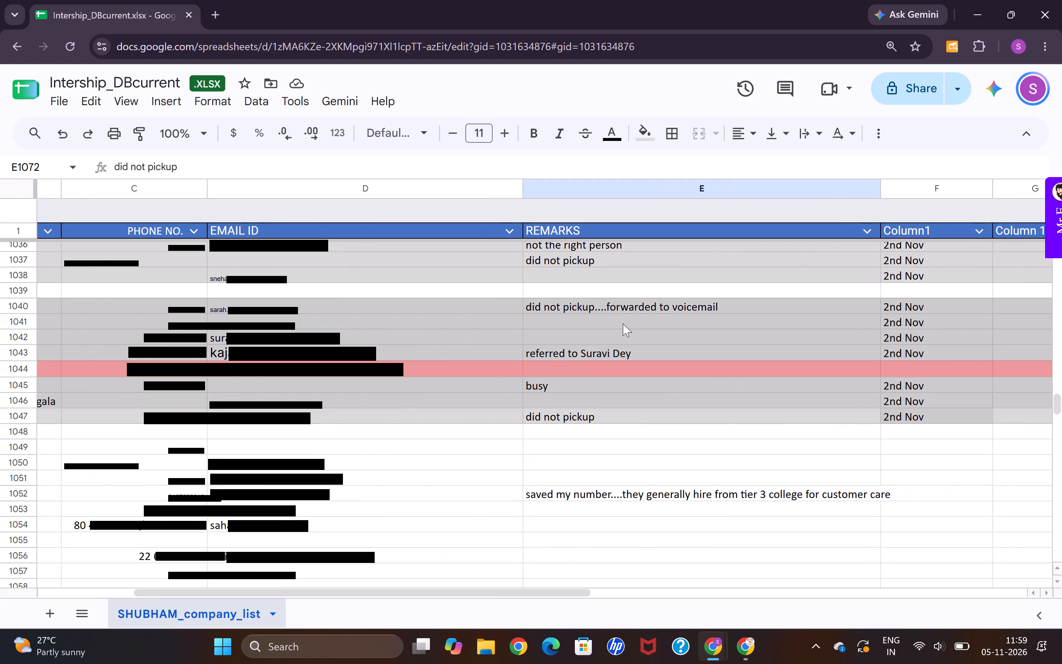
scroll(623, 324, "left", 1)
scroll(623, 324, "up", 4)
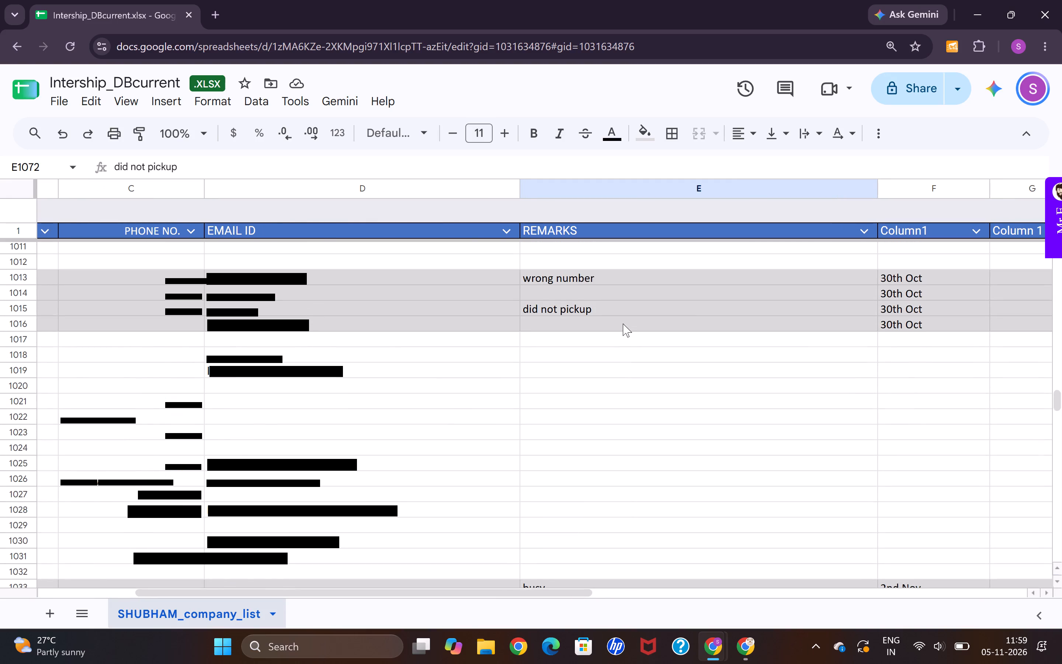
scroll(623, 324, "down", 1)
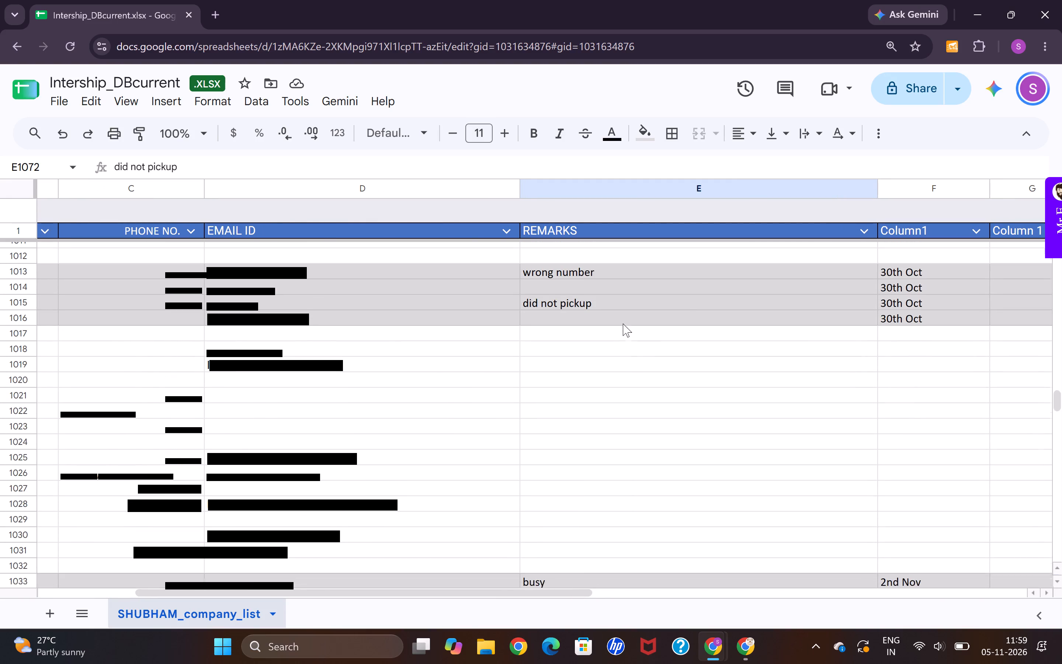
scroll(623, 324, "down", 1)
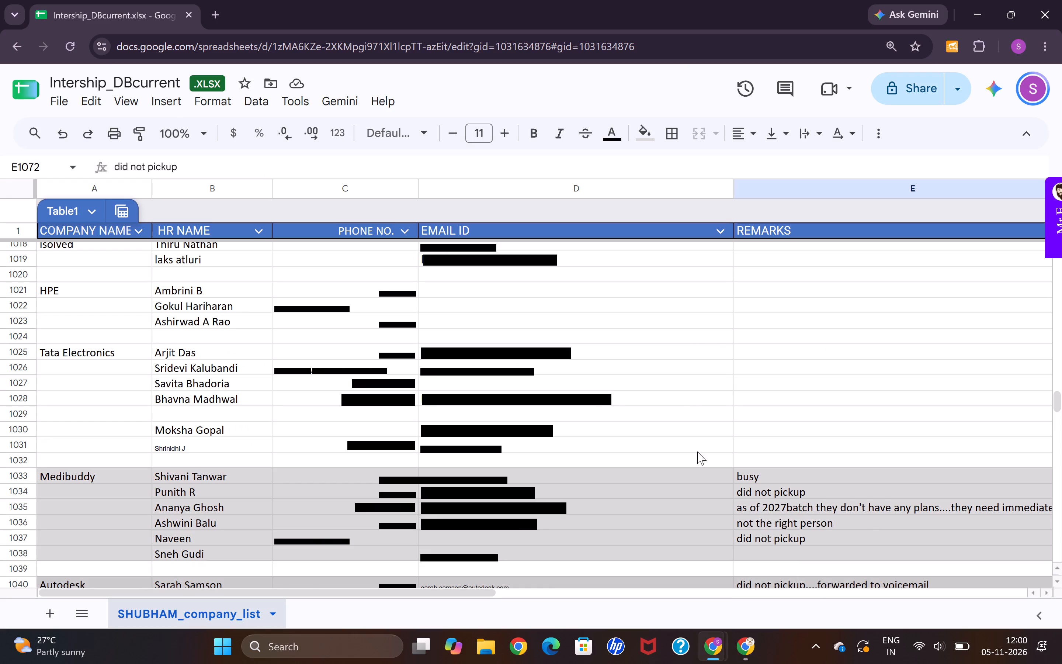
scroll(678, 408, "up", 2)
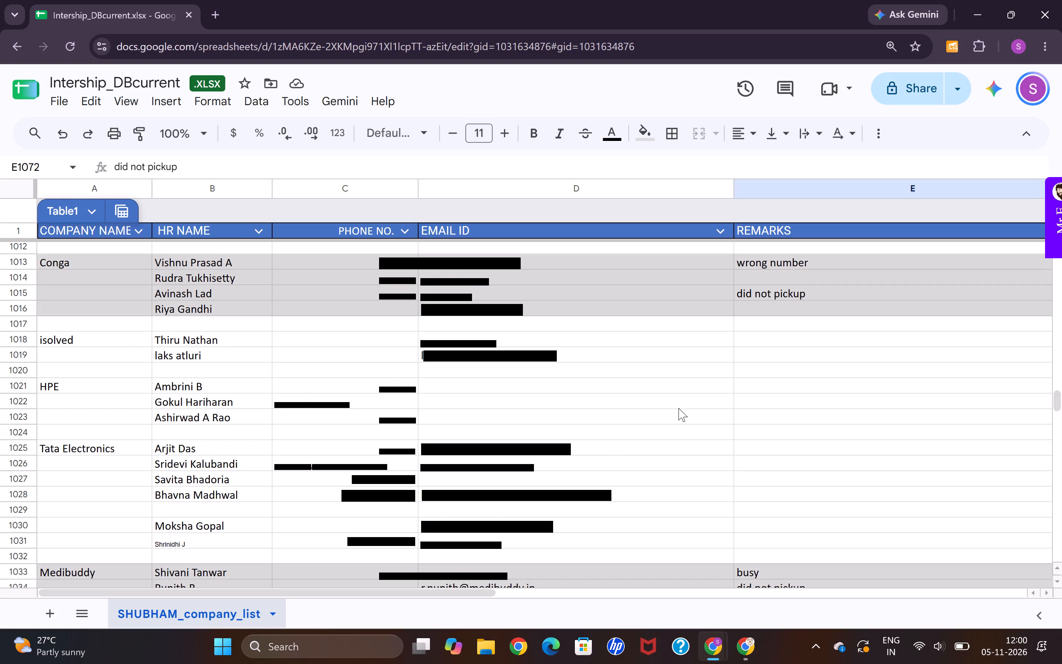
scroll(678, 408, "up", 5)
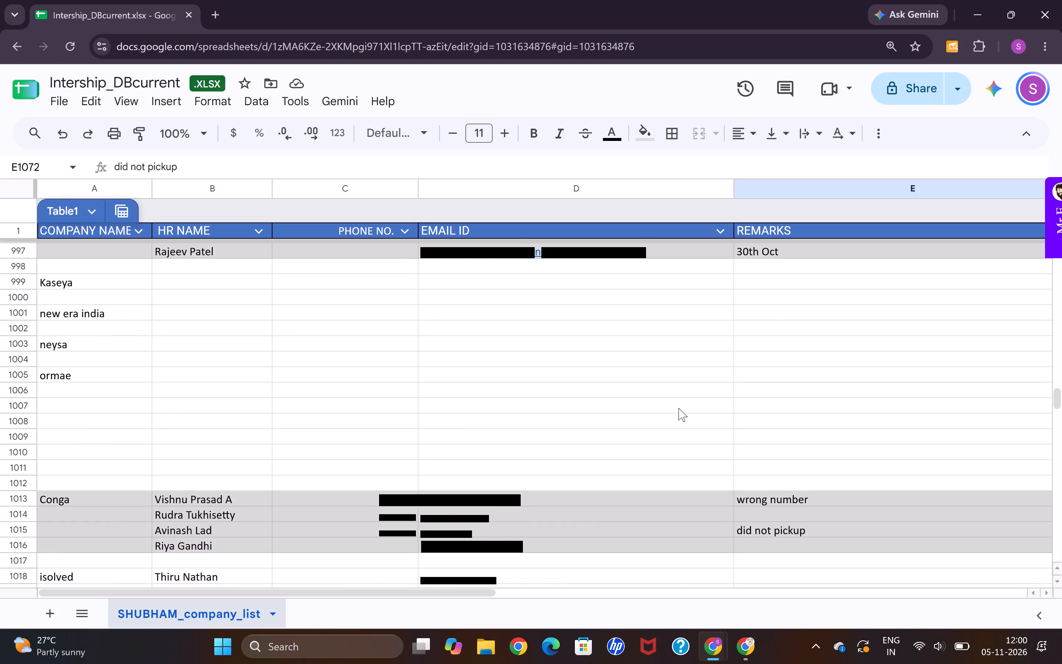
scroll(678, 408, "up", 2)
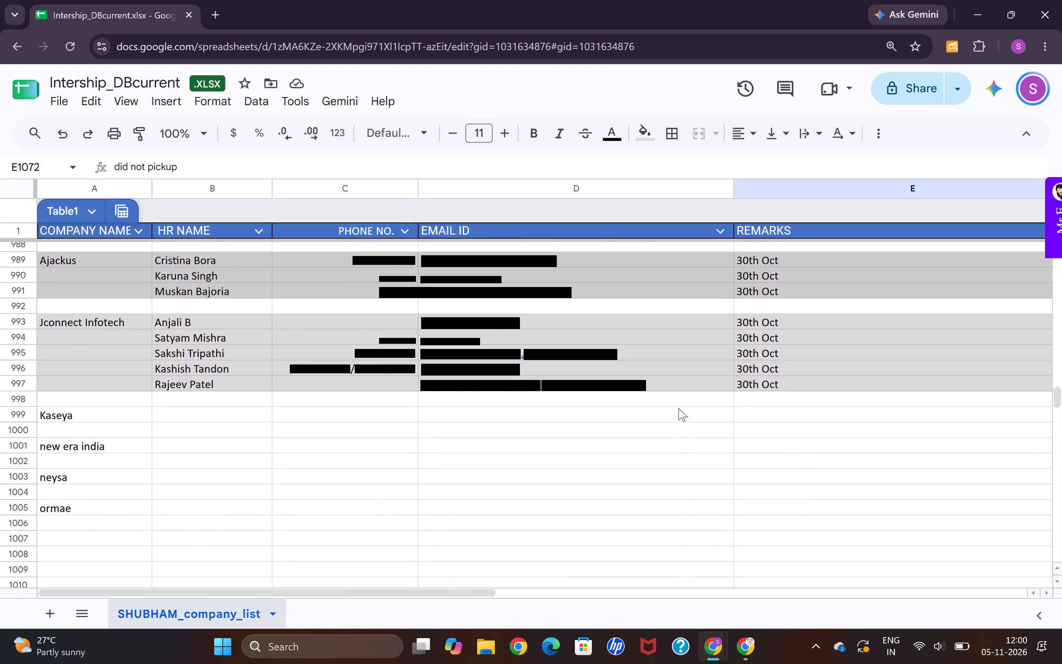
scroll(678, 408, "up", 2)
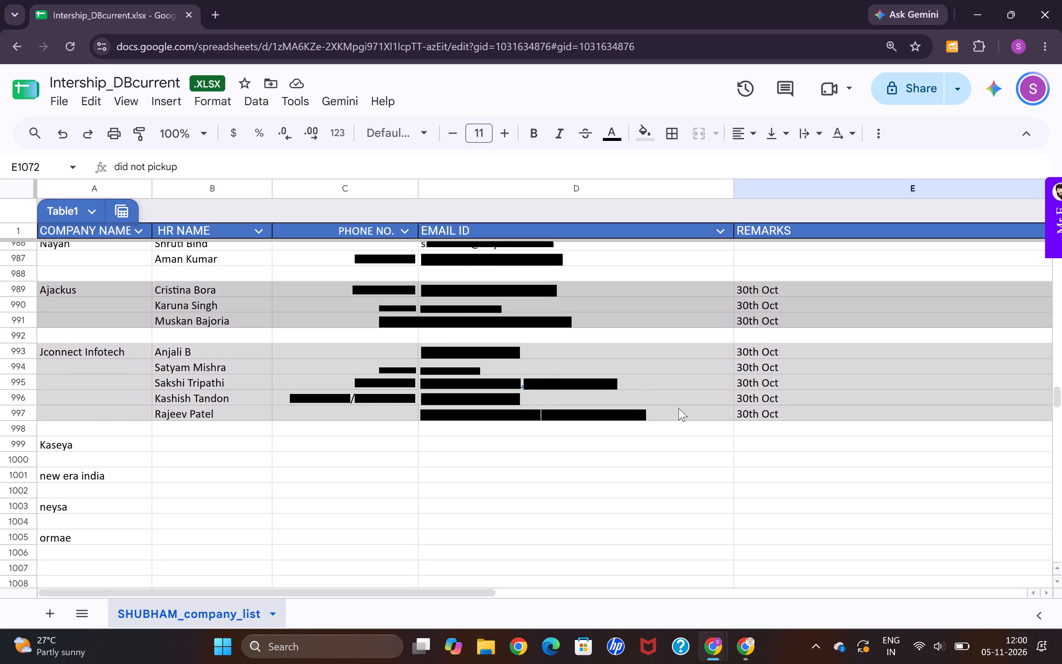
scroll(678, 408, "up", 2)
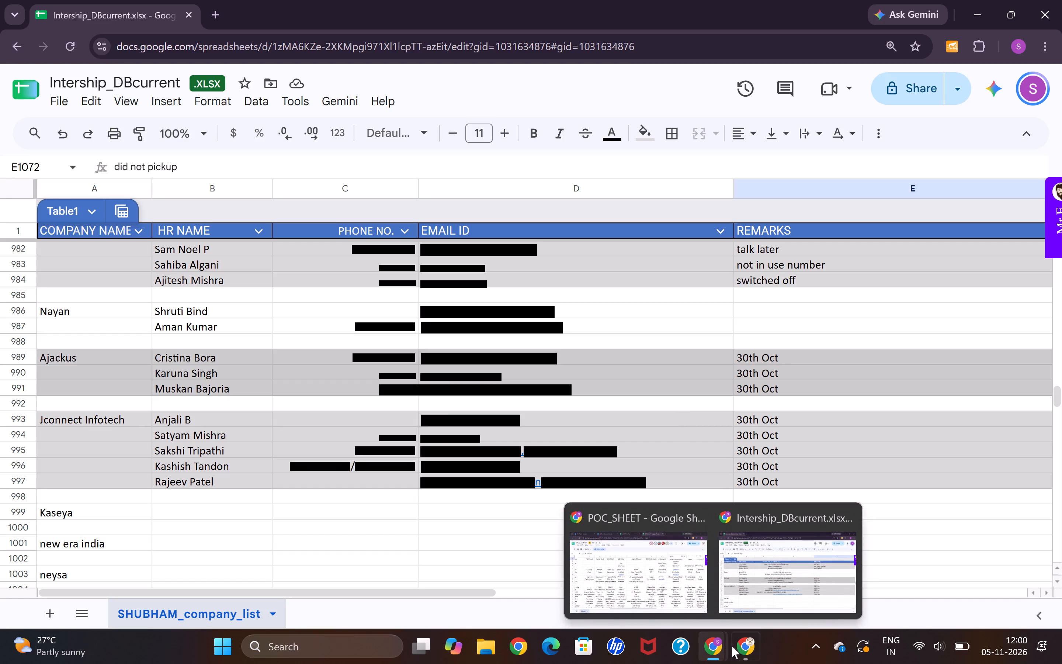
left_click(743, 583)
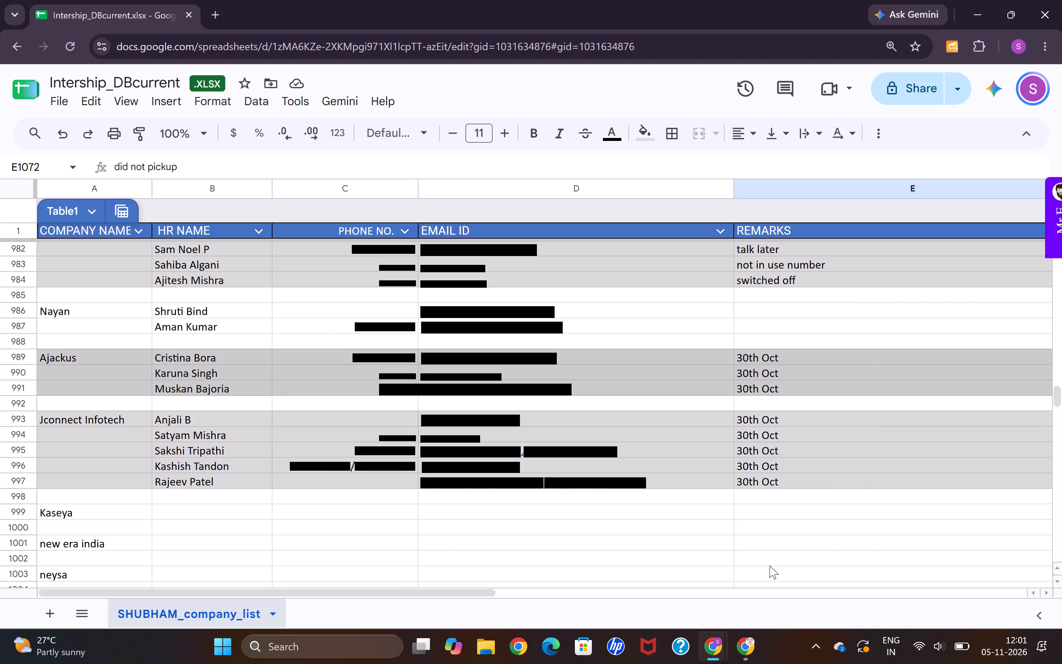
scroll(794, 313, "up", 2)
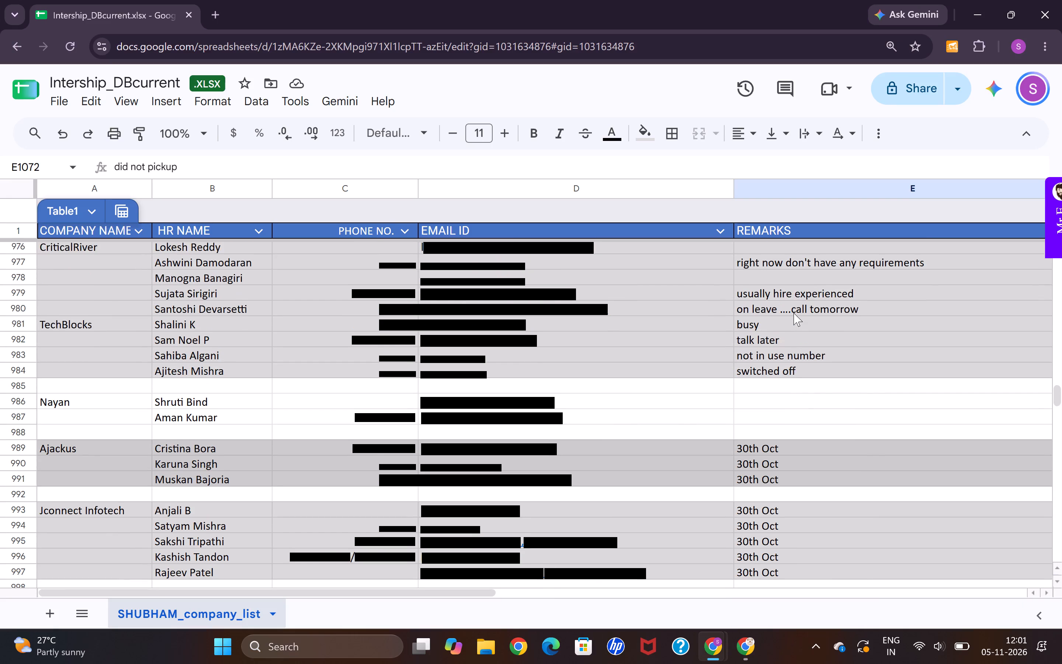
scroll(794, 313, "up", 1)
scroll(794, 313, "left", 4)
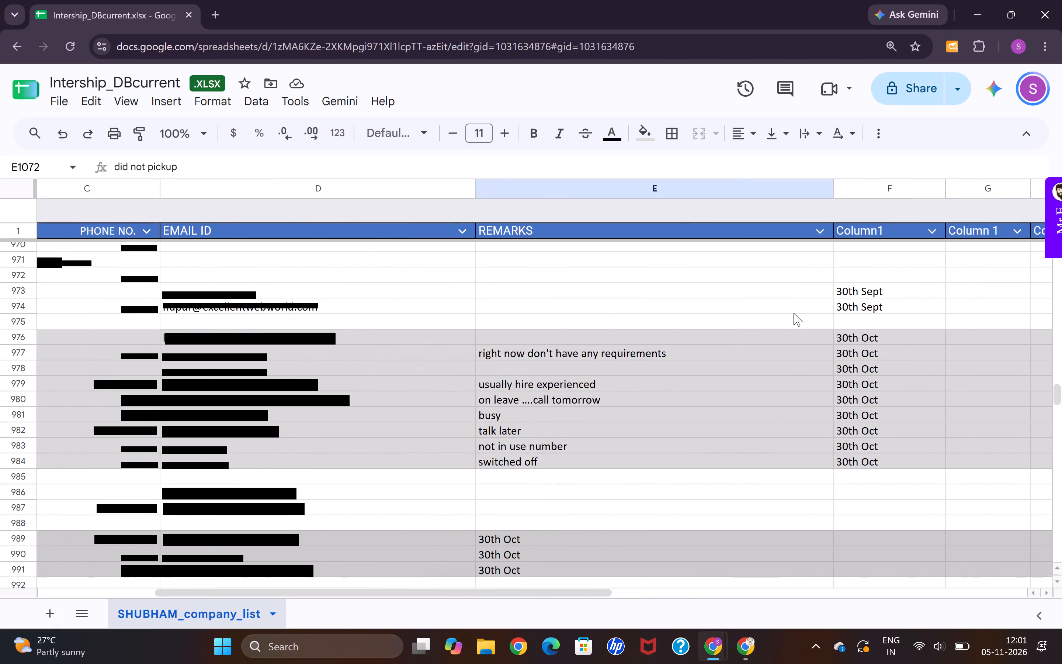
scroll(794, 313, "up", 2)
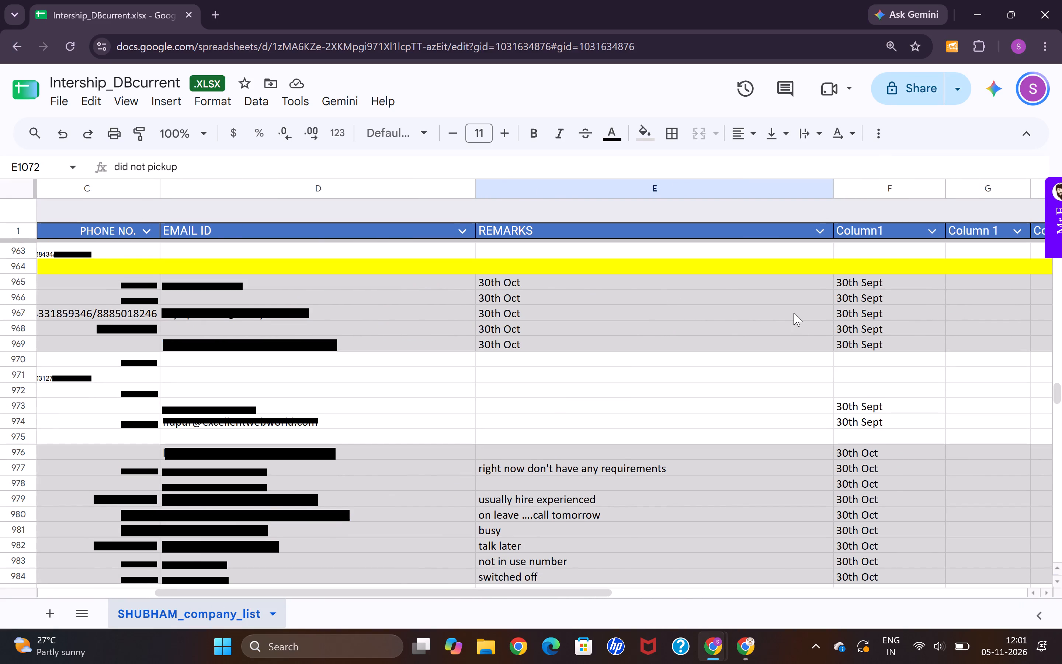
scroll(794, 313, "up", 3)
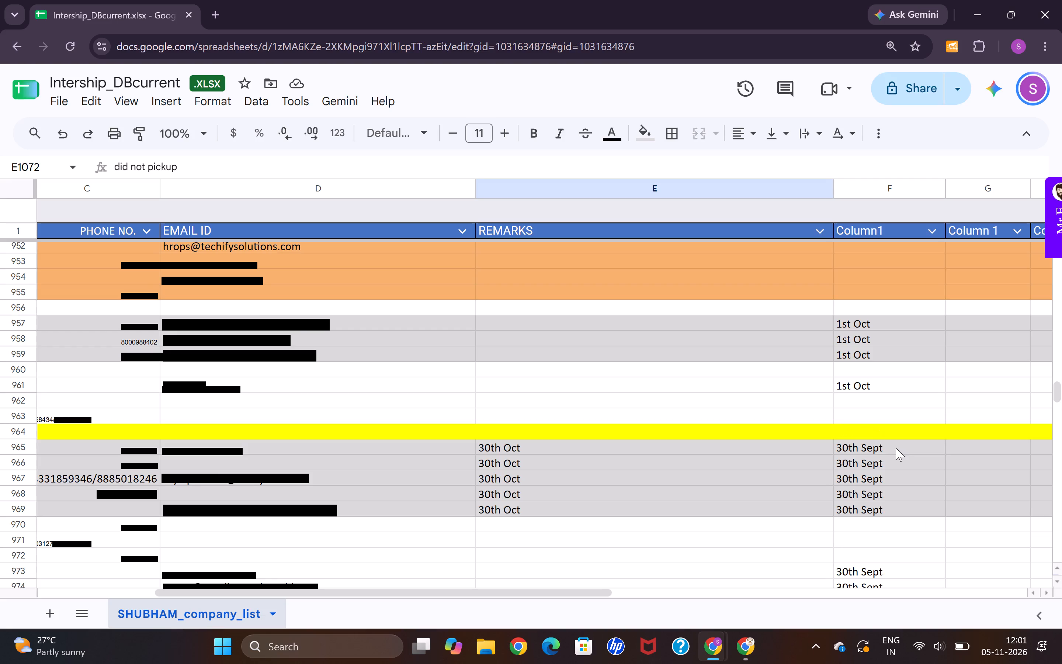
scroll(896, 448, "up", 2)
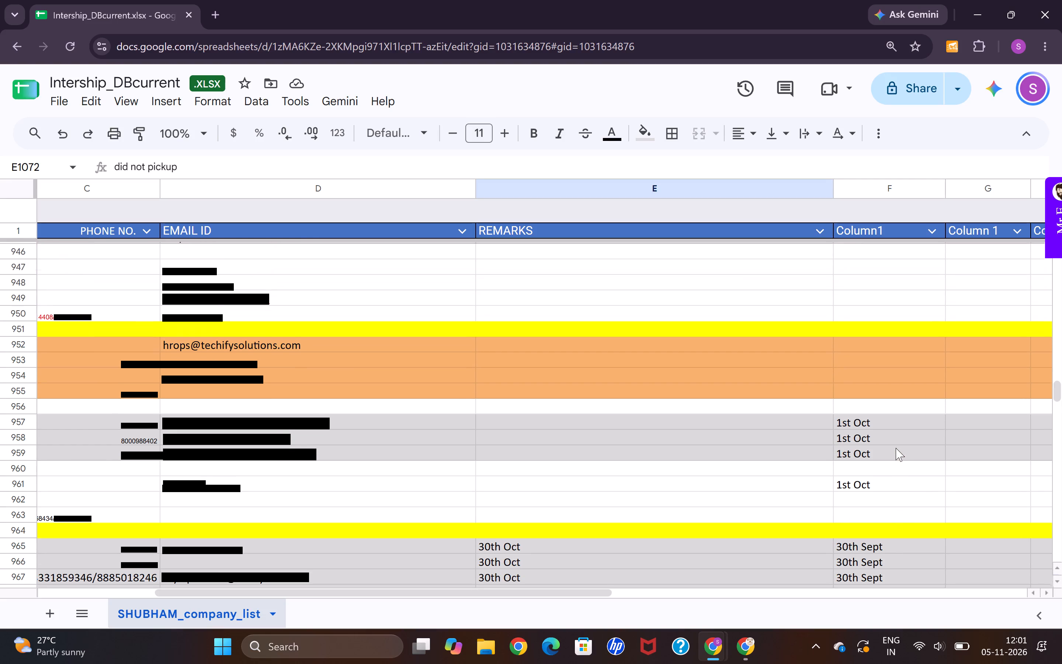
scroll(896, 448, "up", 2)
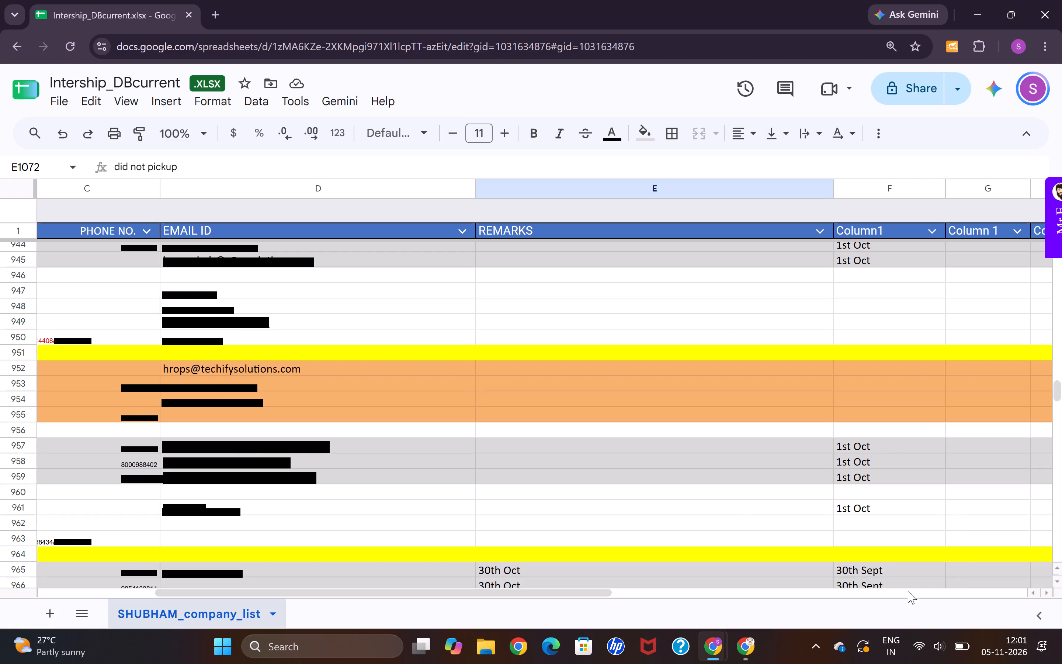
left_click(745, 565)
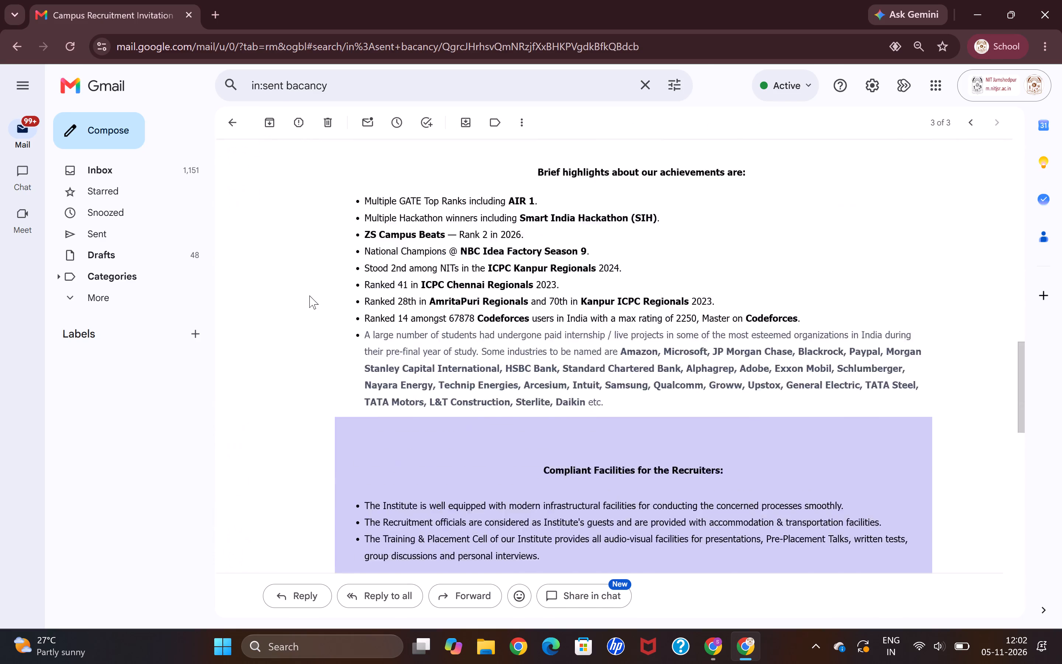
In Gmail, send a reply to all recipients of the opened Bacancy invitation using the saved "Follow-up: Campus Recruitm..." template.
scroll(309, 295, "up", 10)
scroll(309, 295, "down", 7)
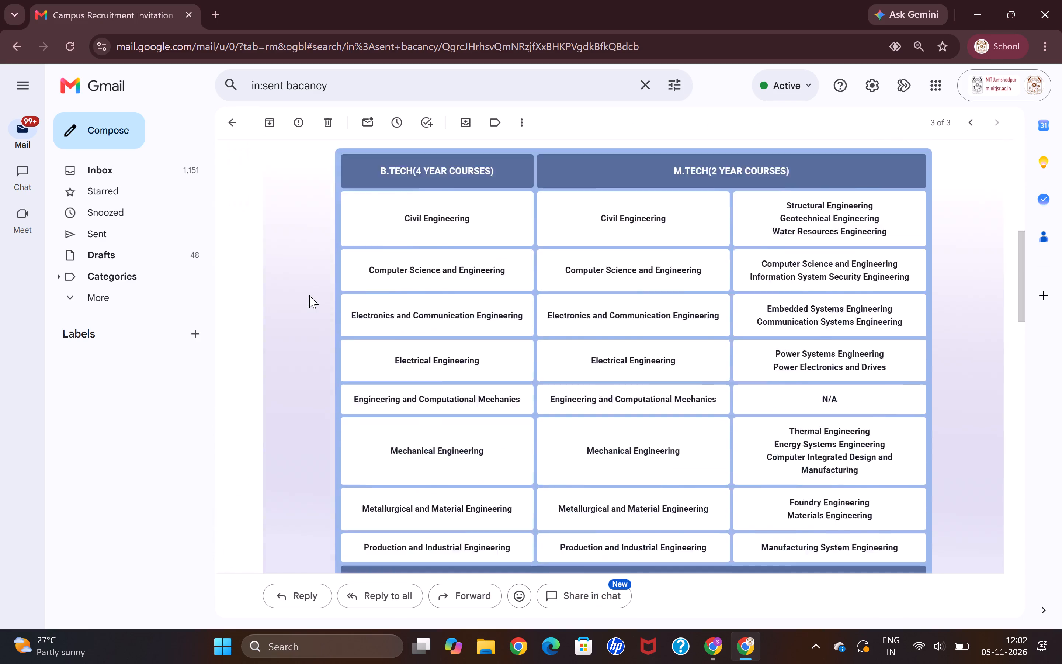
scroll(309, 295, "down", 12)
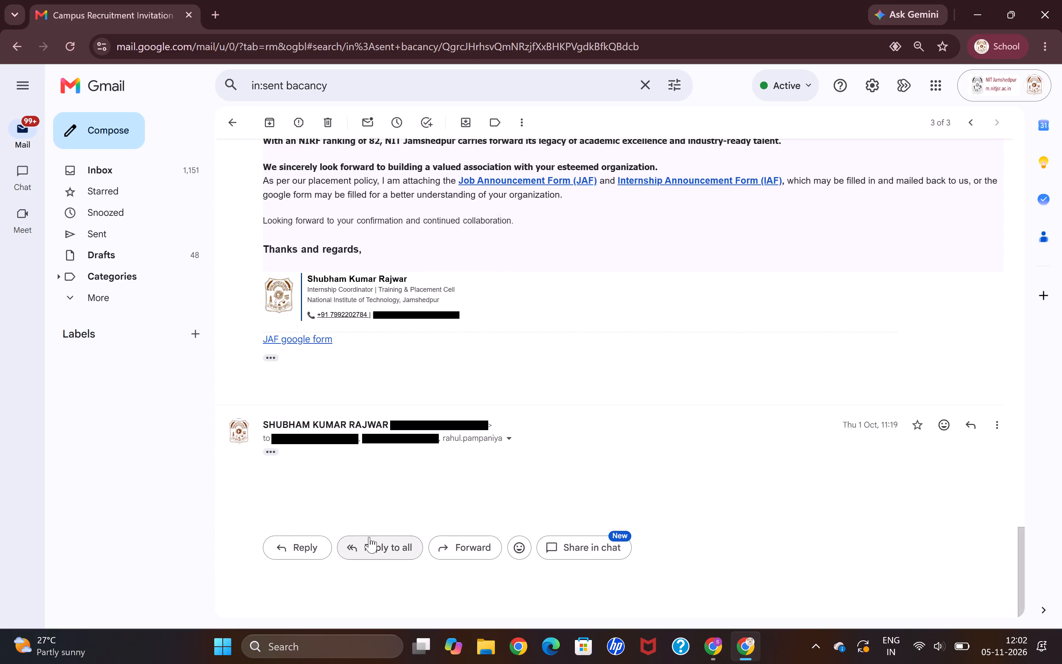
left_click(374, 546)
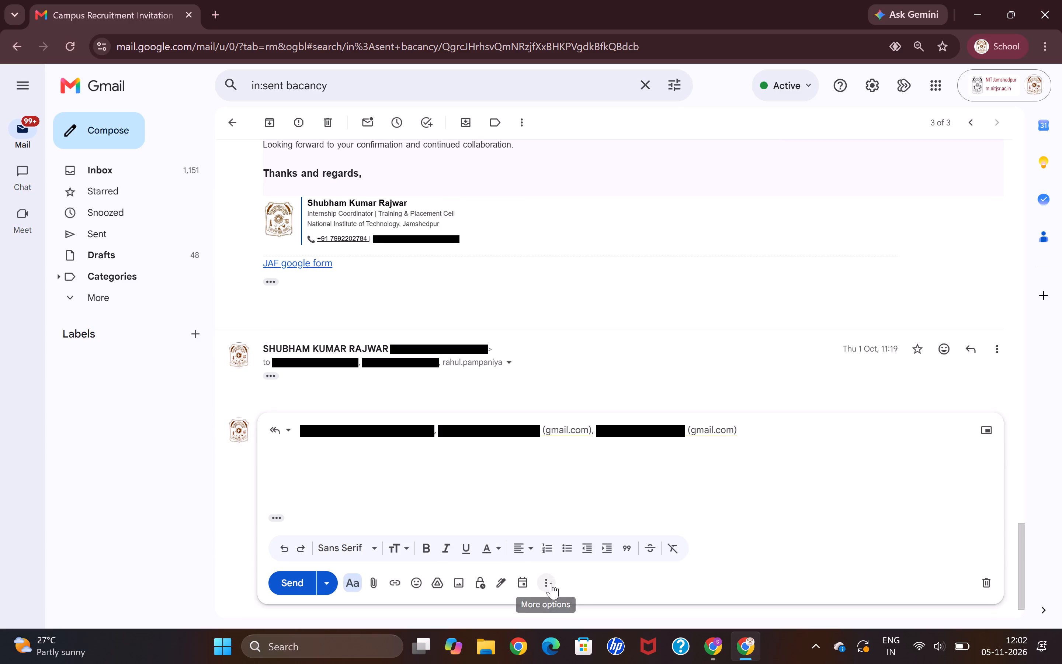
left_click(551, 583)
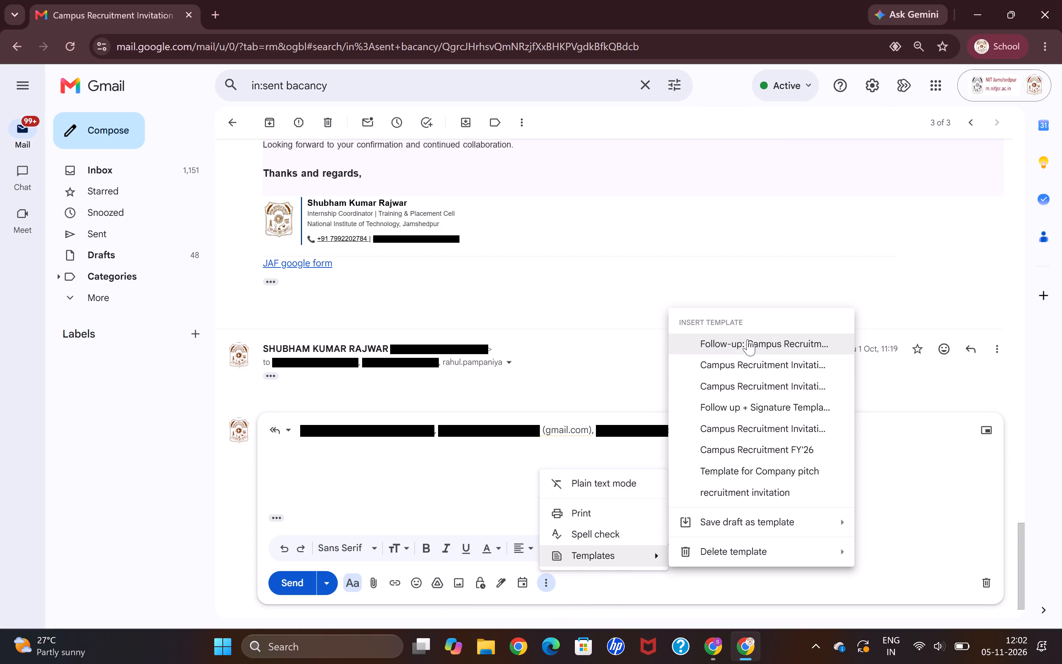
left_click(747, 336)
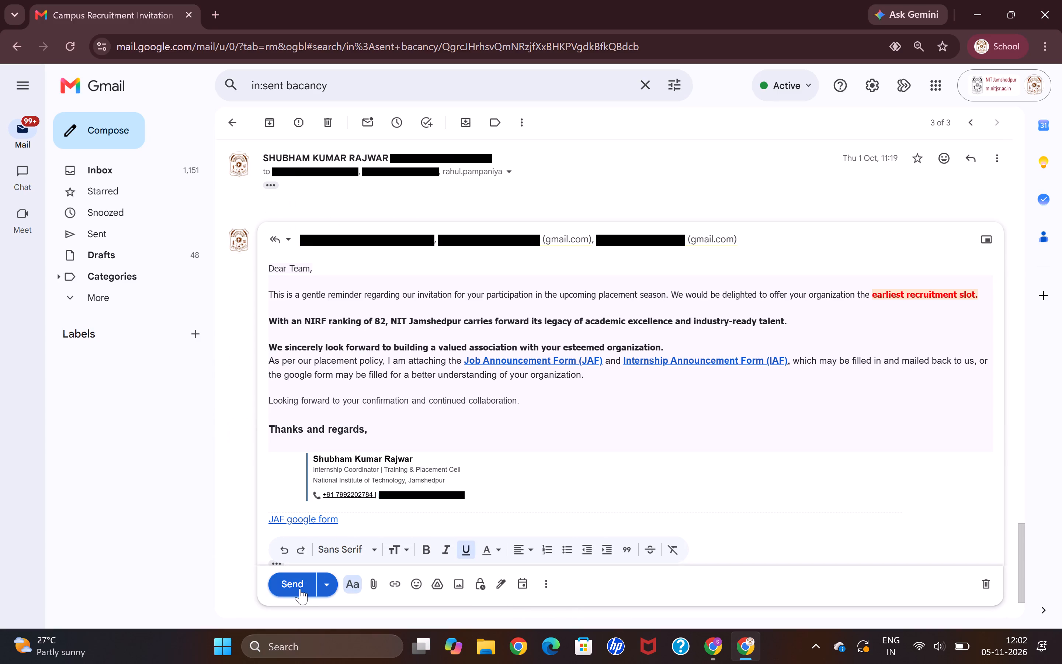
left_click(300, 588)
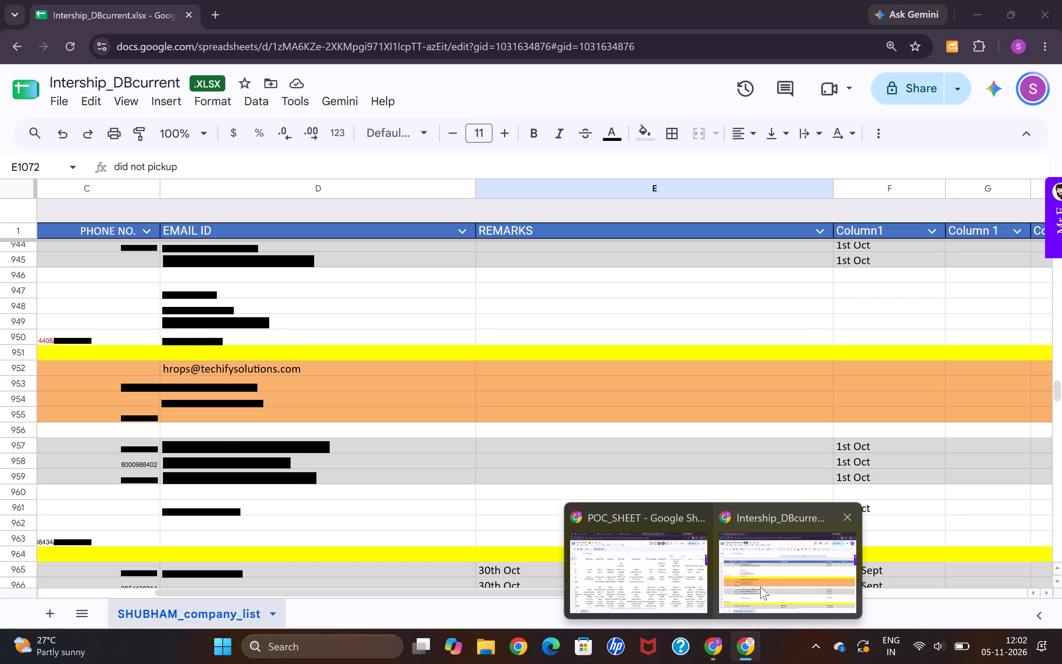
Switch to the Intership_DBcurrent spreadsheet and set Column1 of the contact in row 959 to "5th nov".
left_click(760, 587)
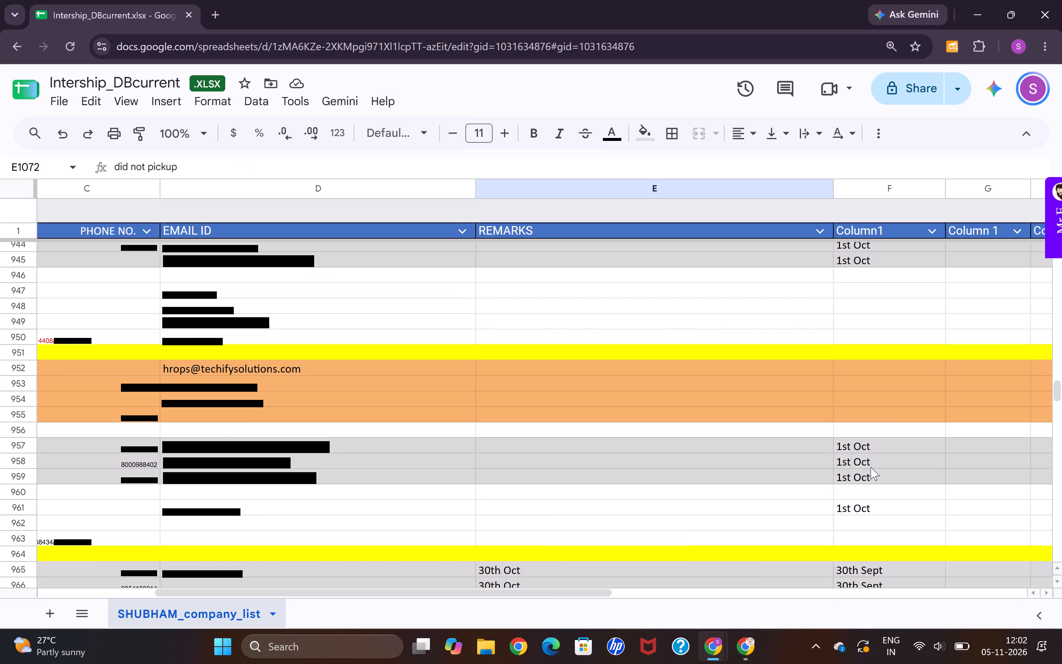
left_click(875, 477)
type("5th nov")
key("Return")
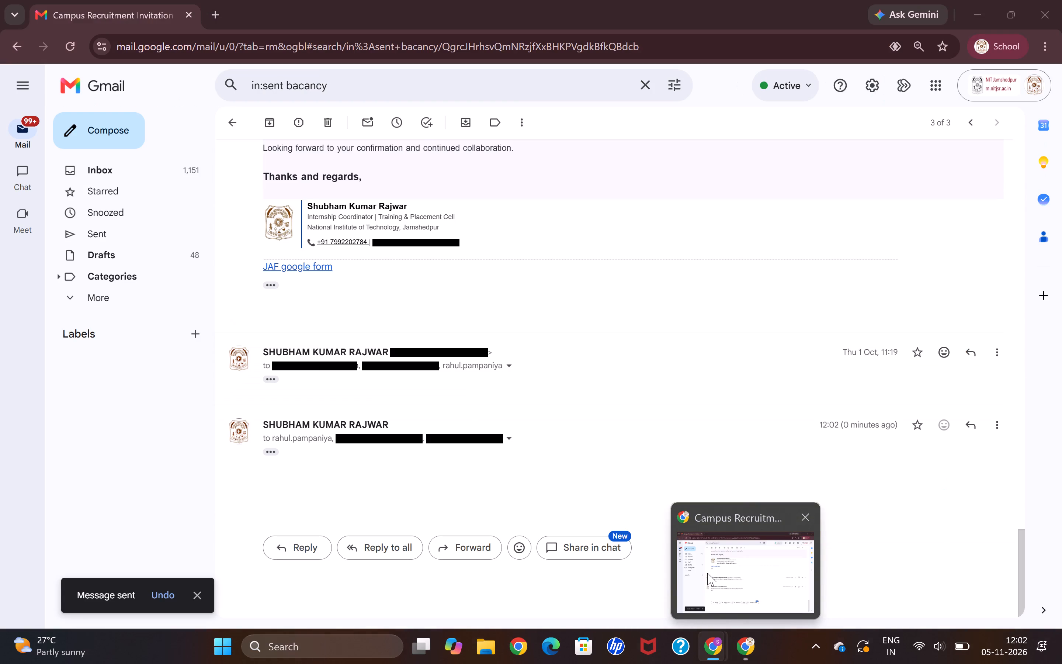
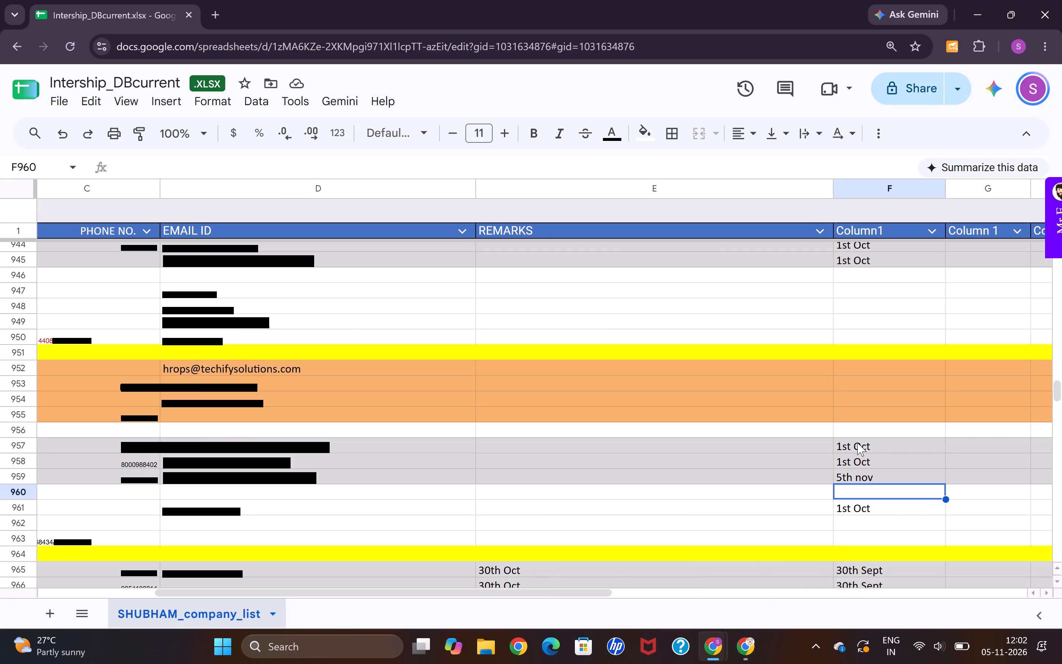
double_click(857, 443)
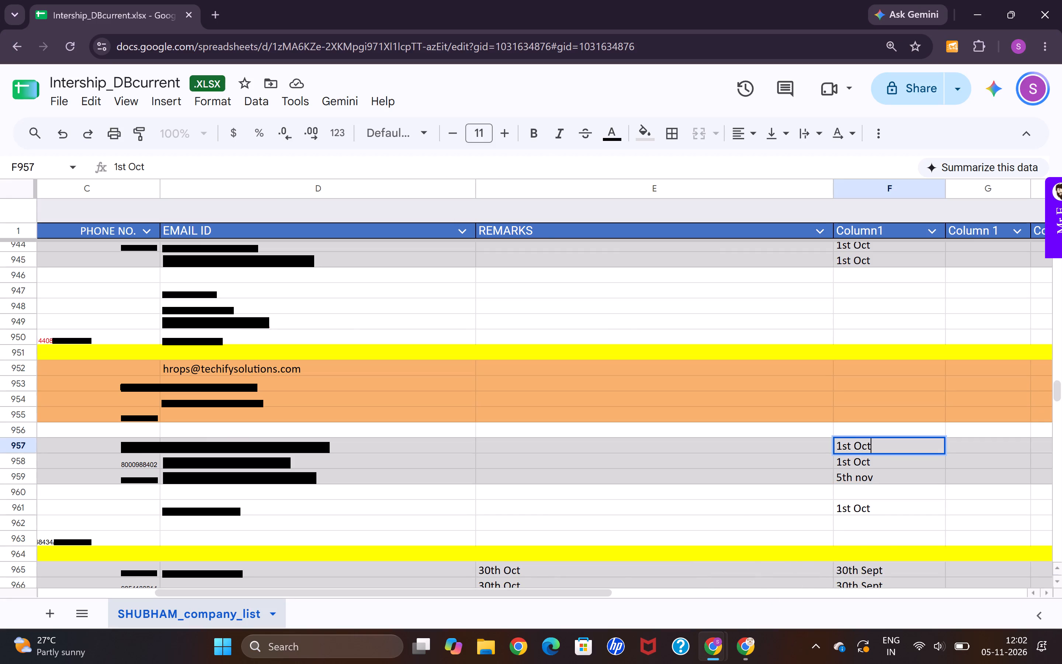
left_click(851, 445)
key("BackSpace")
key("BackSpace")
key("BackSpace")
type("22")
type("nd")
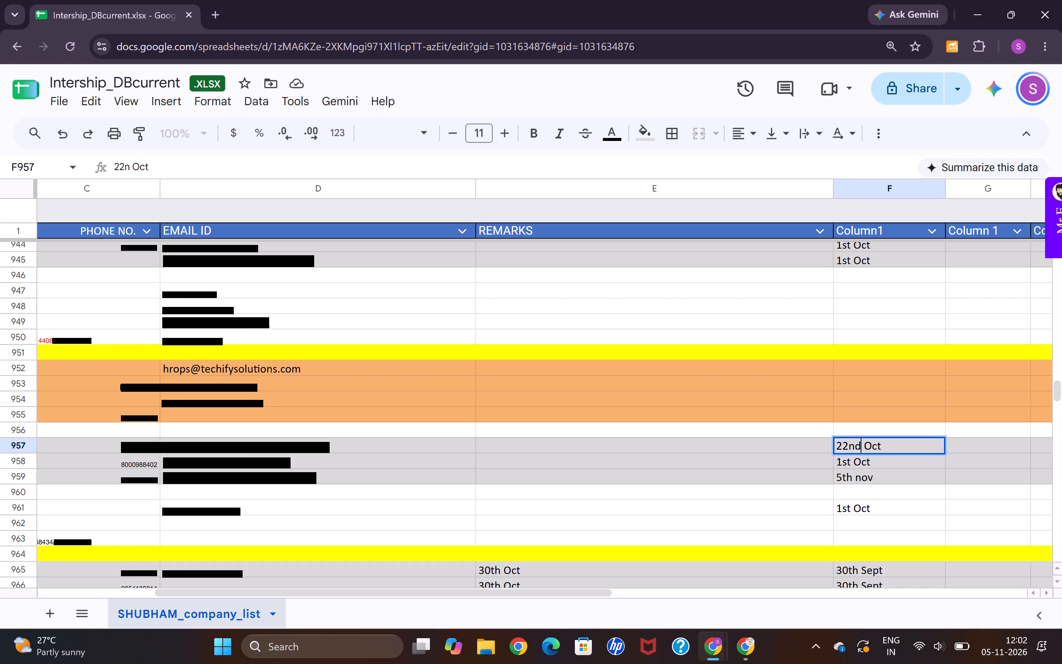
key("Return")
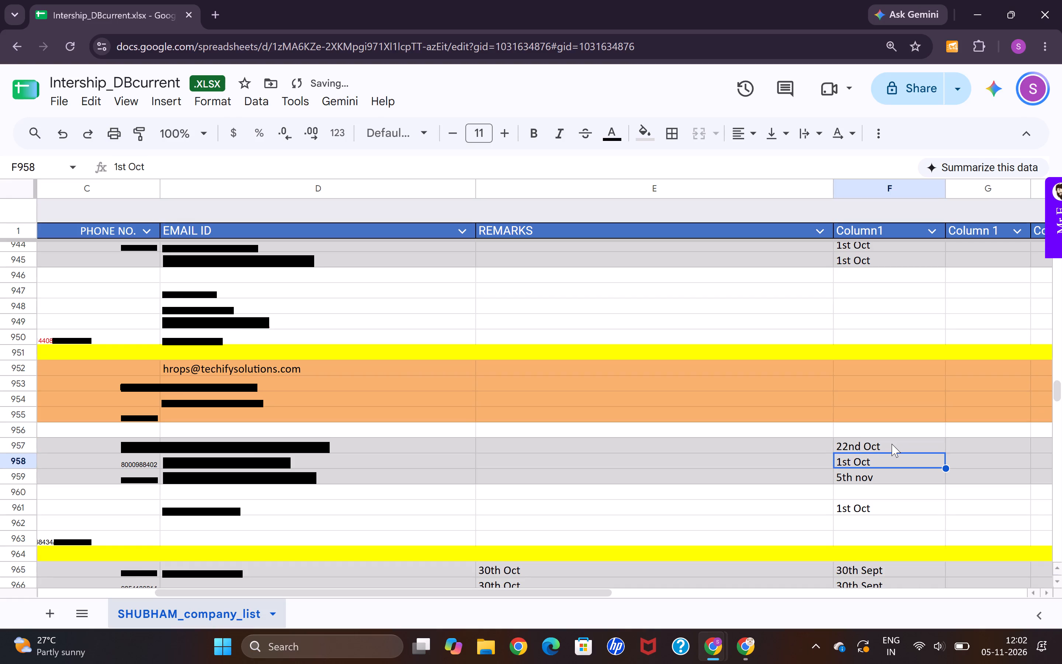
left_click(892, 444)
left_click_drag(946, 453, 945, 465)
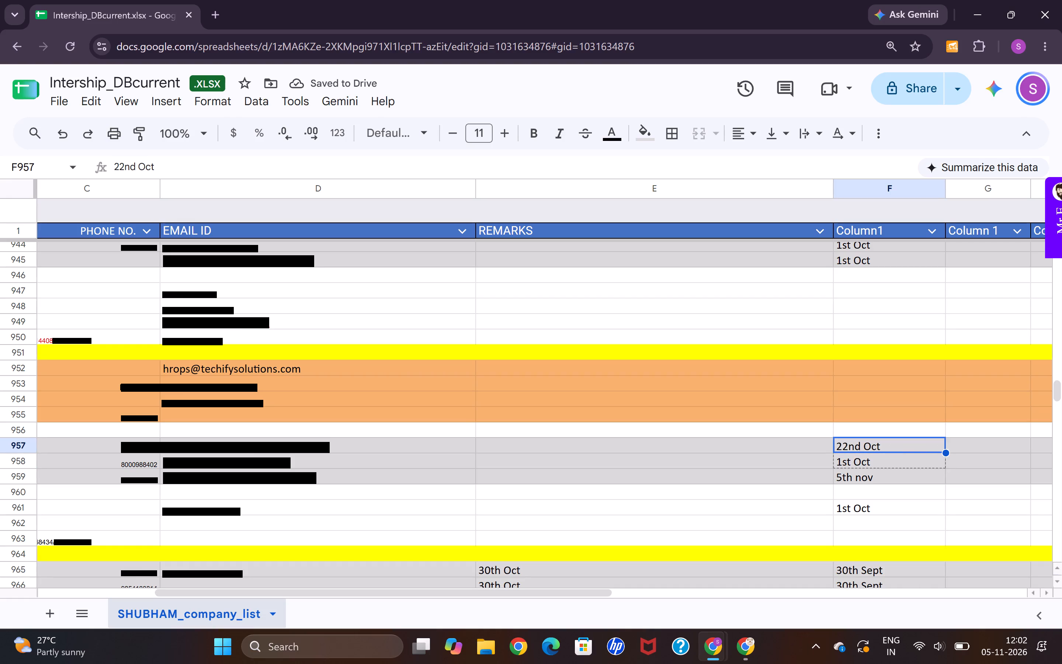
left_click_drag(945, 465, 945, 465)
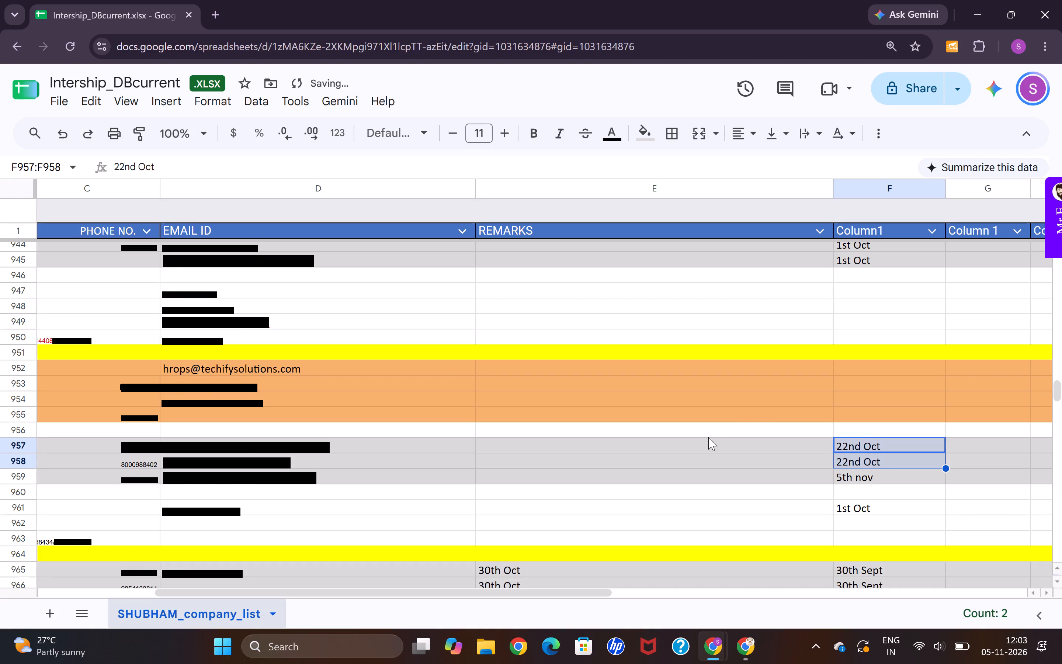
scroll(708, 437, "up", 1)
scroll(708, 437, "right", 5)
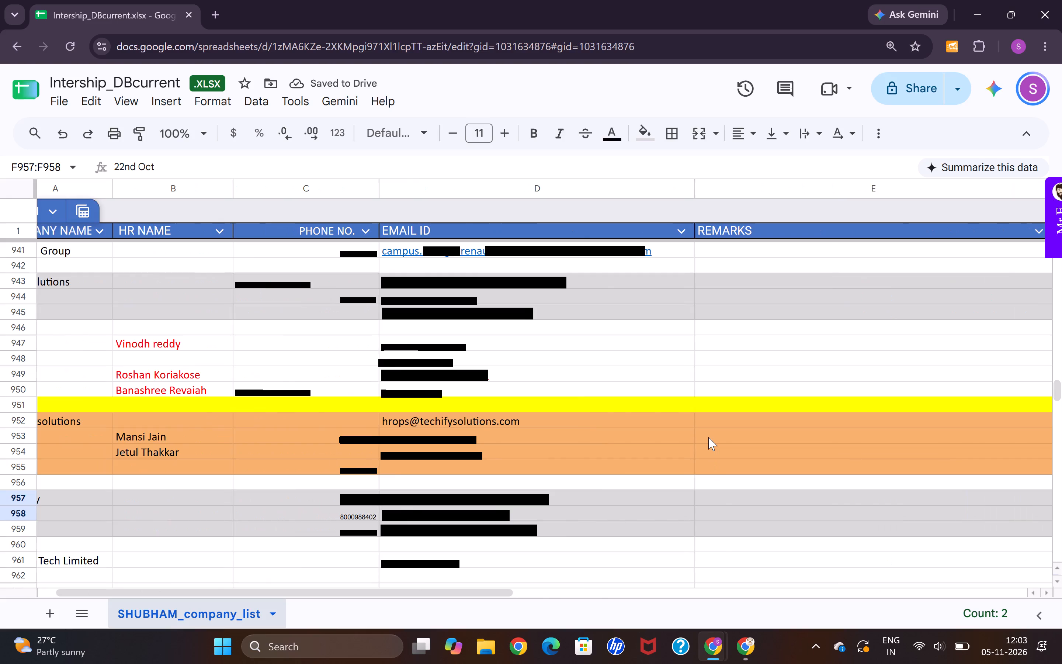
scroll(708, 437, "right", 6)
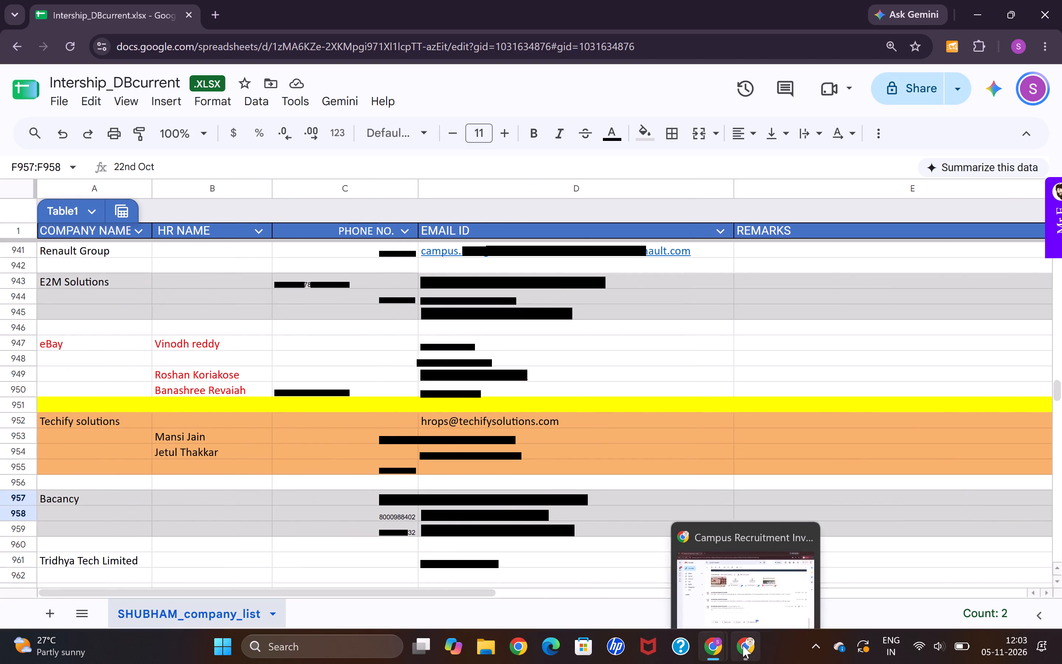
left_click(718, 573)
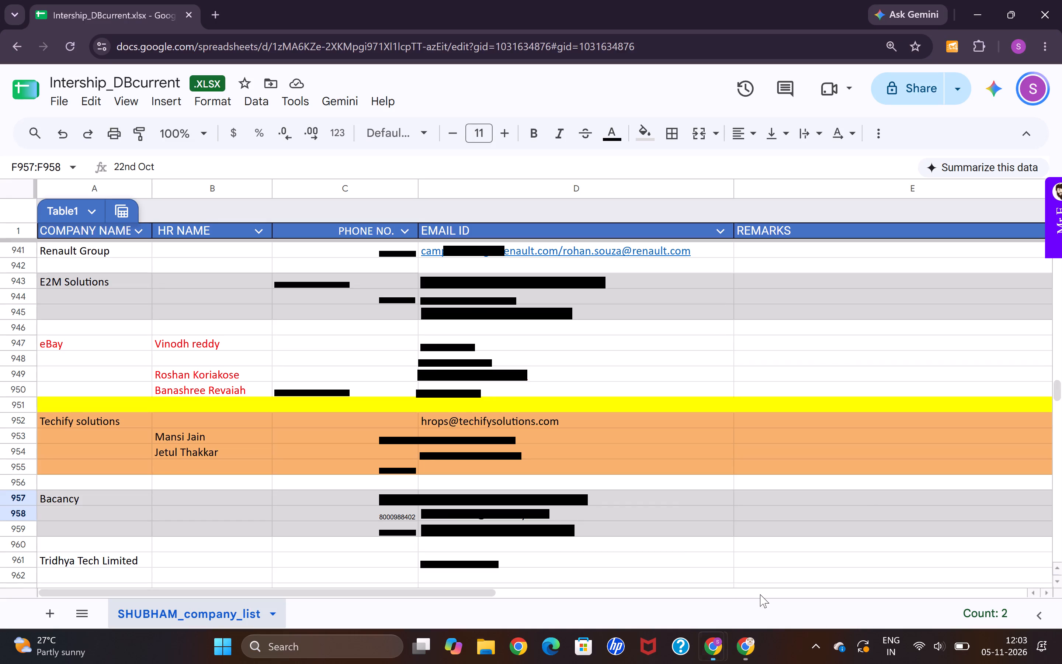
Enter "very less ctc" in Column1 for the first Techify solutions contact, row 952.
scroll(766, 436, "left", 1)
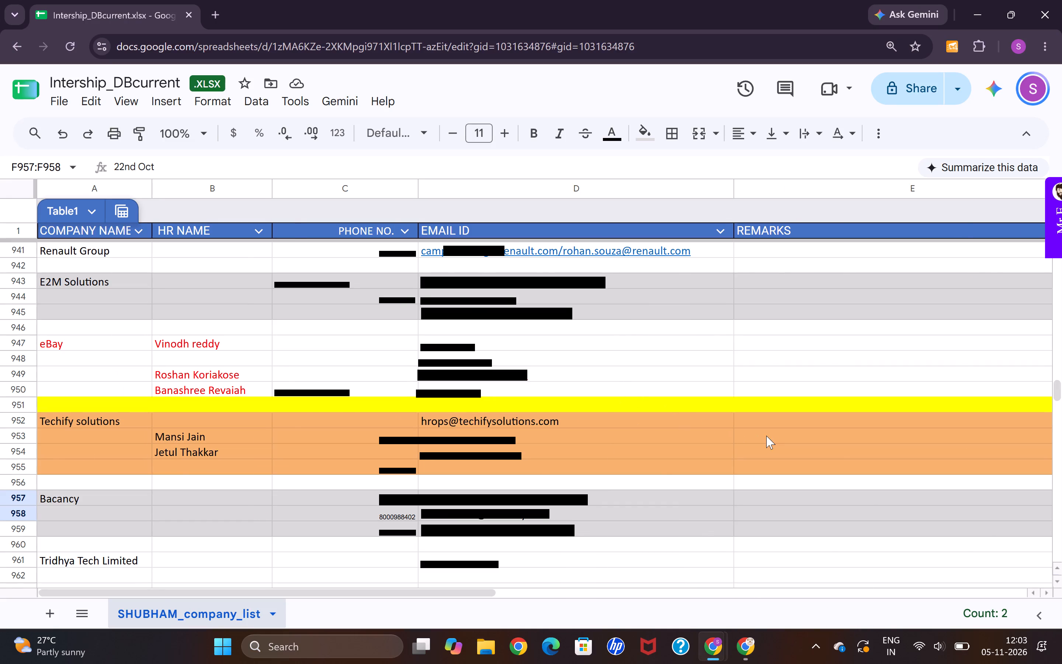
scroll(766, 436, "left", 2)
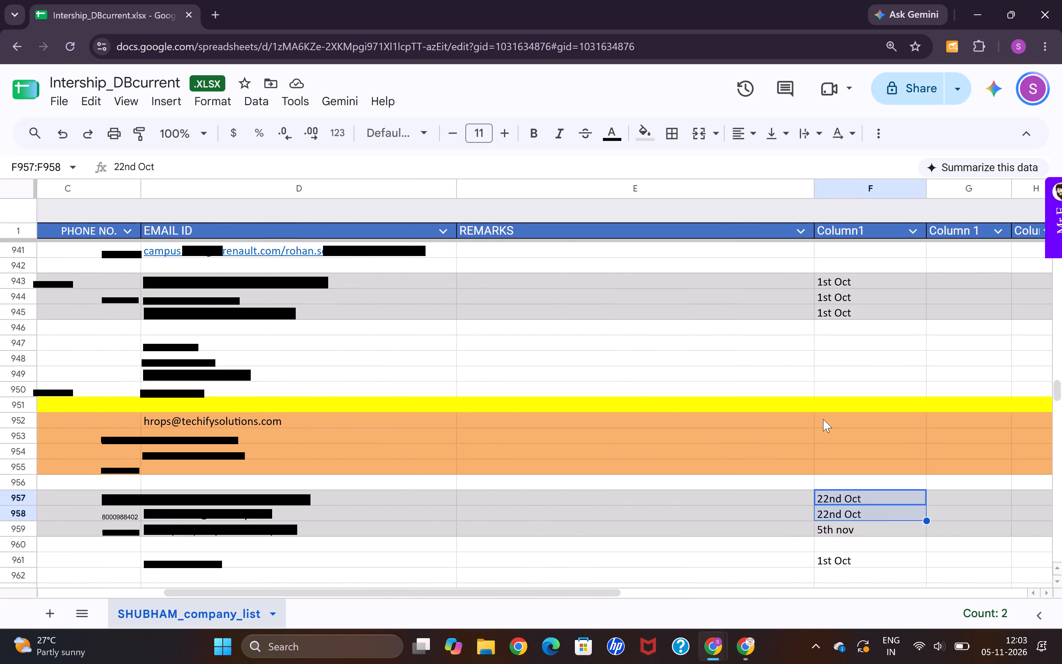
left_click(823, 419)
type("very less ctc")
key("Return")
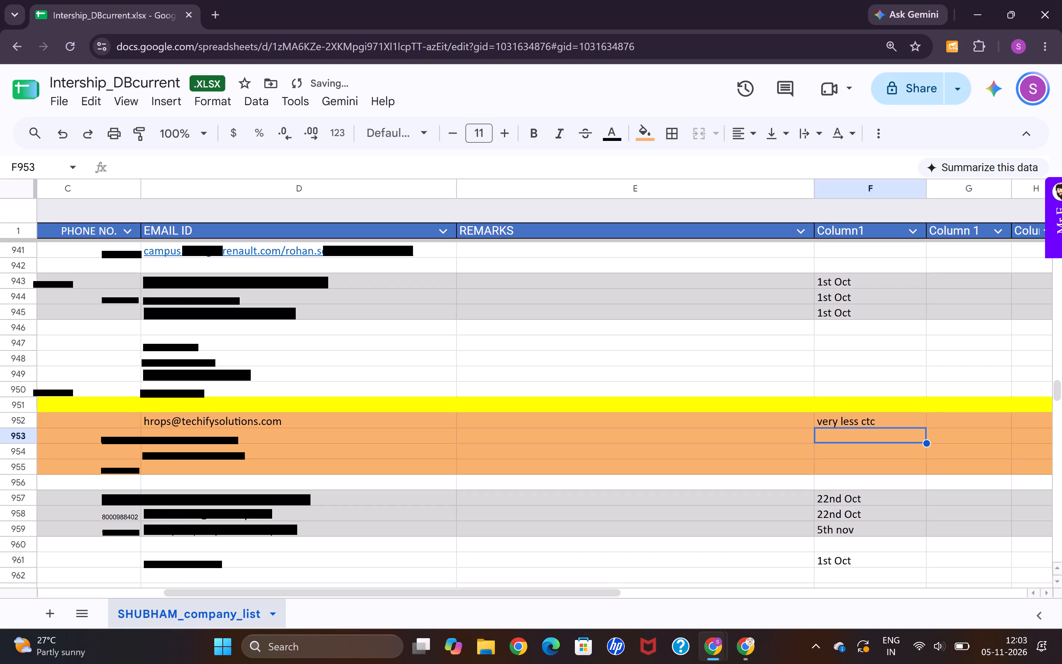
Examine the contact entries of the companies above Techify solutions, up to eInfochips around row 936.
scroll(823, 419, "right", 7)
scroll(823, 419, "up", 1)
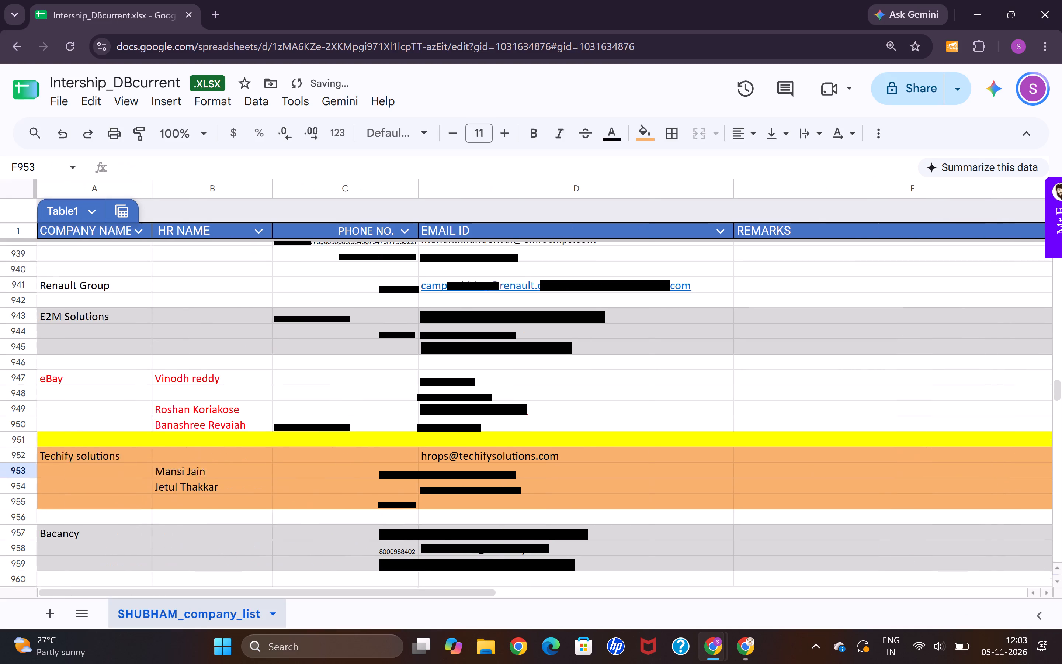
scroll(823, 419, "up", 2)
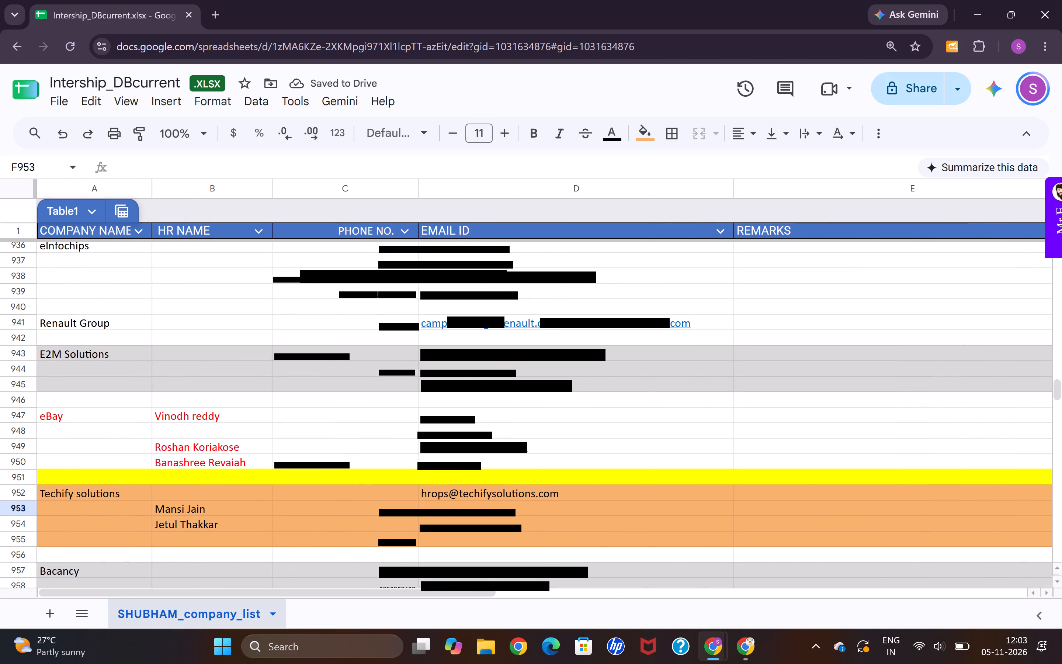
scroll(823, 419, "up", 2)
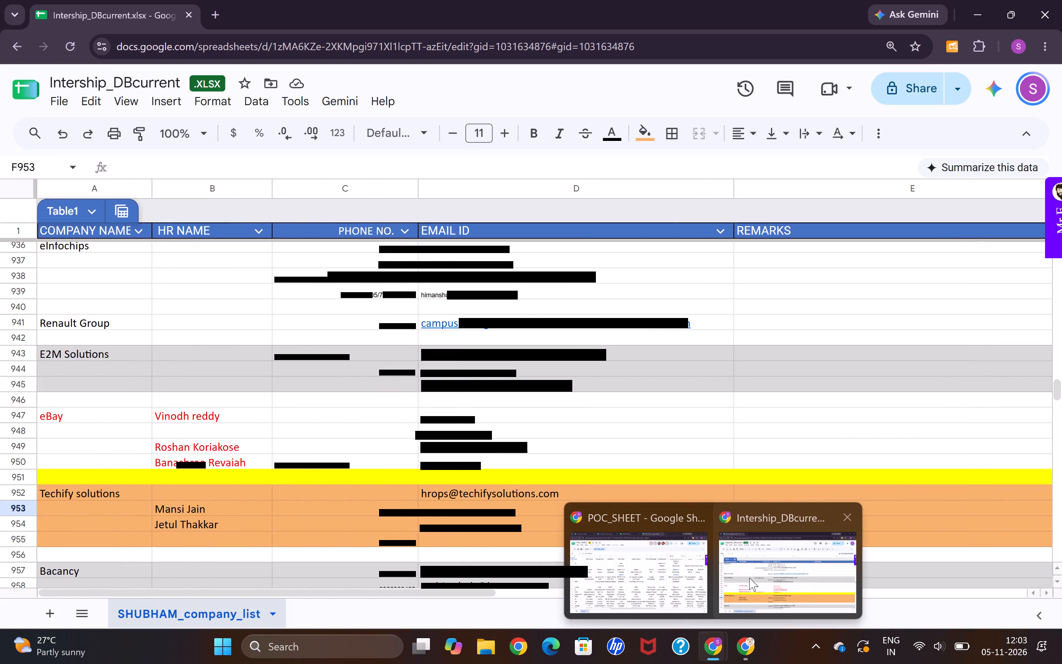
left_click(749, 577)
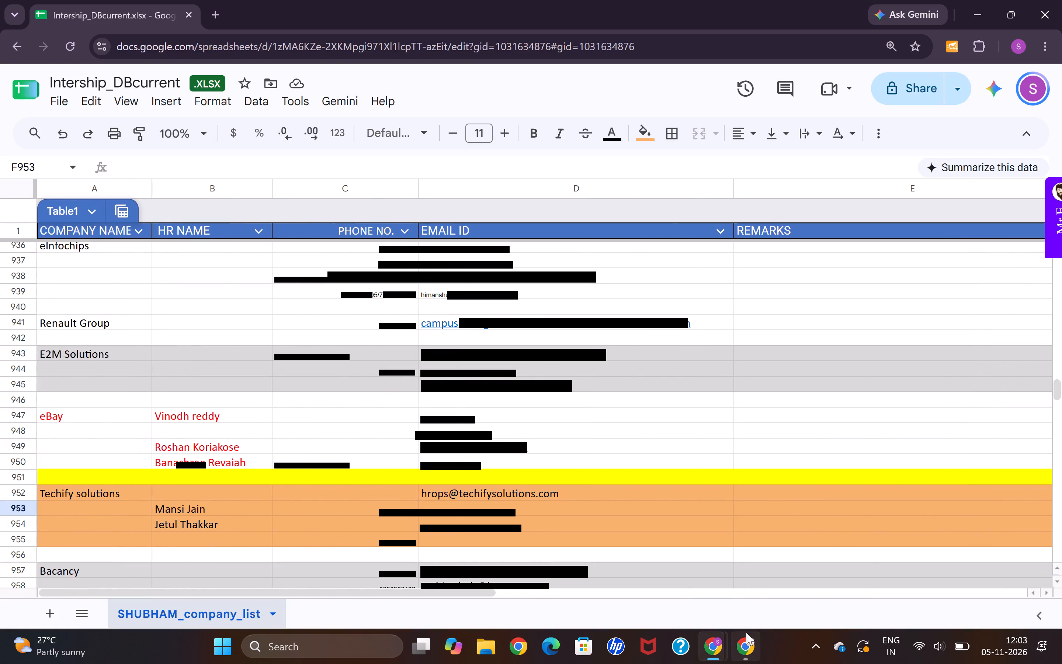
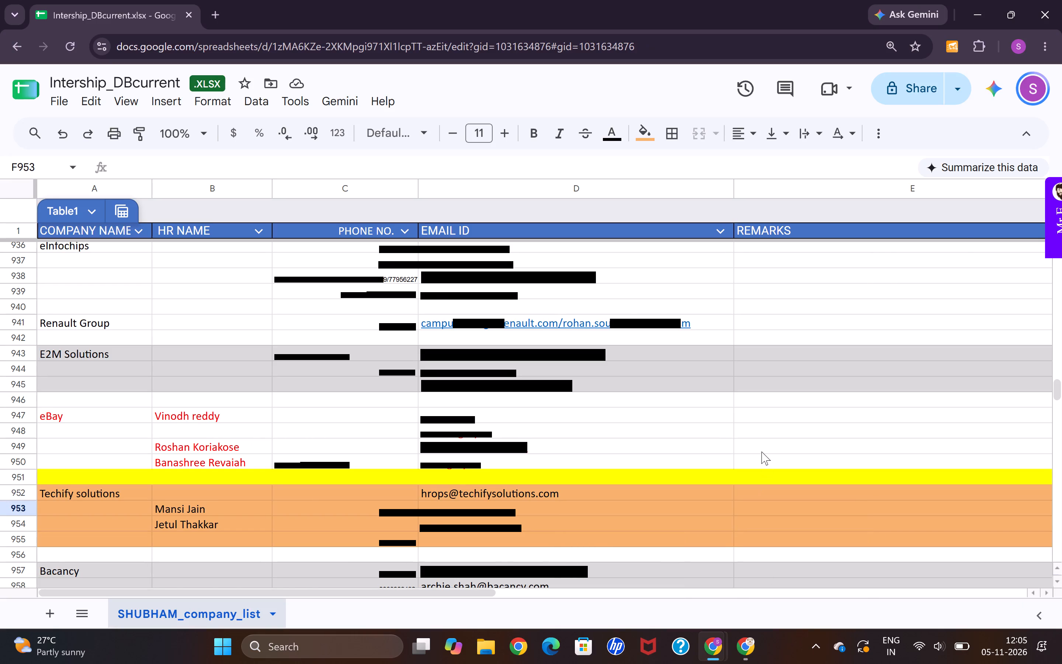
scroll(761, 452, "left", 3)
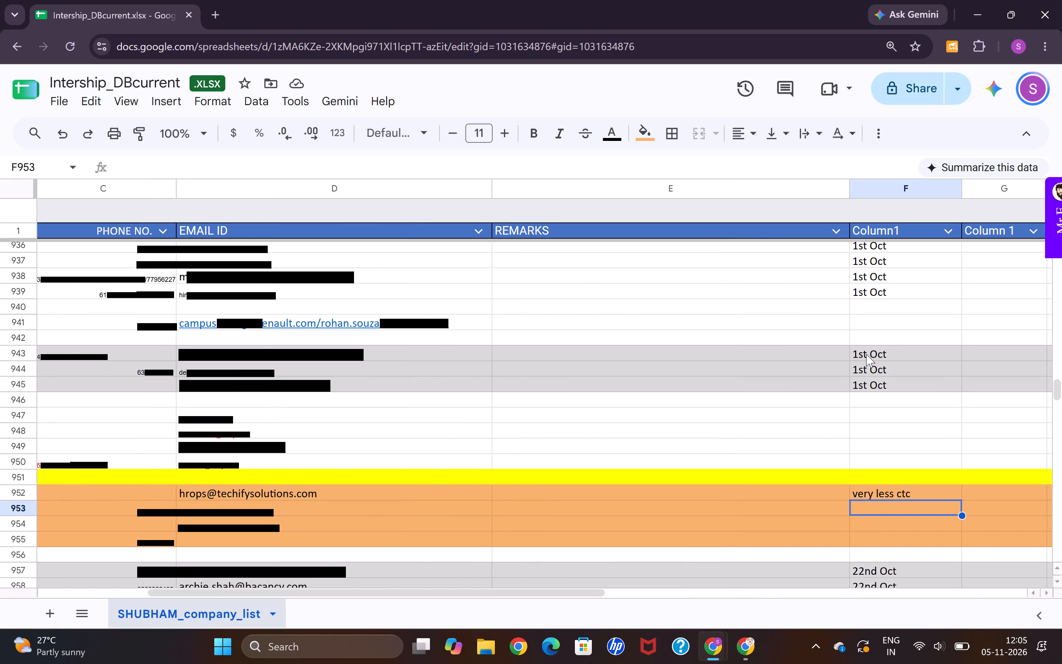
double_click(866, 354)
left_click(866, 354)
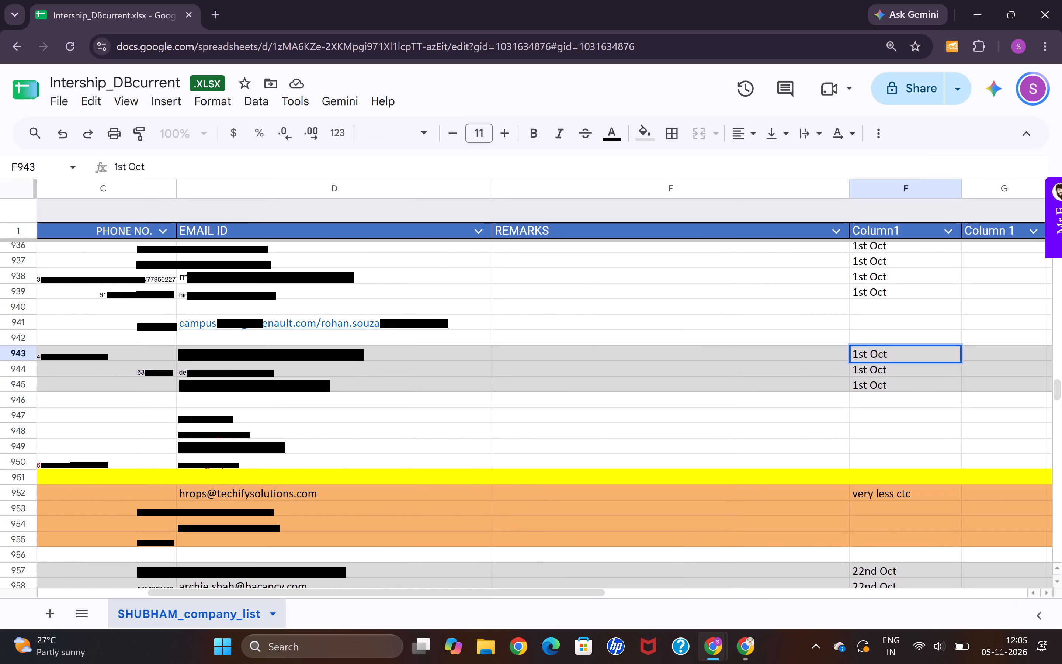
key("BackSpace")
key("BackSpace")
key("BackSpace")
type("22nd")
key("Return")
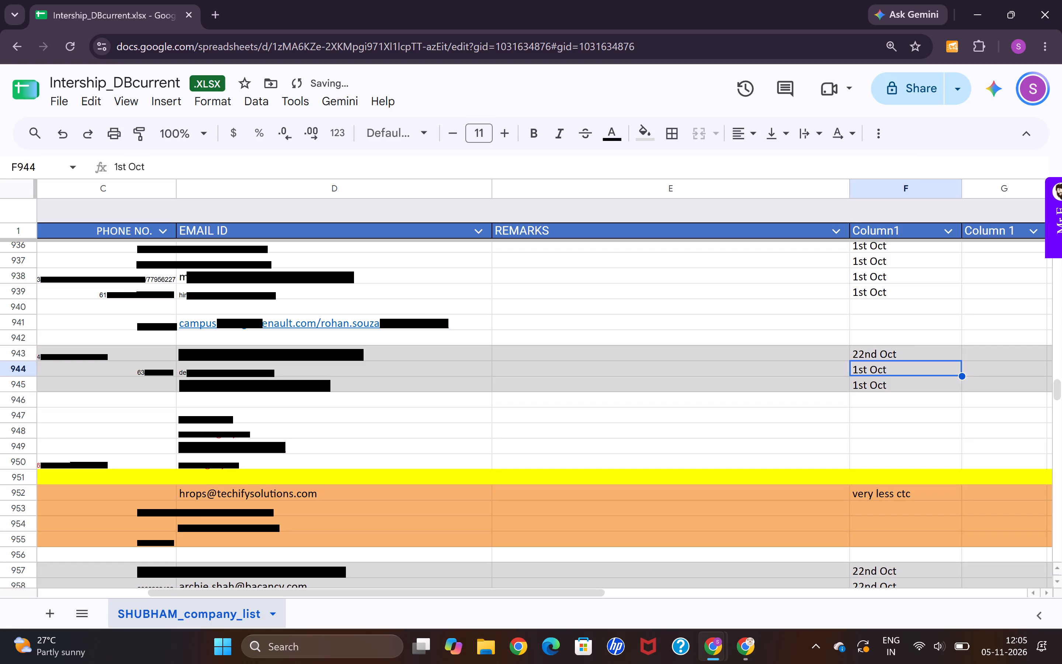
Fill the 22nd Oct date from row 943 down Column1 to the other E2M Solutions contacts.
left_click_drag(910, 352, 959, 358)
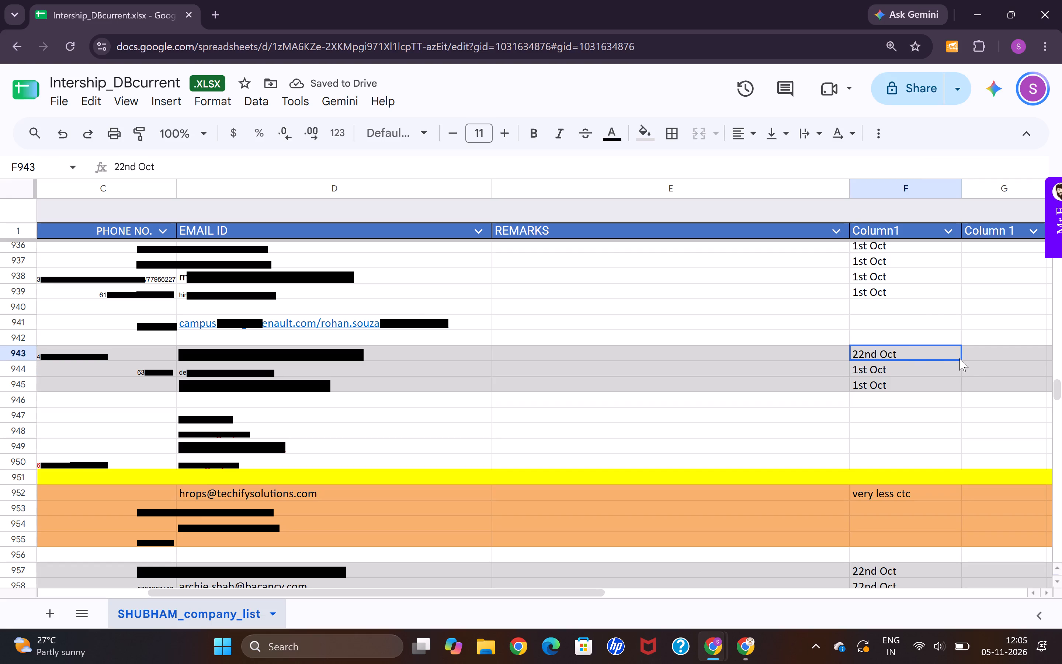
Fill the 22nd Oct date from row 943 down through rows 944 and 945 in Column1.
left_click_drag(959, 358, 960, 358)
left_click(960, 358)
left_click_drag(960, 358, 962, 387)
scroll(813, 324, "right", 1)
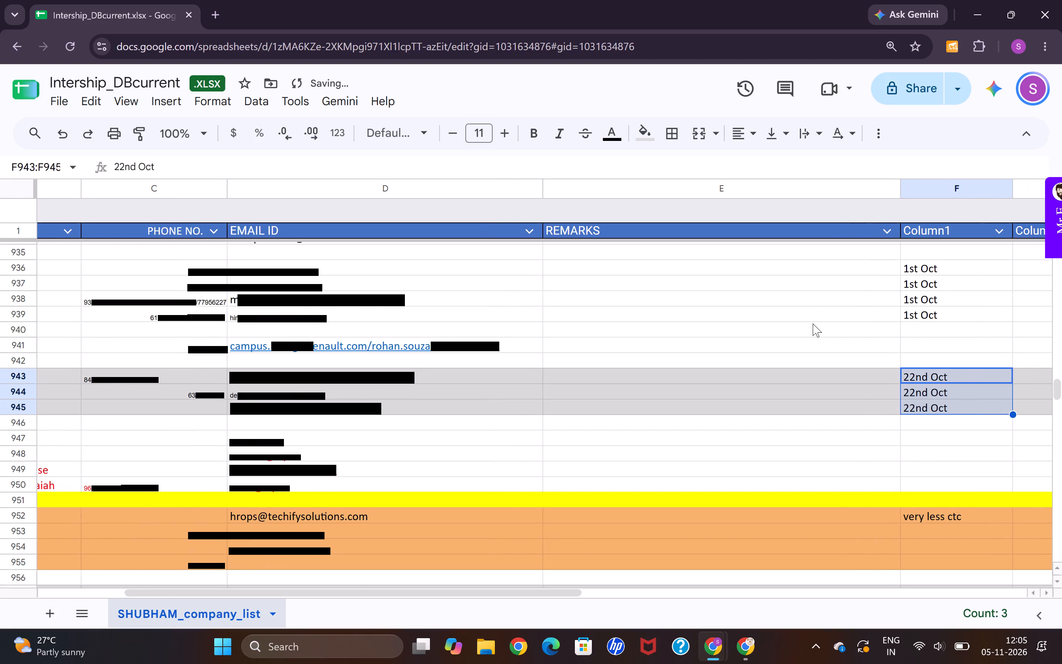
Examine the contact entries above row 935, up to the ROKU and OATI contacts around rows 905 to 914.
scroll(813, 324, "up", 4)
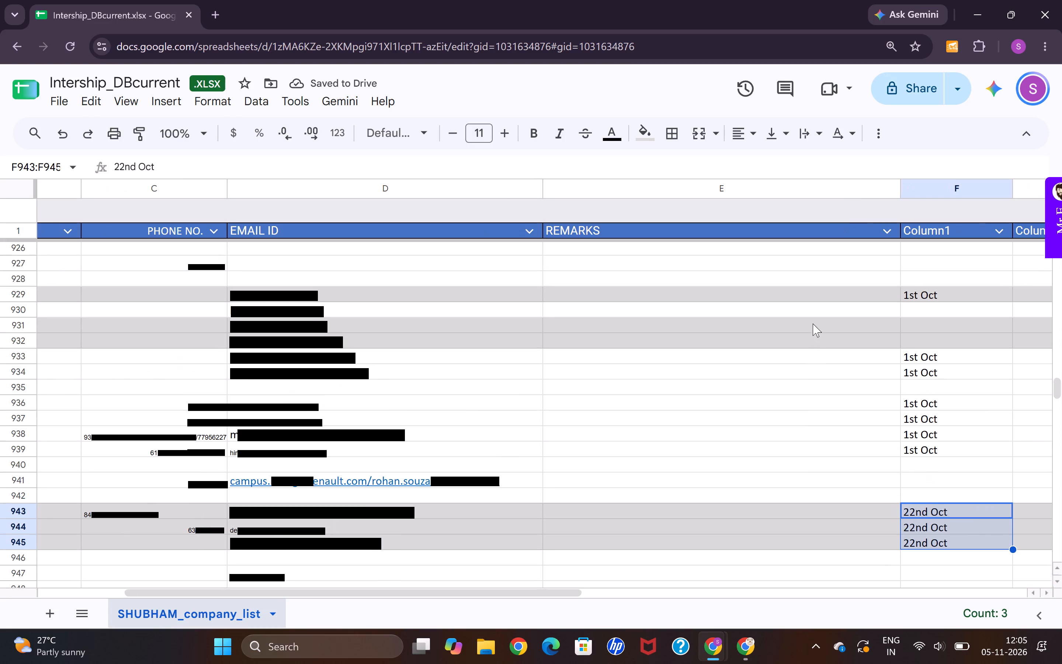
scroll(813, 324, "up", 3)
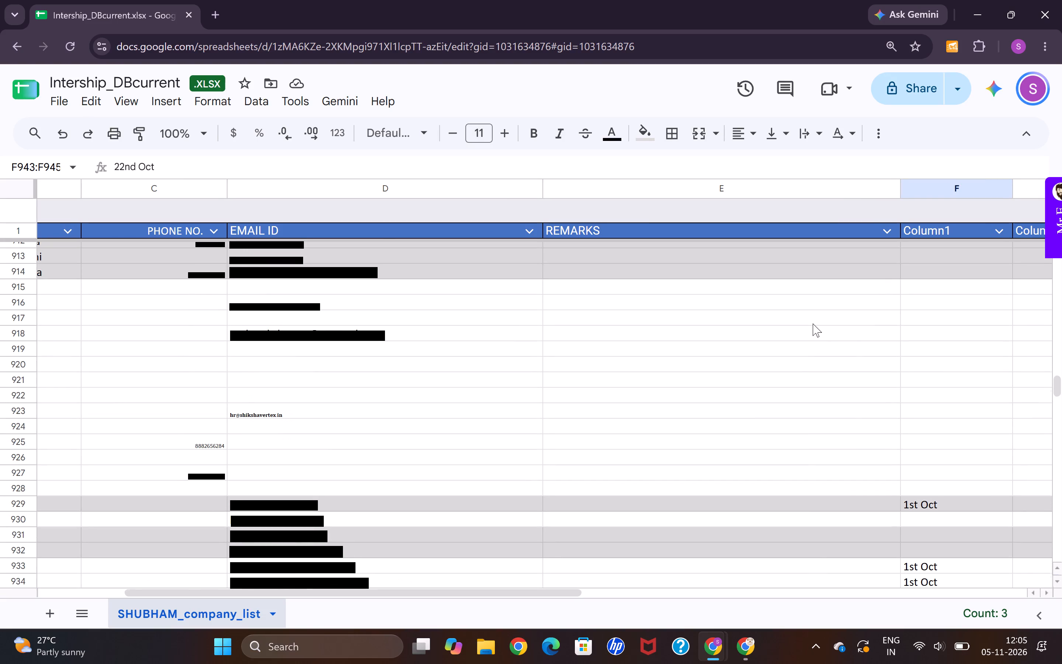
scroll(813, 324, "up", 1)
scroll(813, 324, "right", 6)
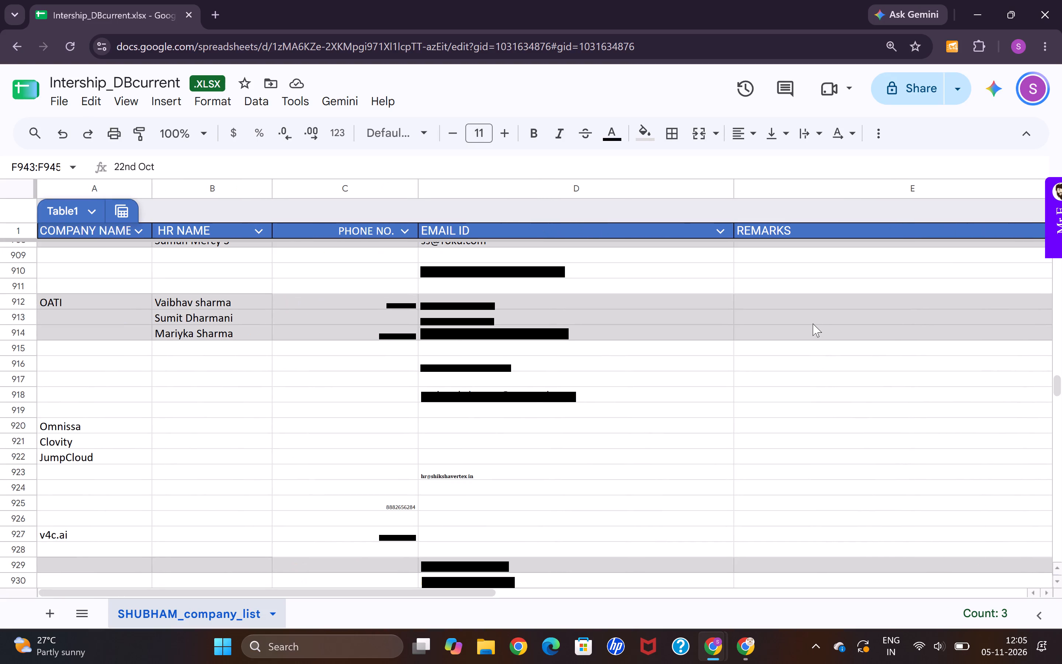
scroll(813, 324, "up", 1)
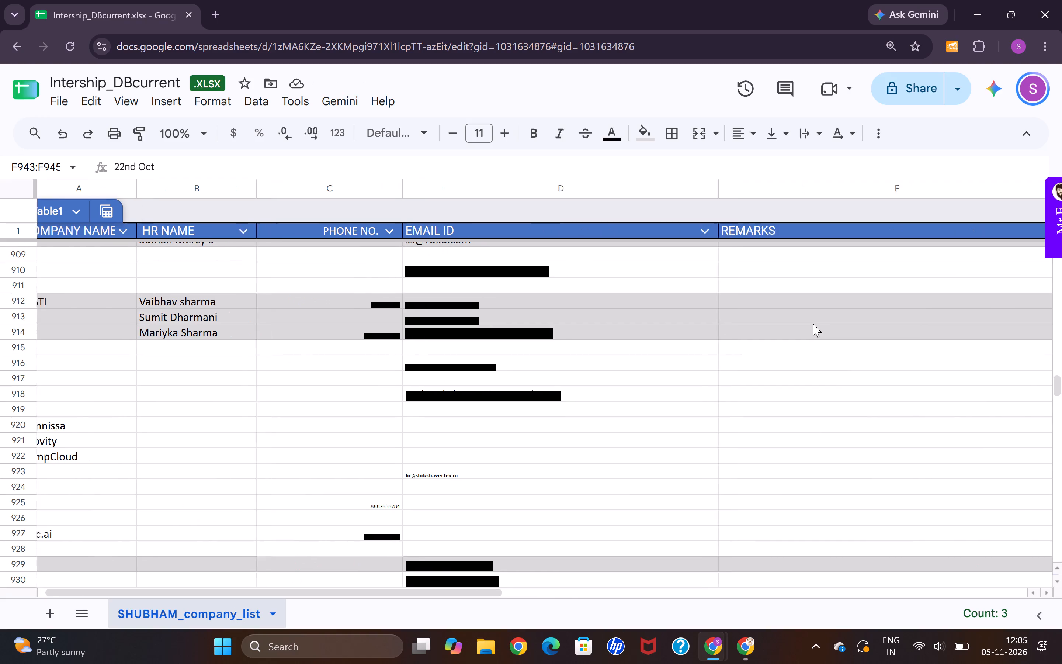
scroll(813, 324, "up", 3)
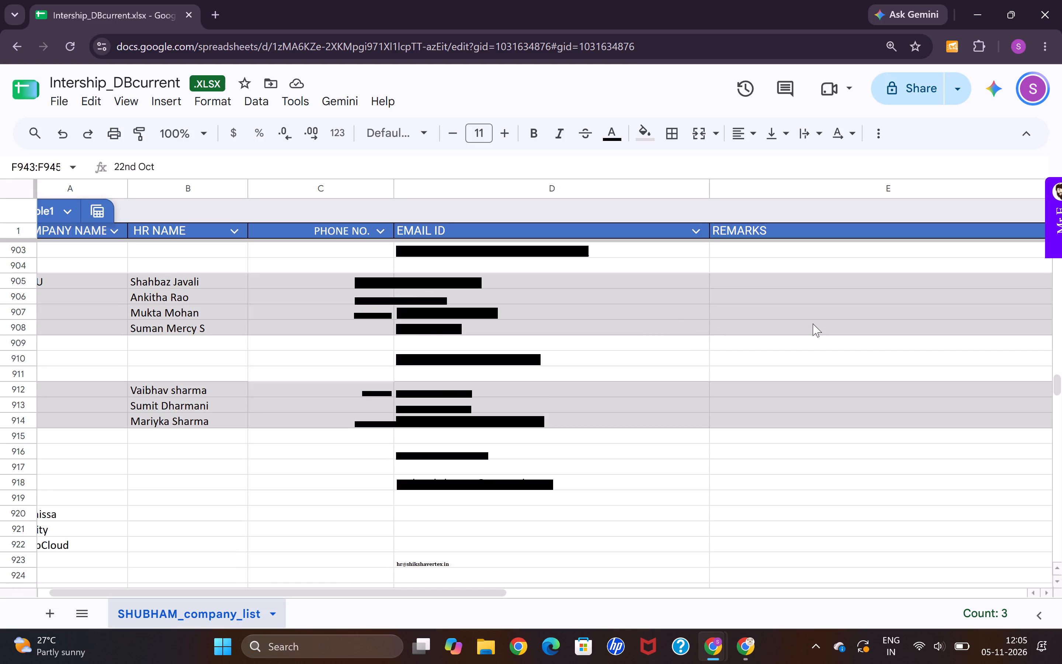
scroll(813, 324, "right", 6)
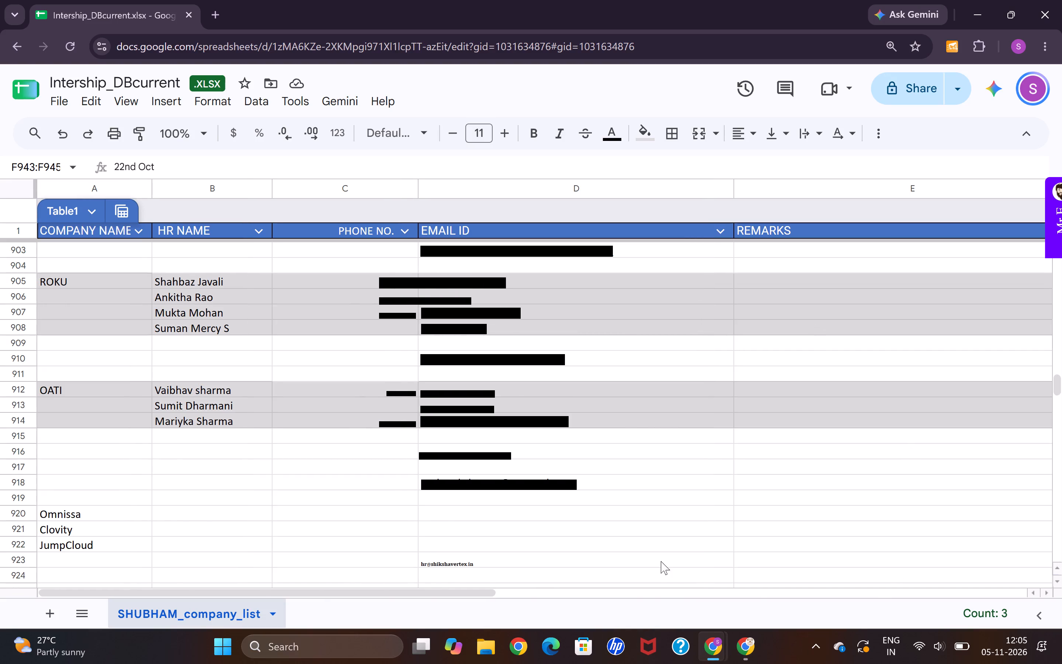
Switch to POC_SHEET and search it for "OATI".
left_click(672, 579)
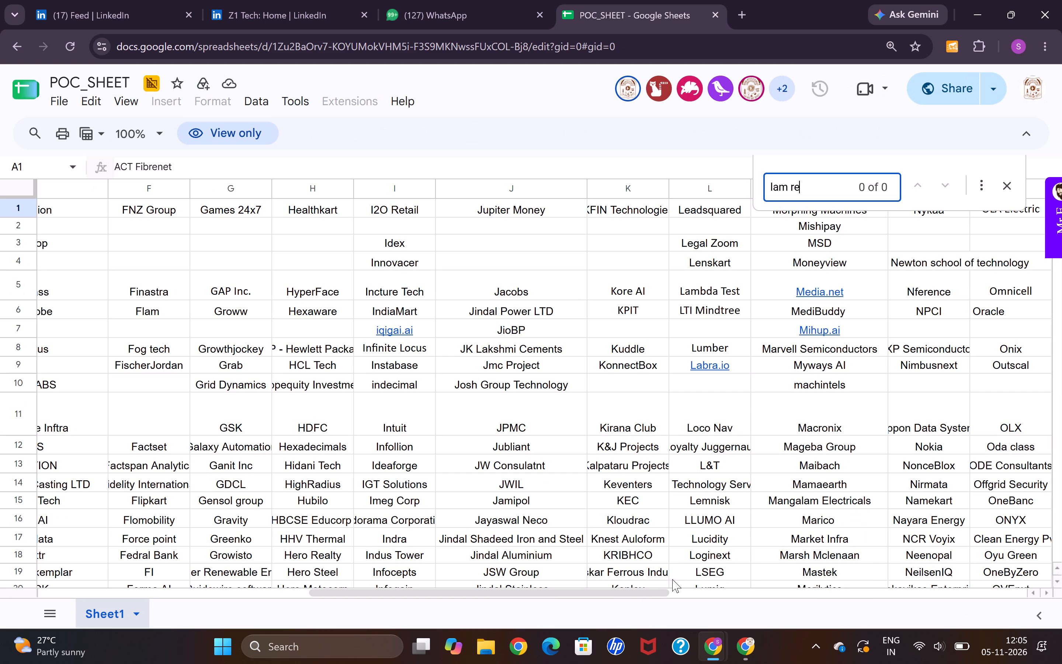
key("BackSpace")
key("BackSpace")
key("BackSpace")
key("BackSpace")
key("BackSpace")
key("BackSpace")
key("BackSpace")
key("BackSpace")
key("BackSpace")
key("BackSpace")
key("BackSpace")
key("BackSpace")
key("BackSpace")
key("BackSpace")
key("BackSpace")
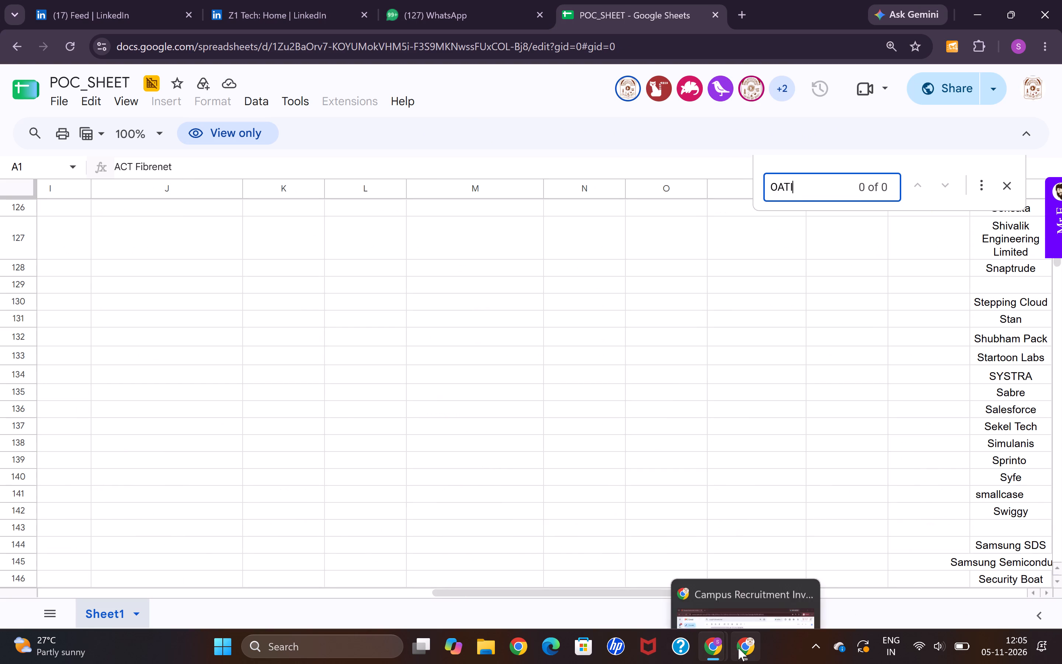
left_click(746, 572)
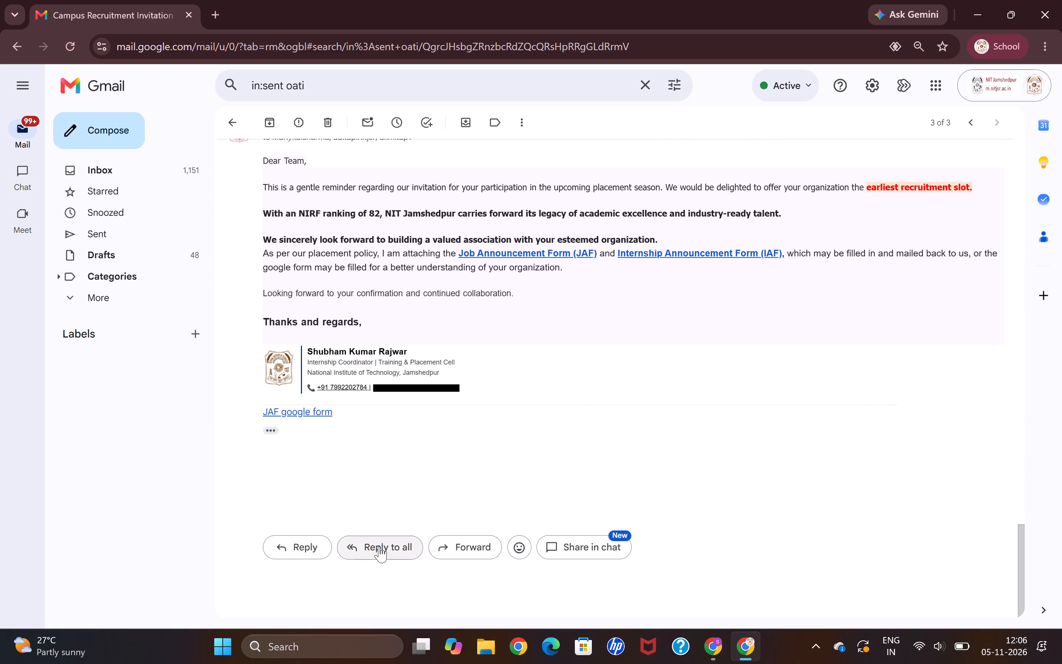
left_click(379, 546)
left_click(543, 584)
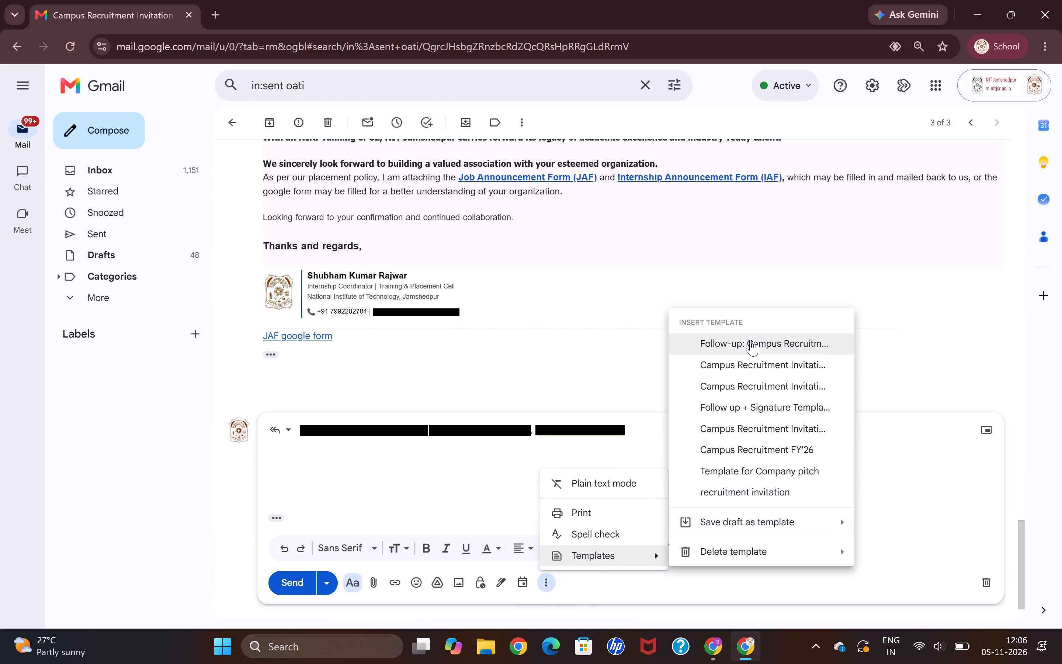
left_click(750, 340)
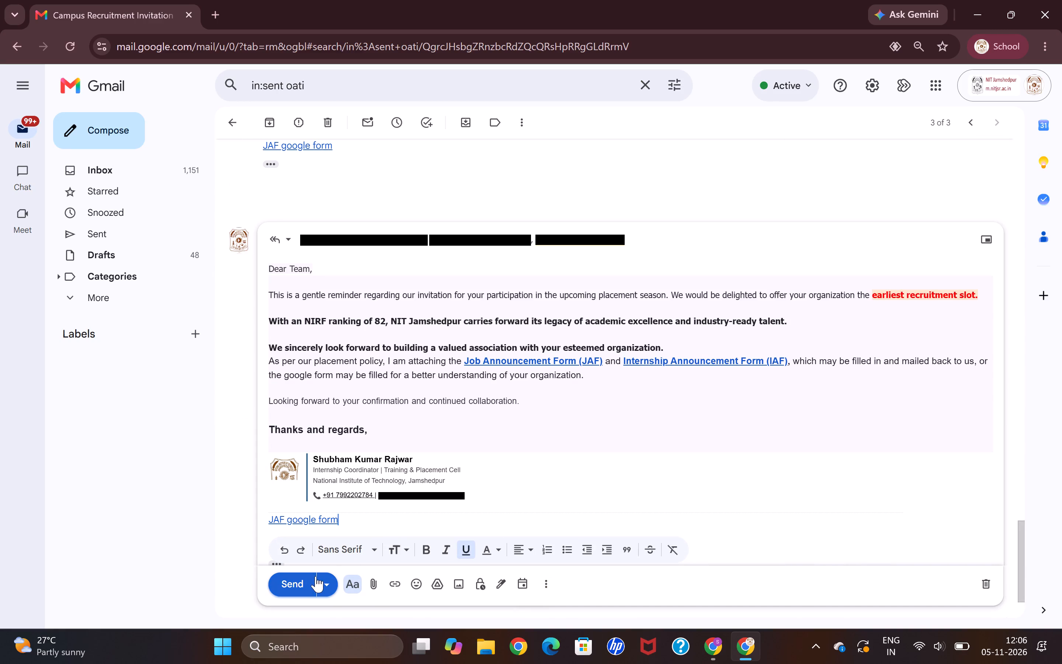
left_click(299, 585)
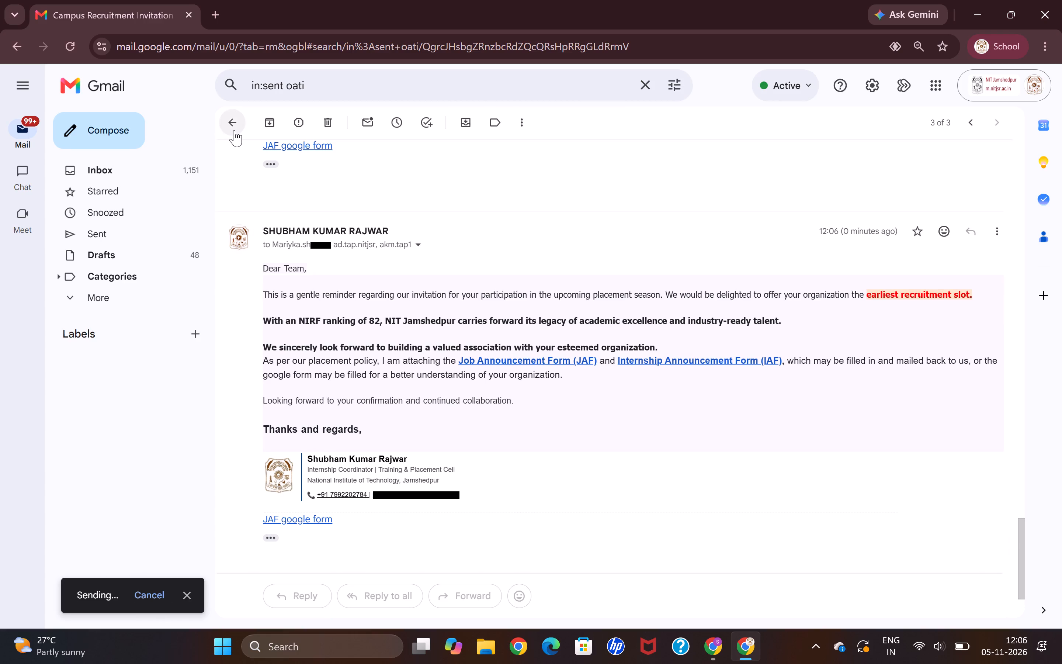
Examine the second OATI invitation thread, the one with a Mail Delivery Subsystem reply.
left_click(233, 130)
left_click(288, 248)
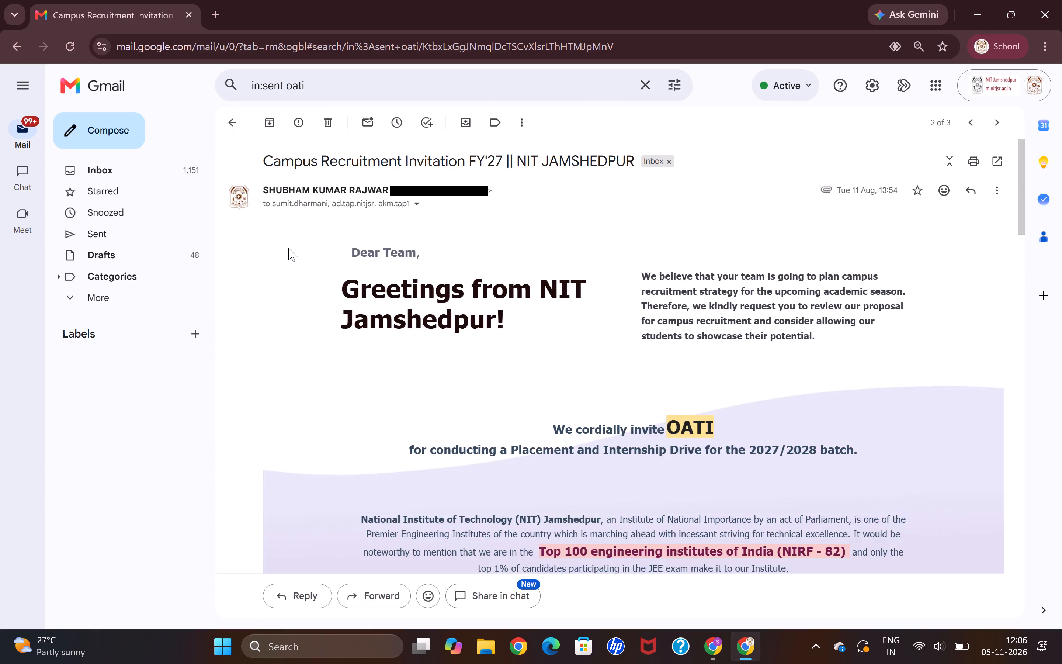
scroll(288, 248, "down", 16)
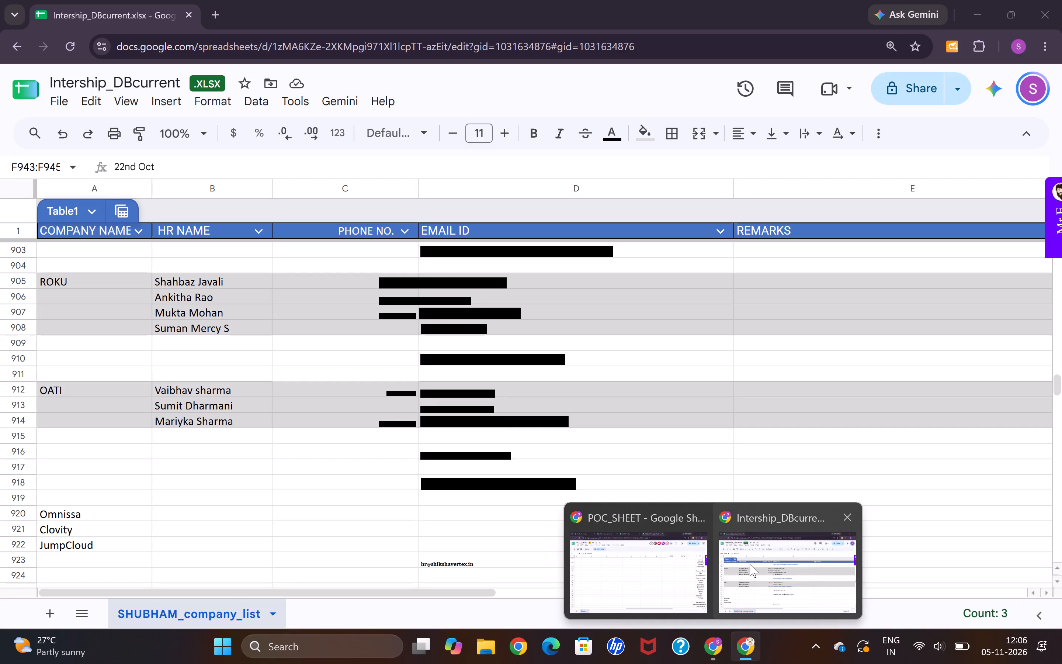
In Intership_DBcurrent, enter "5th nov" in REMARKS for the first and third OATI contacts, rows 912 and 914.
left_click(750, 564)
left_click(781, 390)
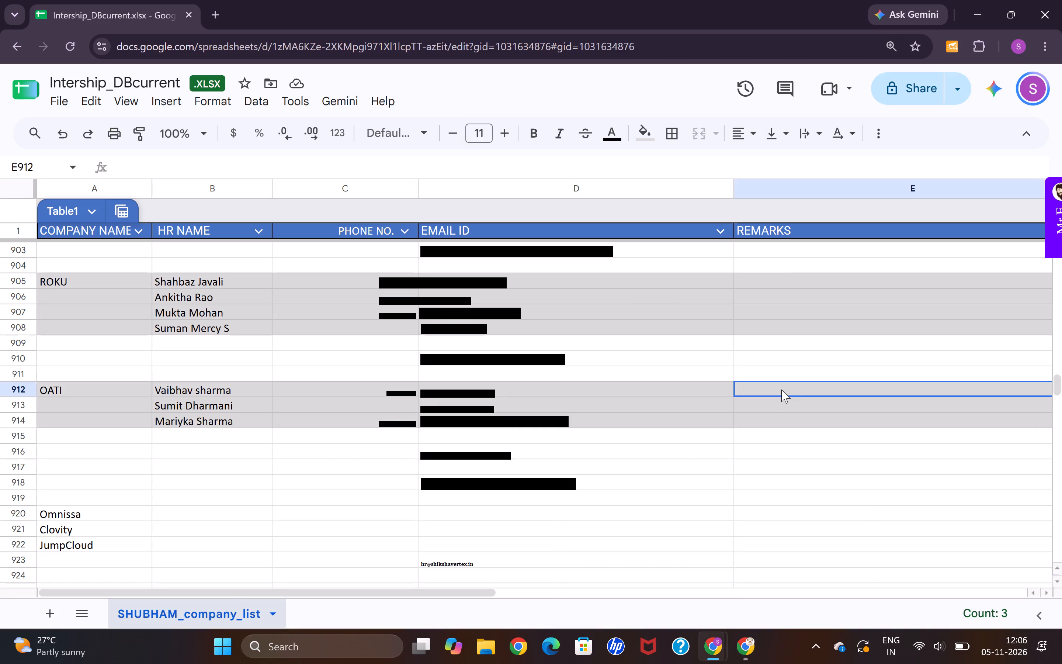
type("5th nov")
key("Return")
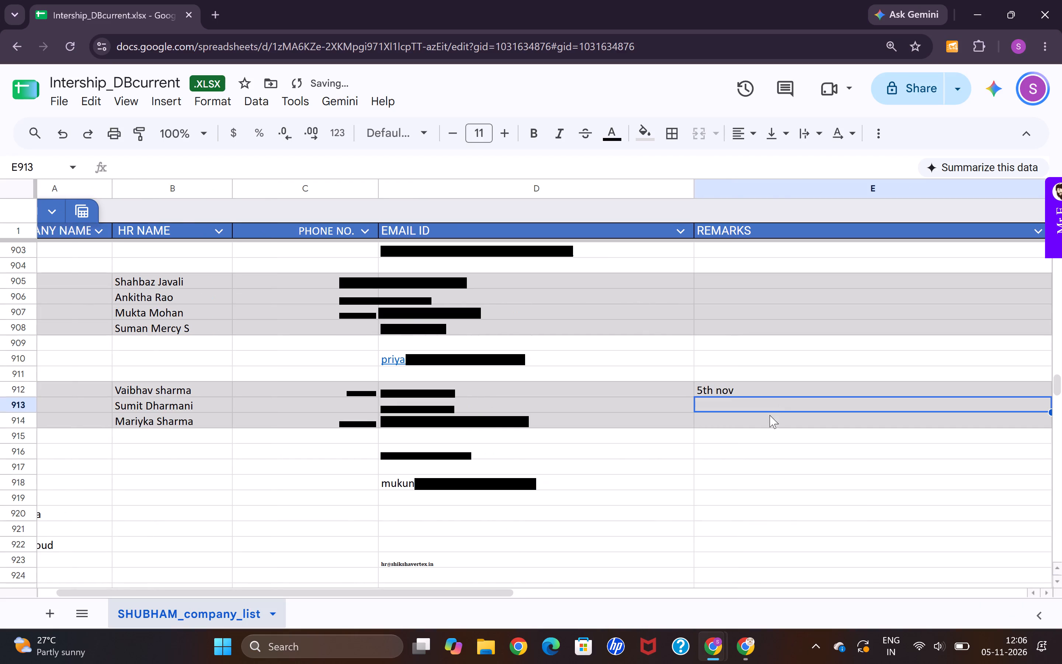
left_click(766, 421)
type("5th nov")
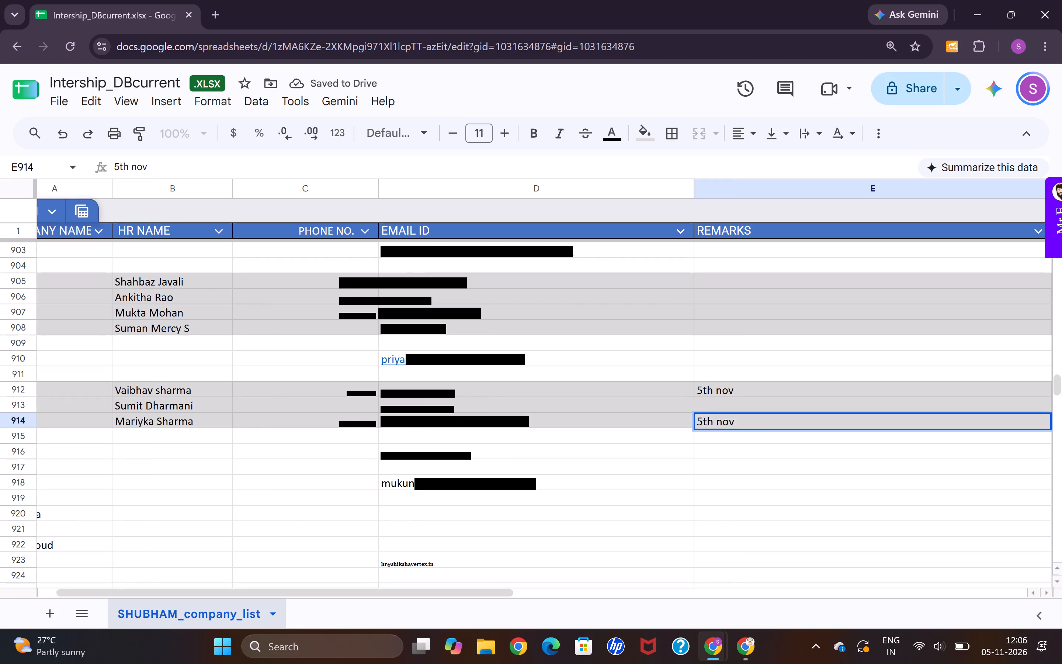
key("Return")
Check the ROKU rows above OATI, and search POC_SHEET for "roku".
scroll(766, 421, "left", 1)
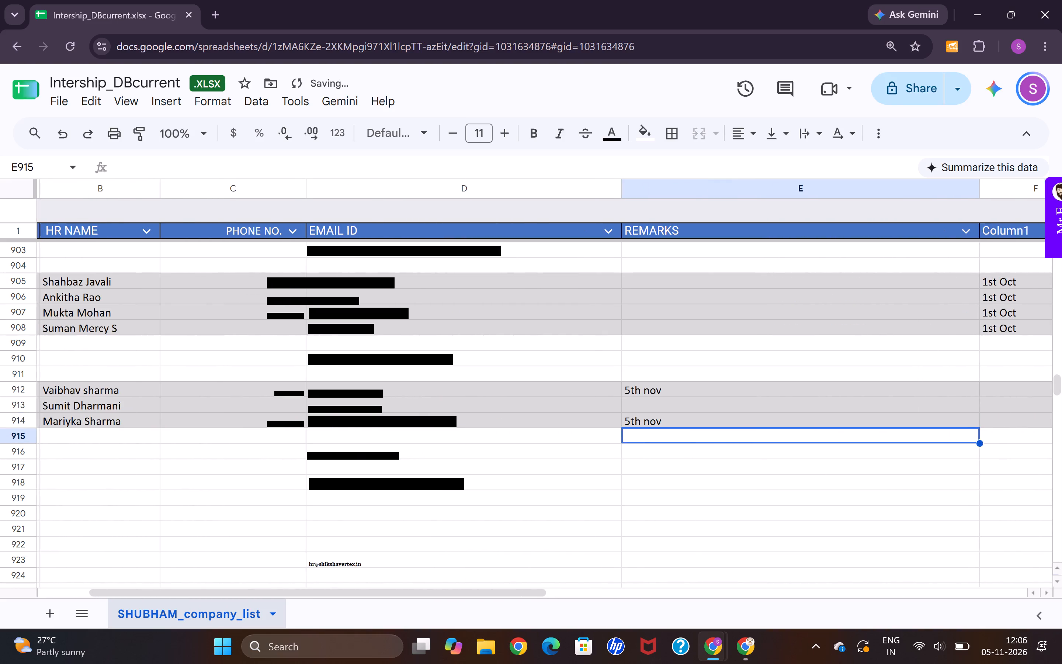
scroll(766, 421, "up", 1)
scroll(766, 421, "right", 6)
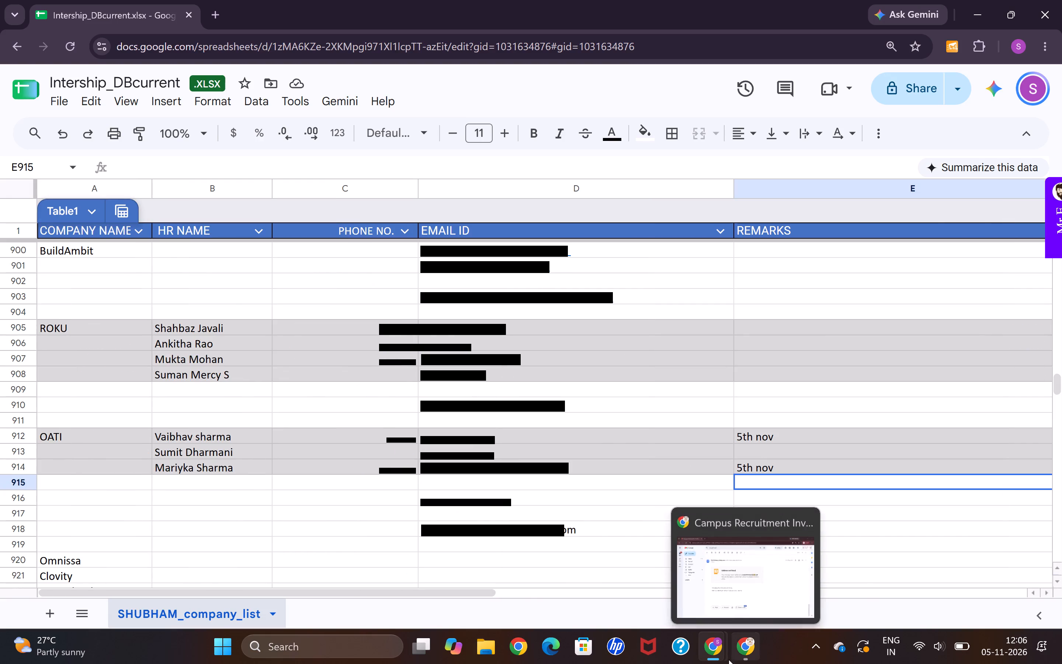
left_click(669, 573)
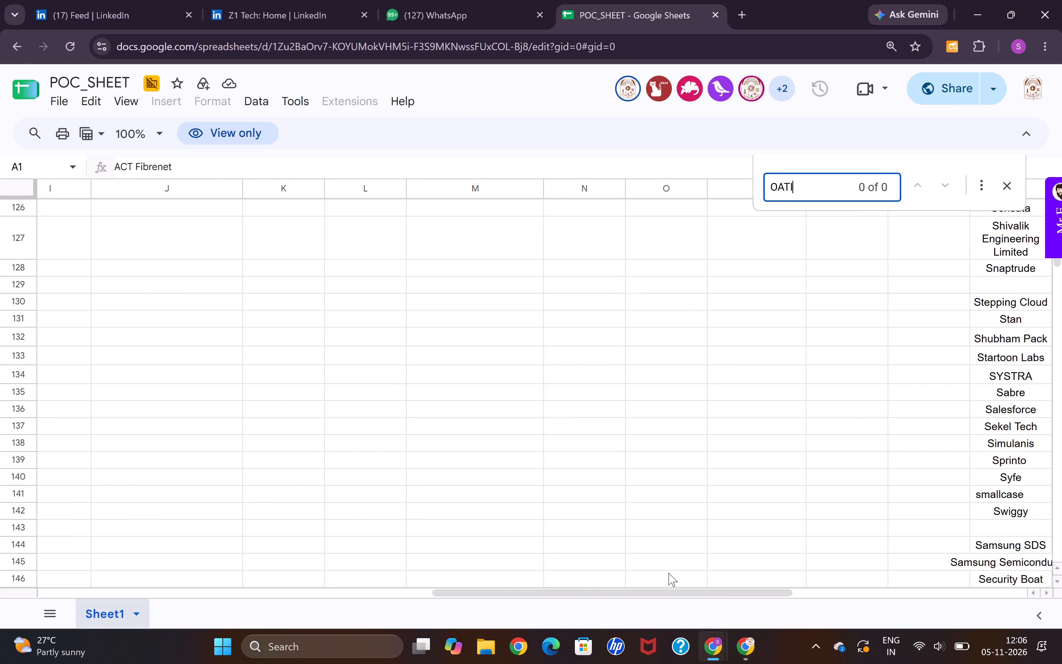
key("BackSpace")
key("BackSpace")
key("BackSpace")
key("BackSpace")
key("BackSpace")
key("BackSpace")
key("BackSpace")
key("BackSpace")
key("BackSpace")
key("BackSpace")
key("BackSpace")
key("BackSpace")
key("BackSpace")
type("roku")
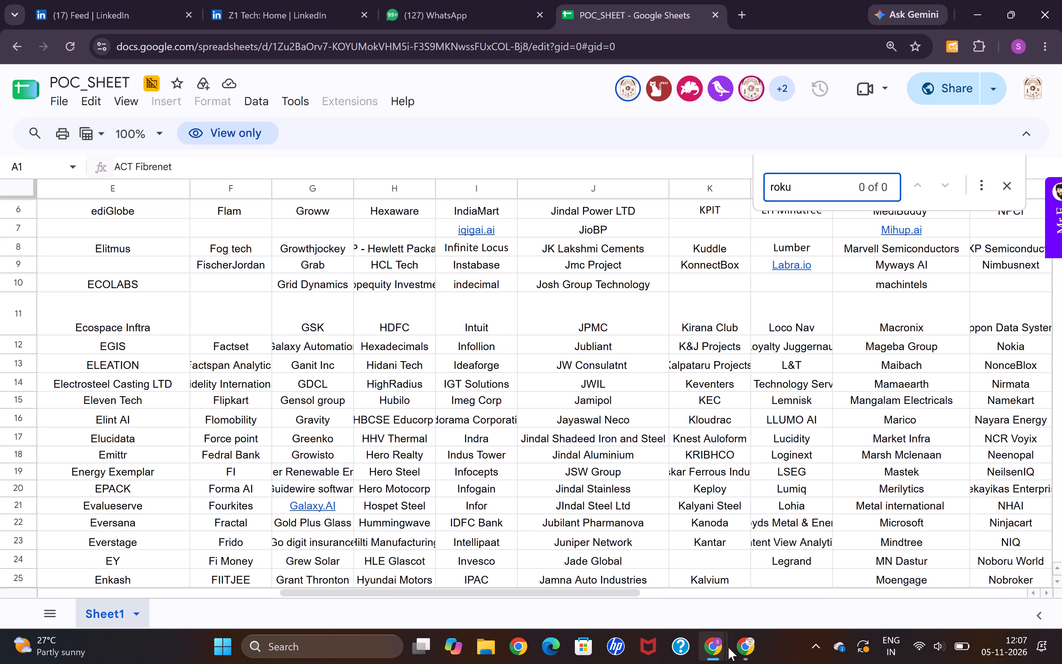
left_click(753, 574)
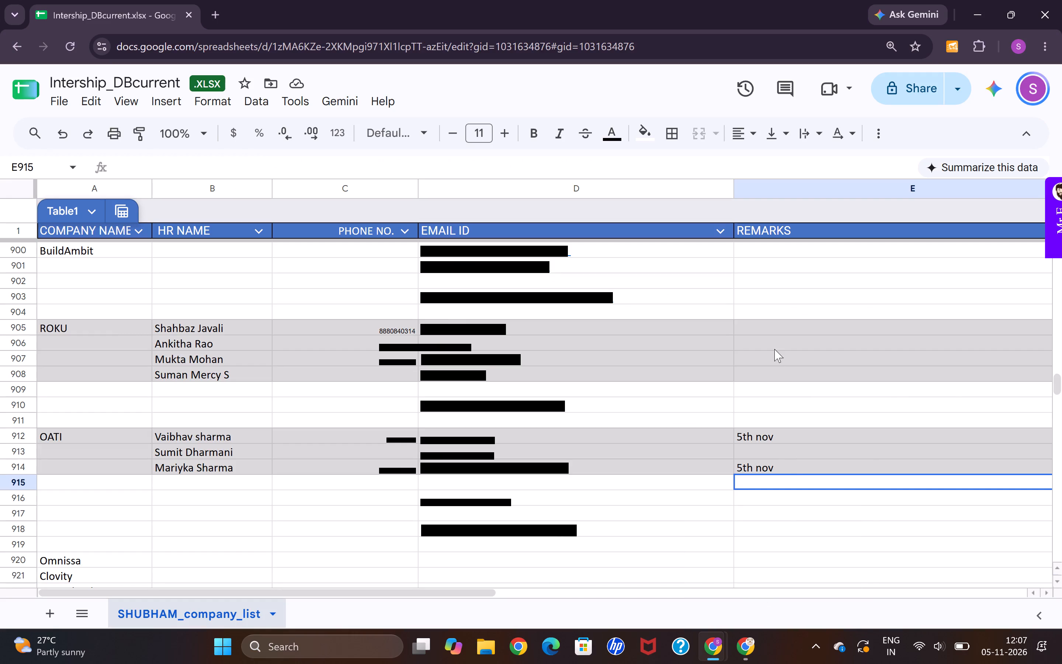
left_click(774, 344)
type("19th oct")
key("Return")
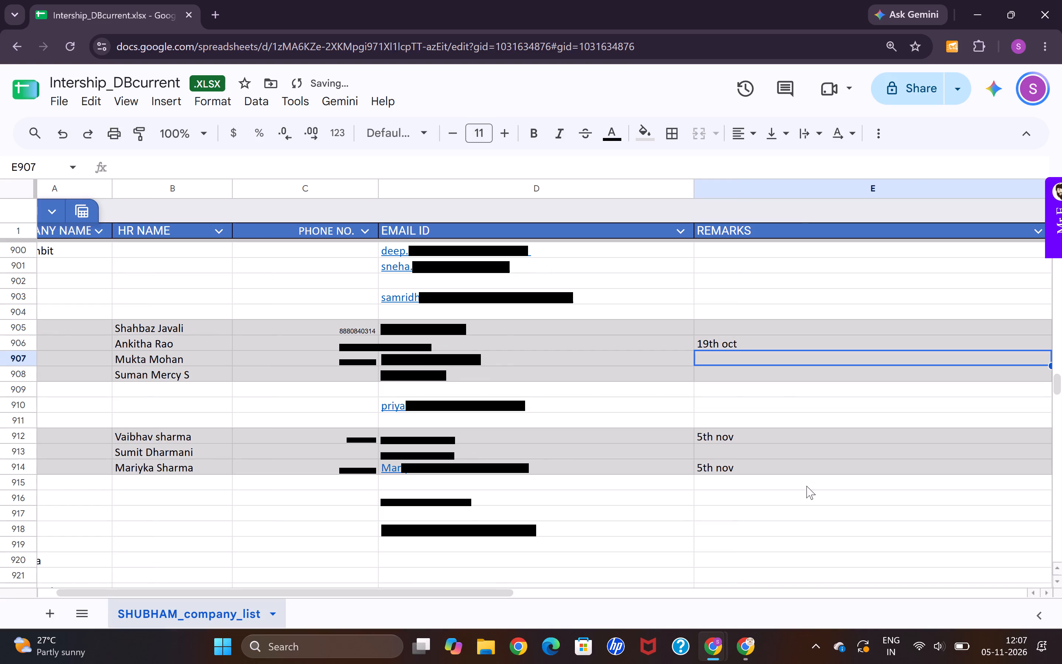
left_click(735, 583)
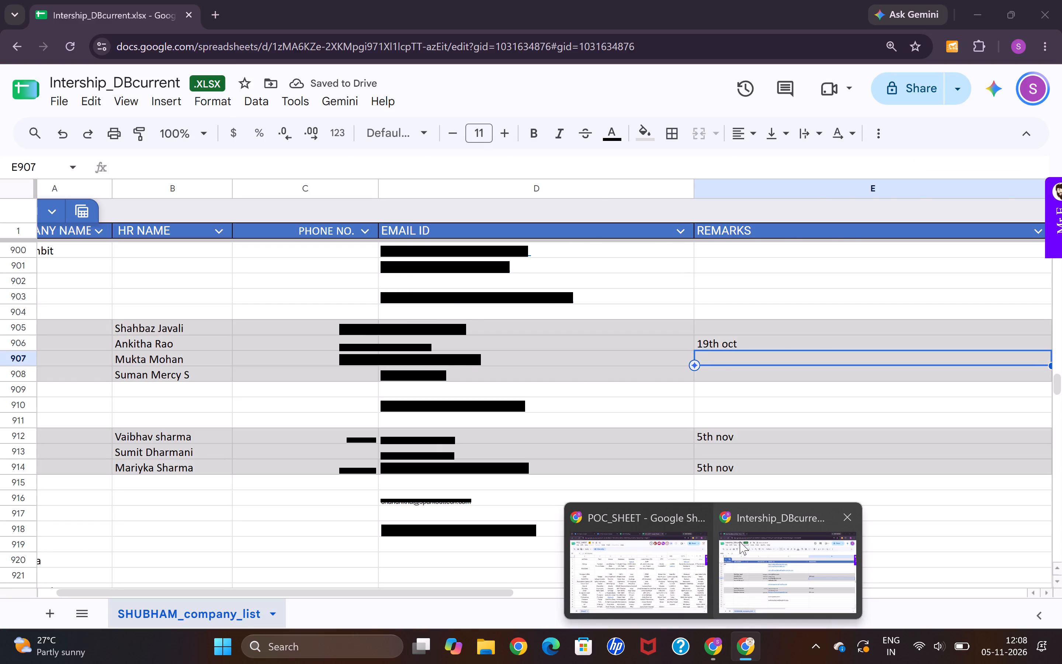
left_click(755, 574)
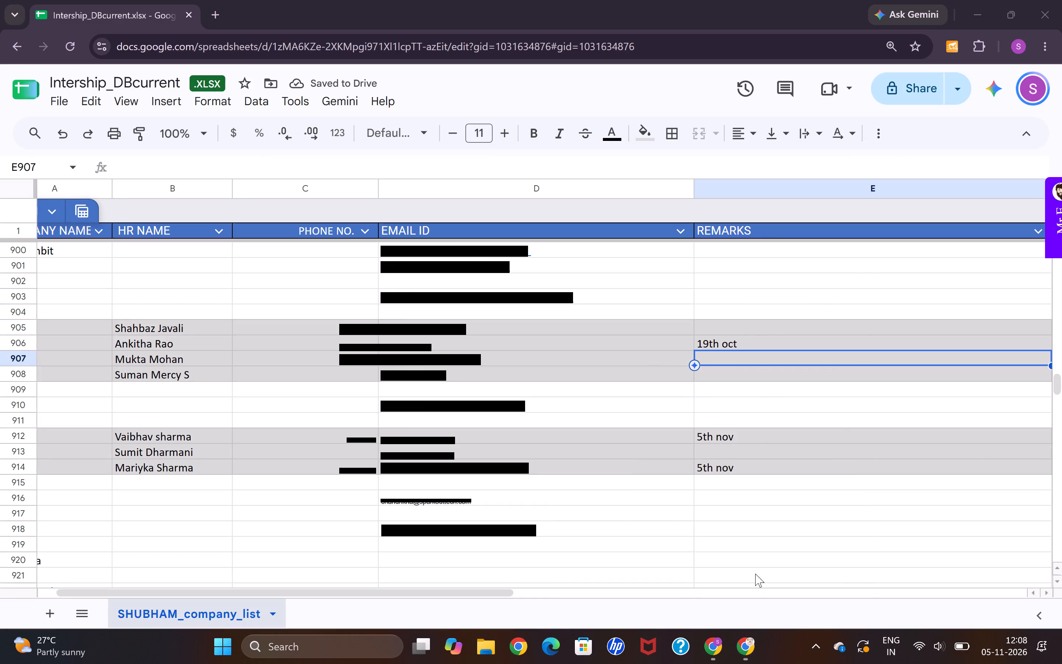
left_click(738, 327)
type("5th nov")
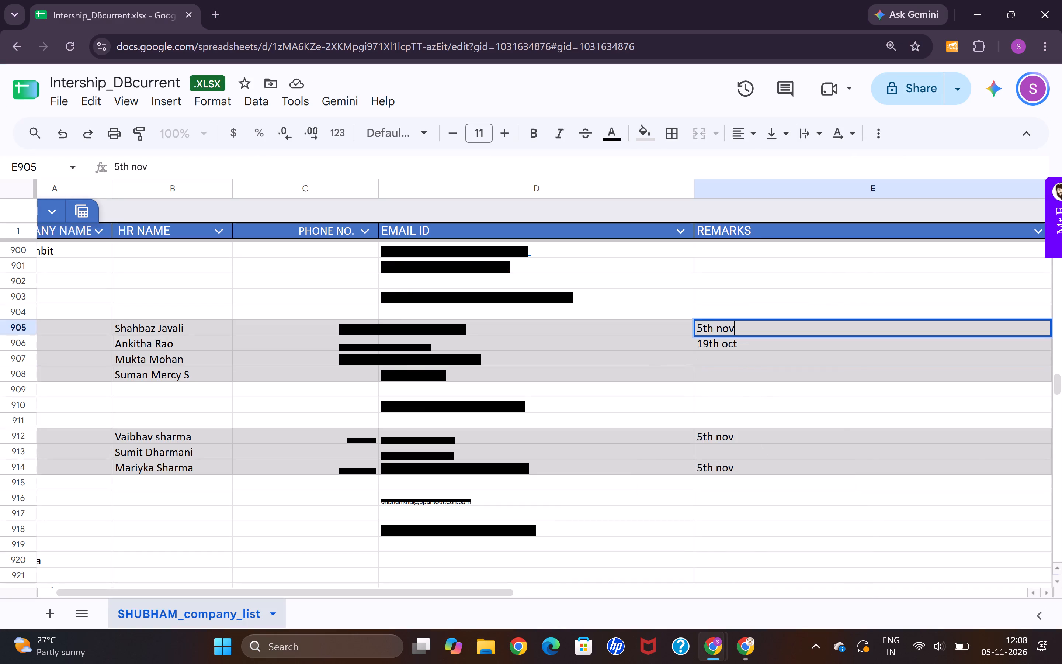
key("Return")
left_click(746, 359)
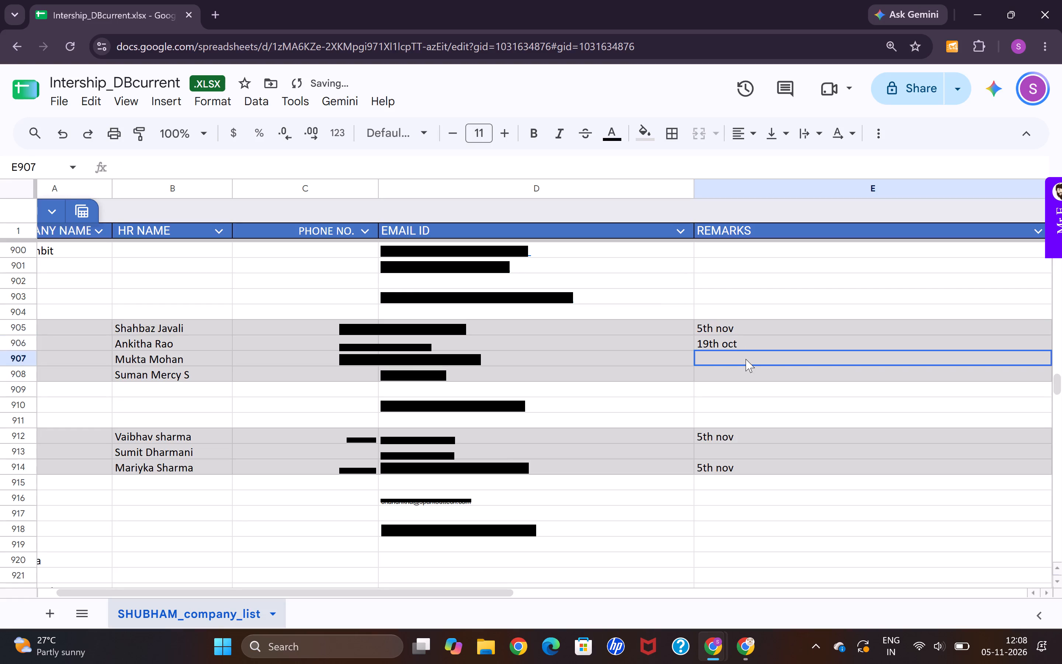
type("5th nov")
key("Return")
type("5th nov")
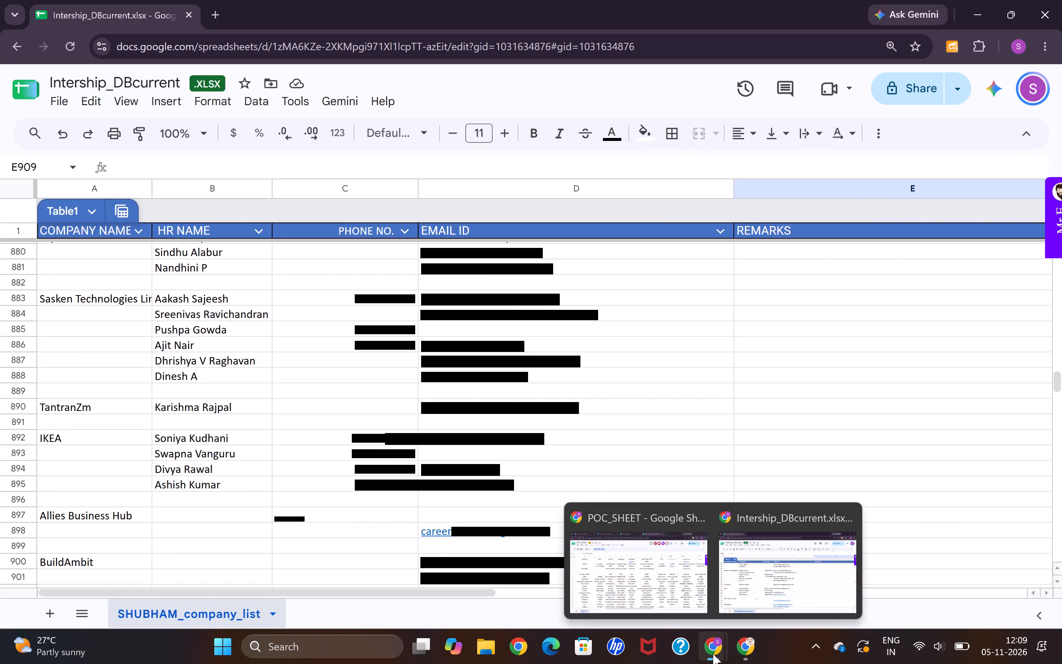
Switch to Z1 Tech's LinkedIn page and examine its people section and the connections following the company.
left_click(664, 560)
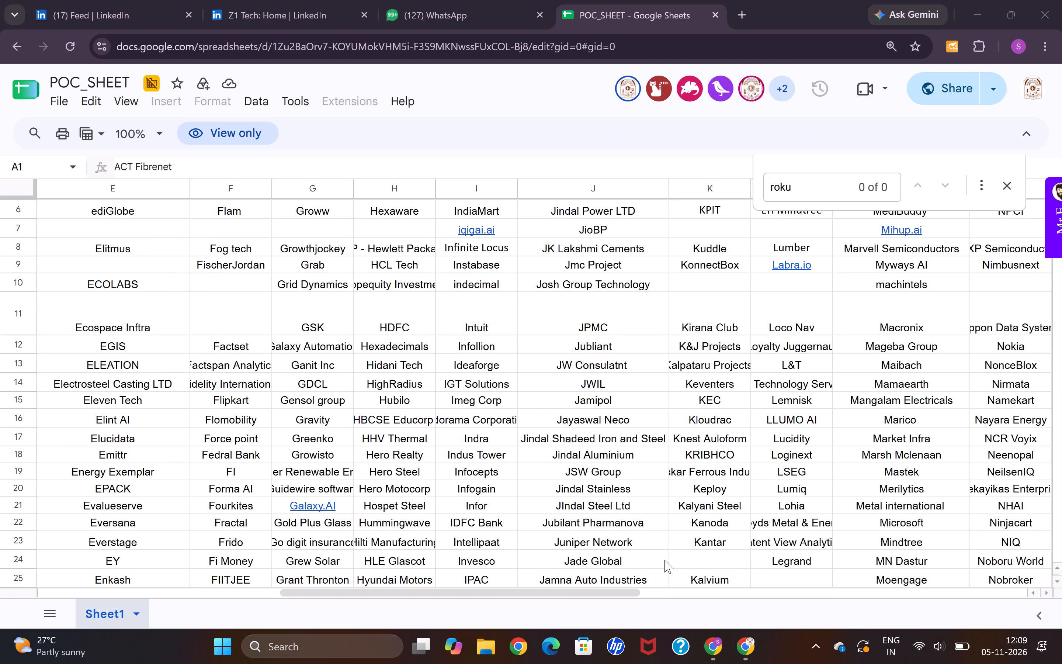
left_click(297, 1)
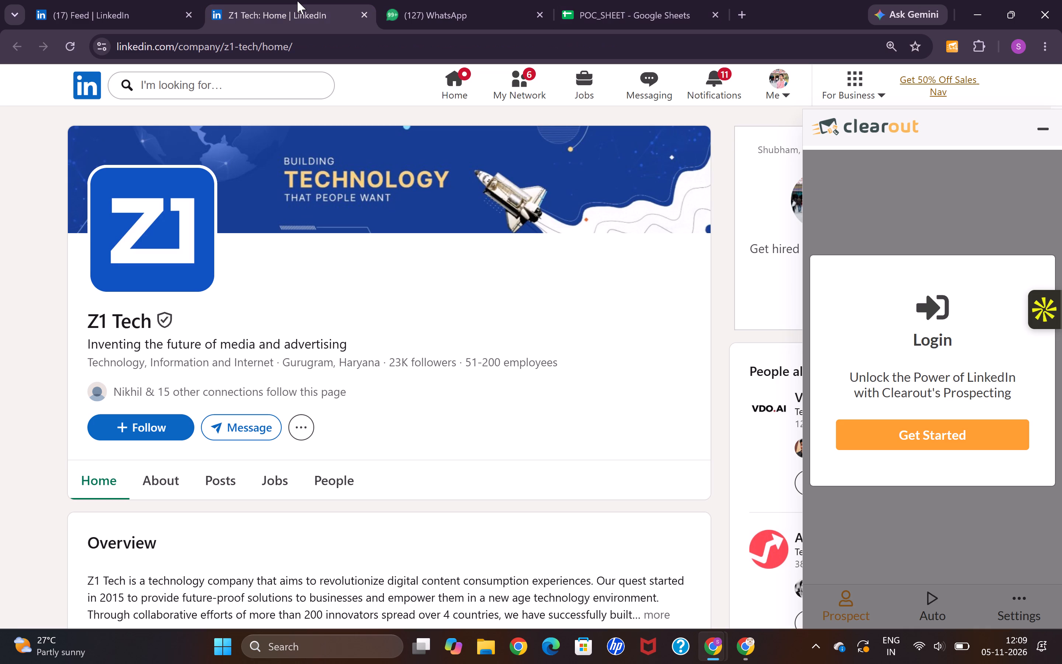
left_click(1044, 125)
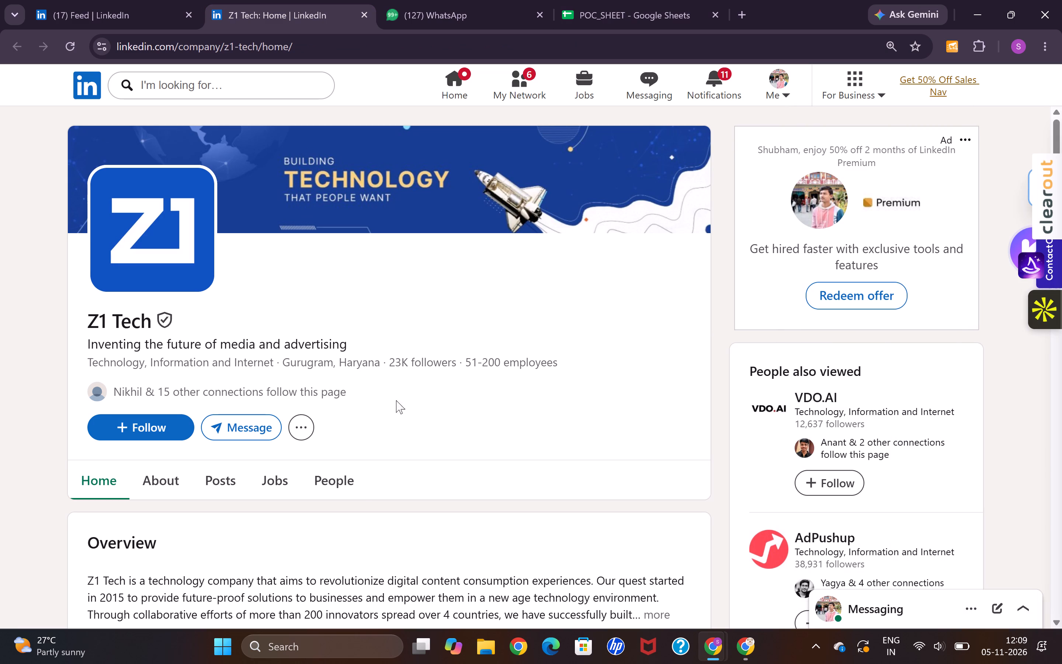
left_click(328, 476)
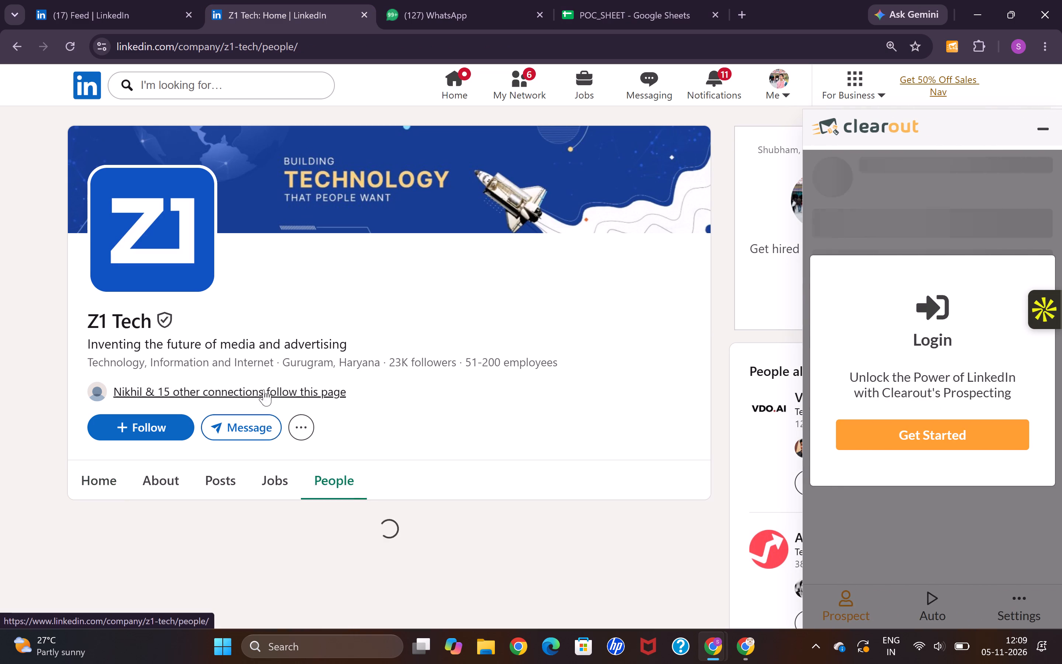
left_click(264, 388)
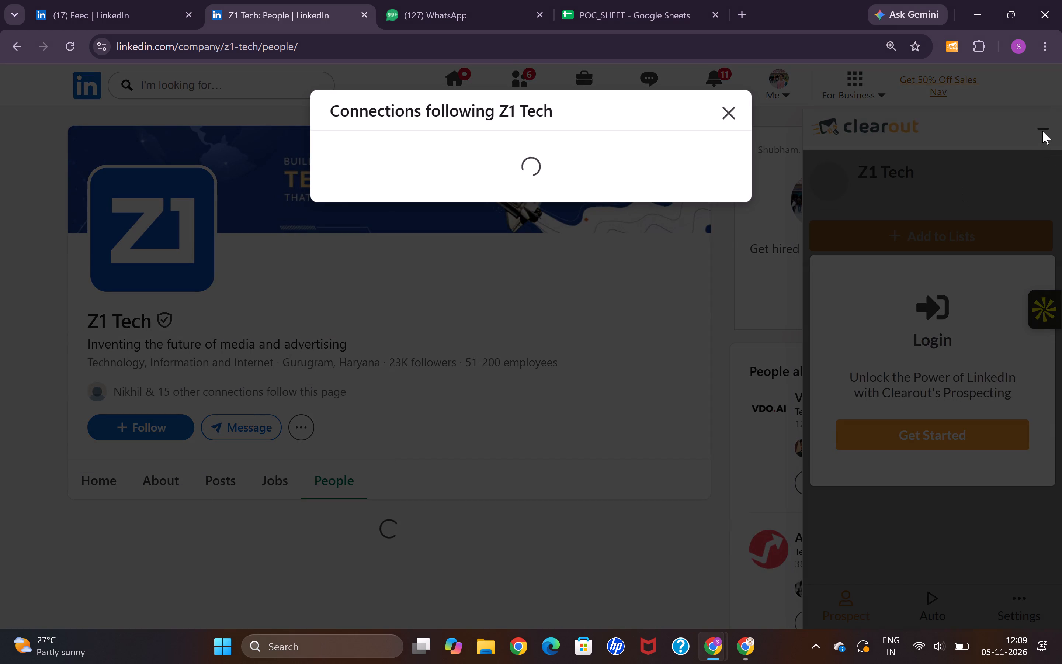
scroll(607, 361, "down", 11)
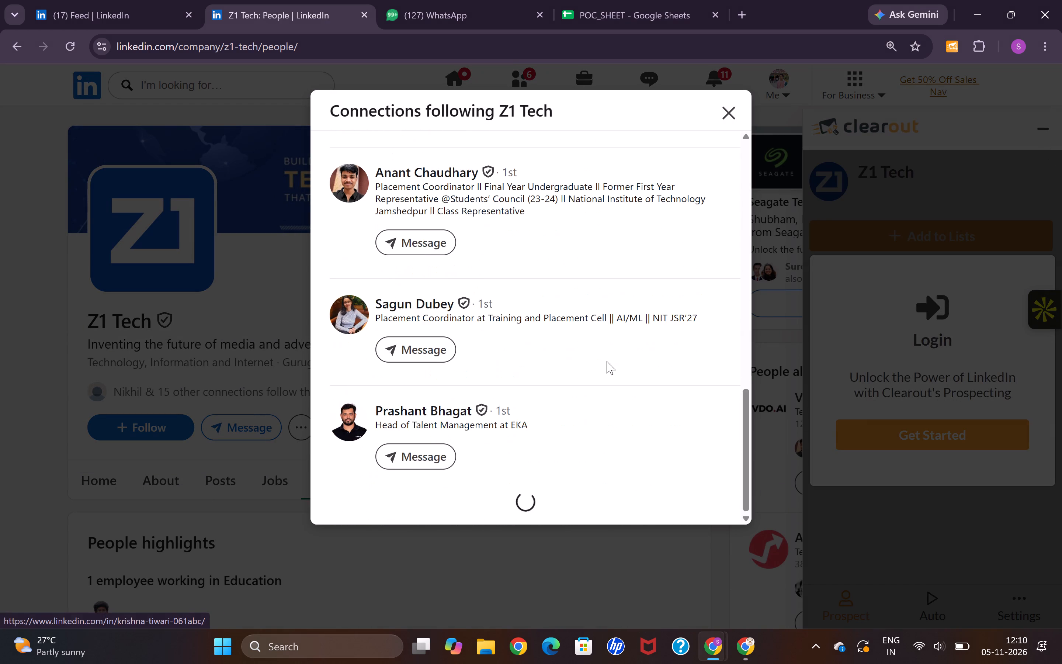
left_click(727, 112)
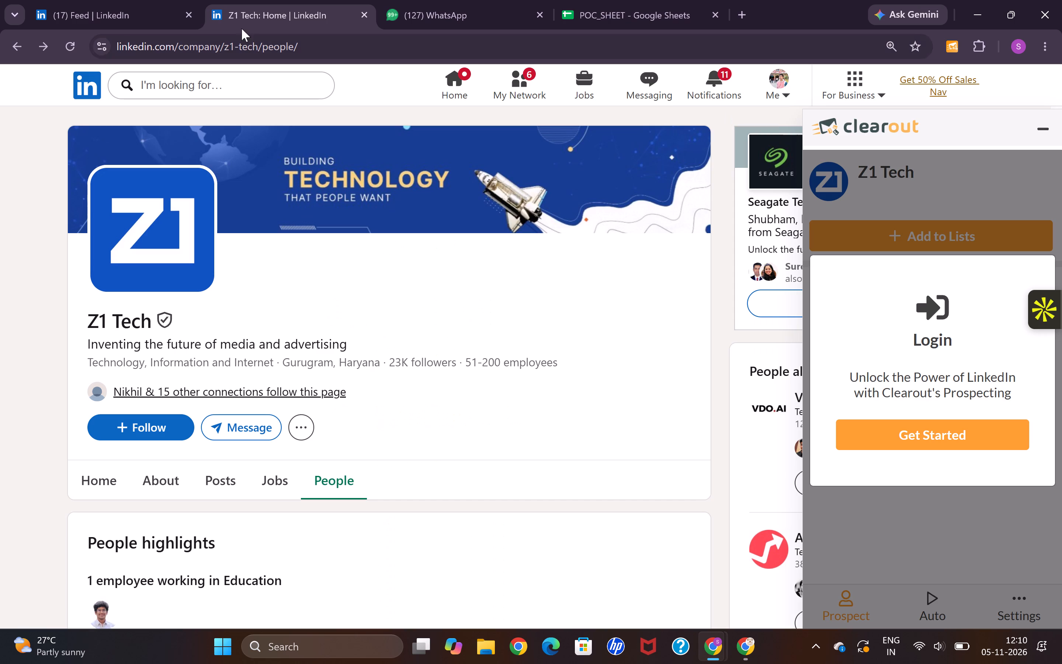
From the LinkedIn feed, send a connection request to the Wits Innovation Lab talent acquisition executive who posted about hiring interns.
left_click(137, 10)
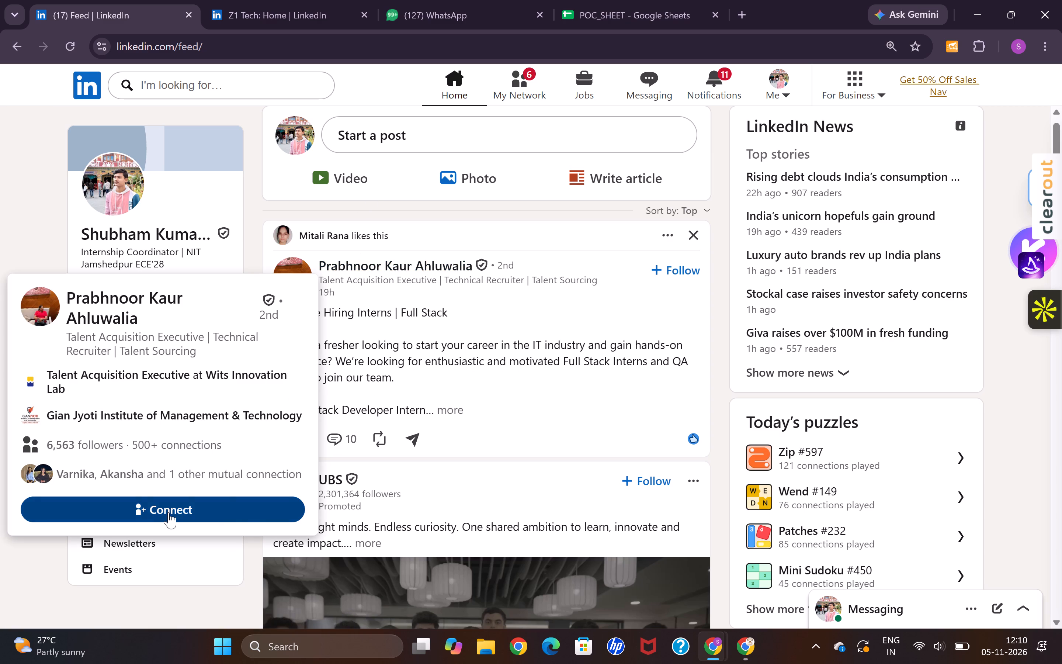
left_click(166, 508)
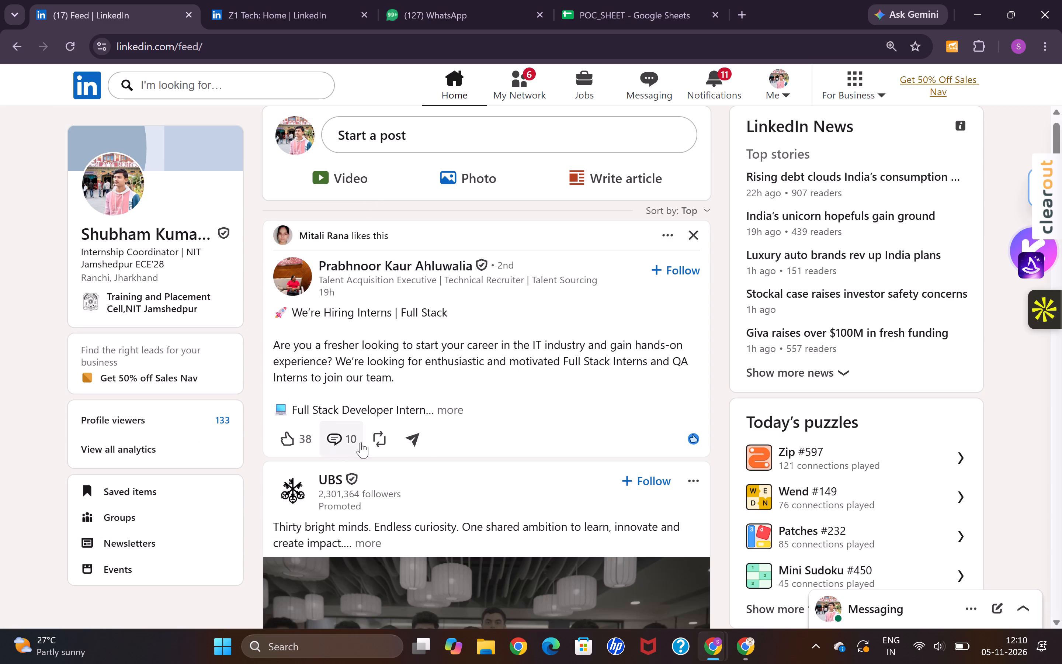
Expand and read the full "We're Hiring Interns | Full Stack" post in the feed.
left_click(451, 410)
scroll(451, 410, "down", 2)
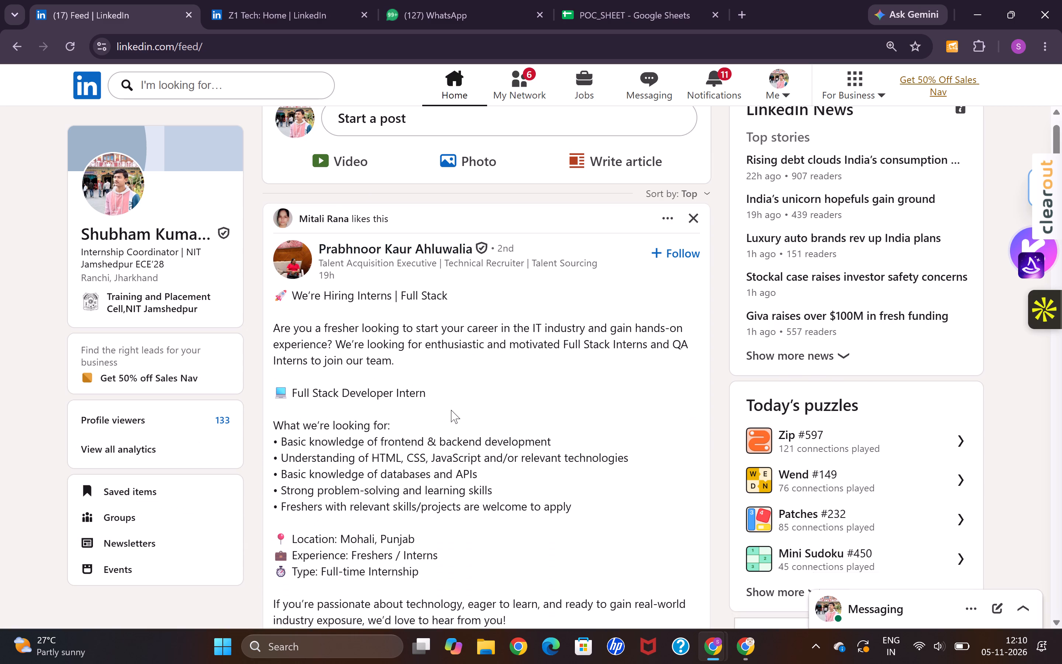
scroll(451, 410, "down", 3)
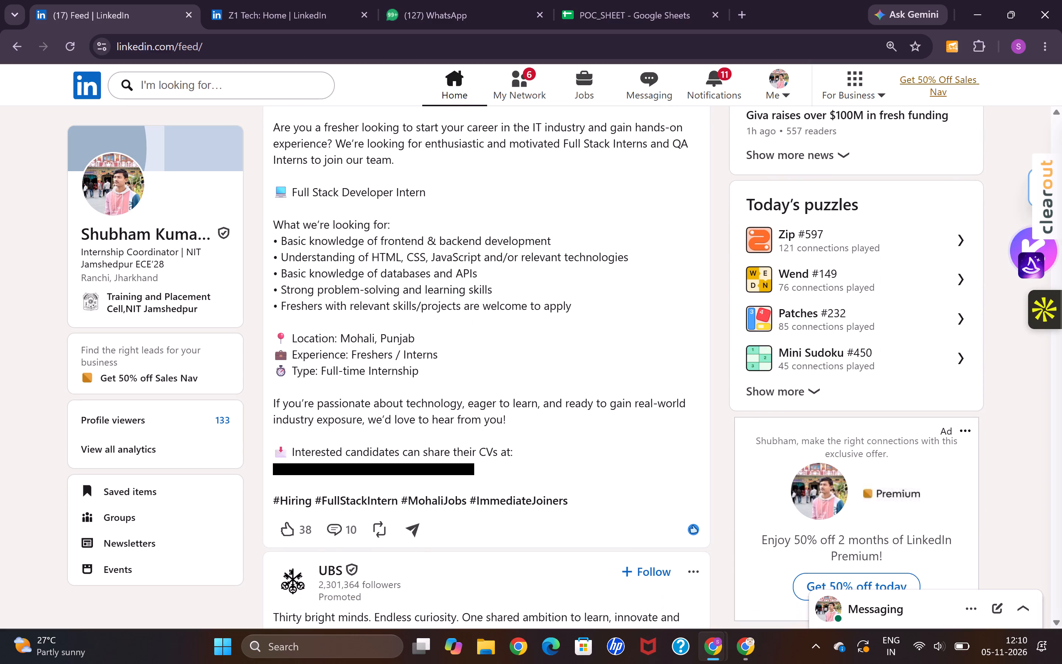
scroll(364, 242, "up", 1)
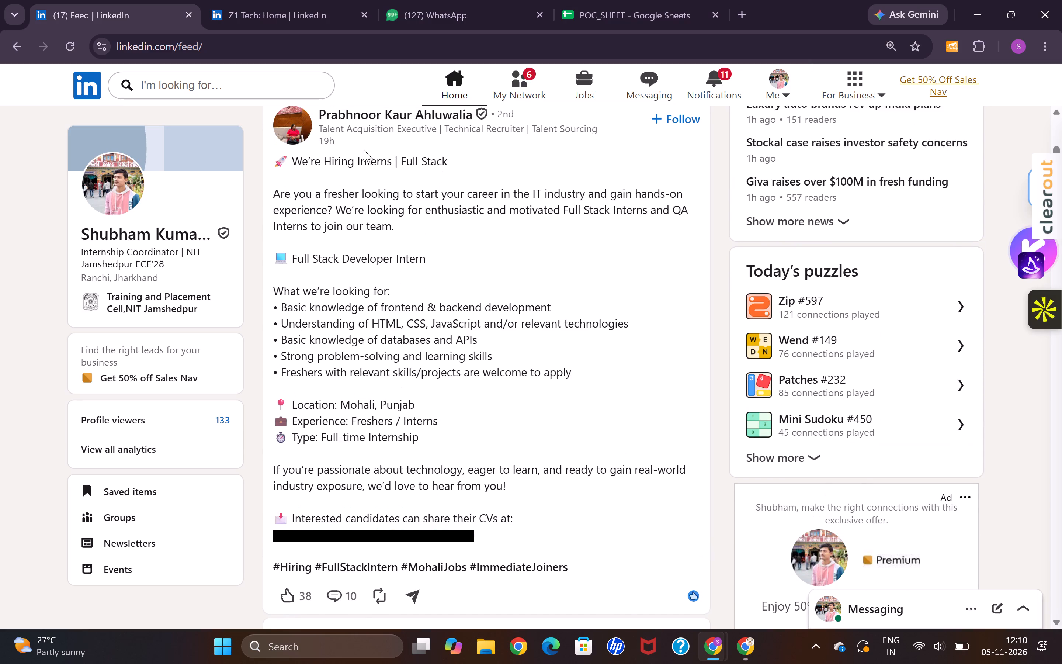
Open the post author's profile and, from the Experience section, view the Wits Innovation Lab company page in a new tab.
left_click(361, 109)
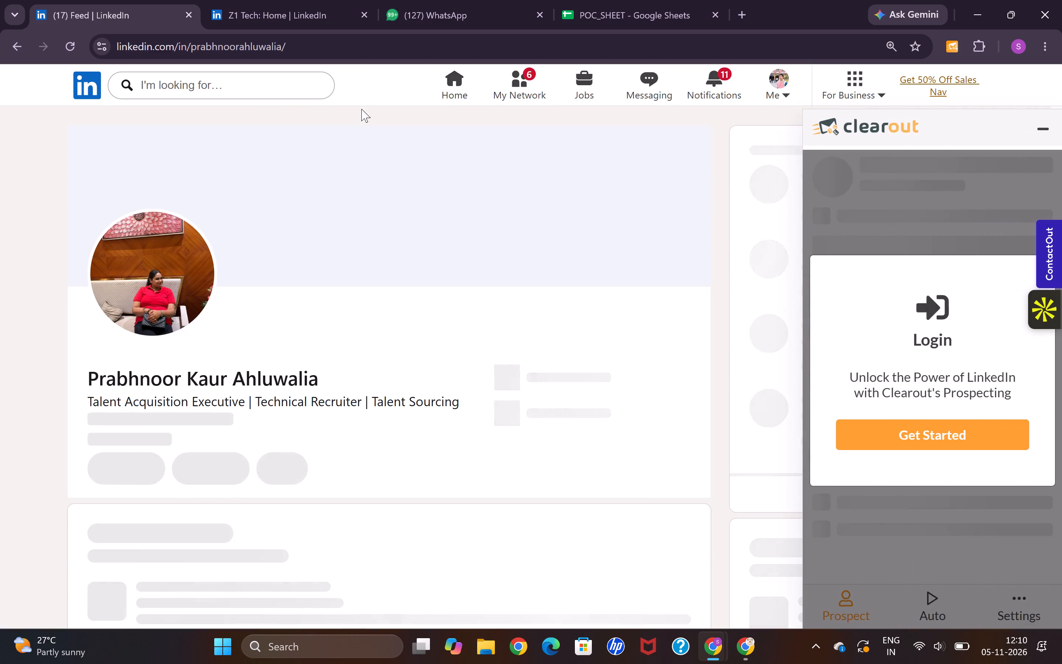
scroll(376, 326, "down", 11)
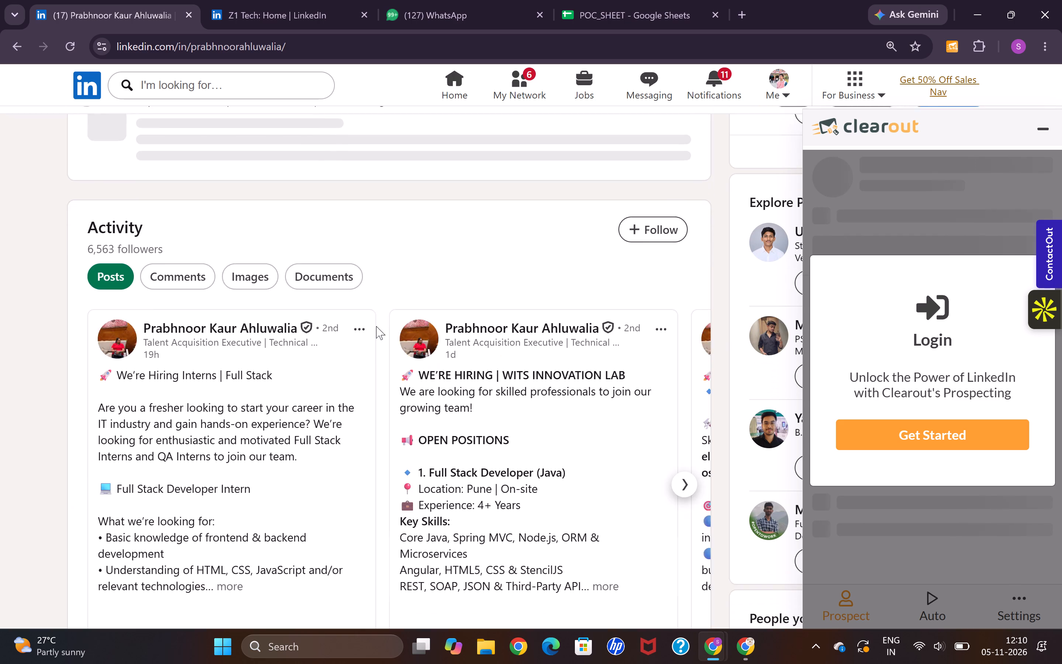
scroll(376, 326, "down", 2)
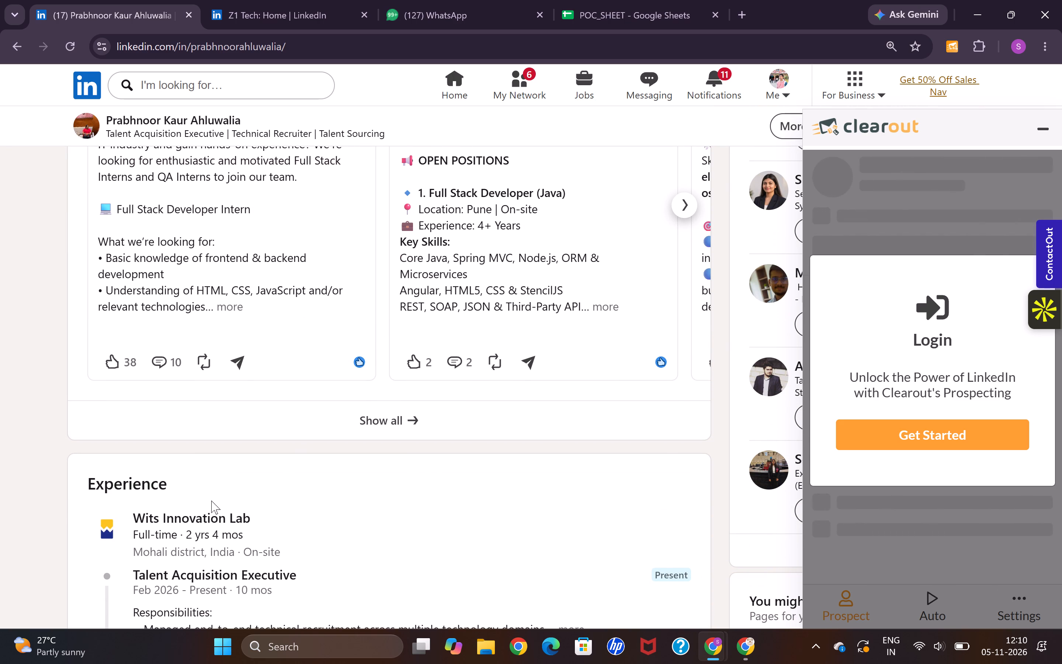
right_click(107, 529)
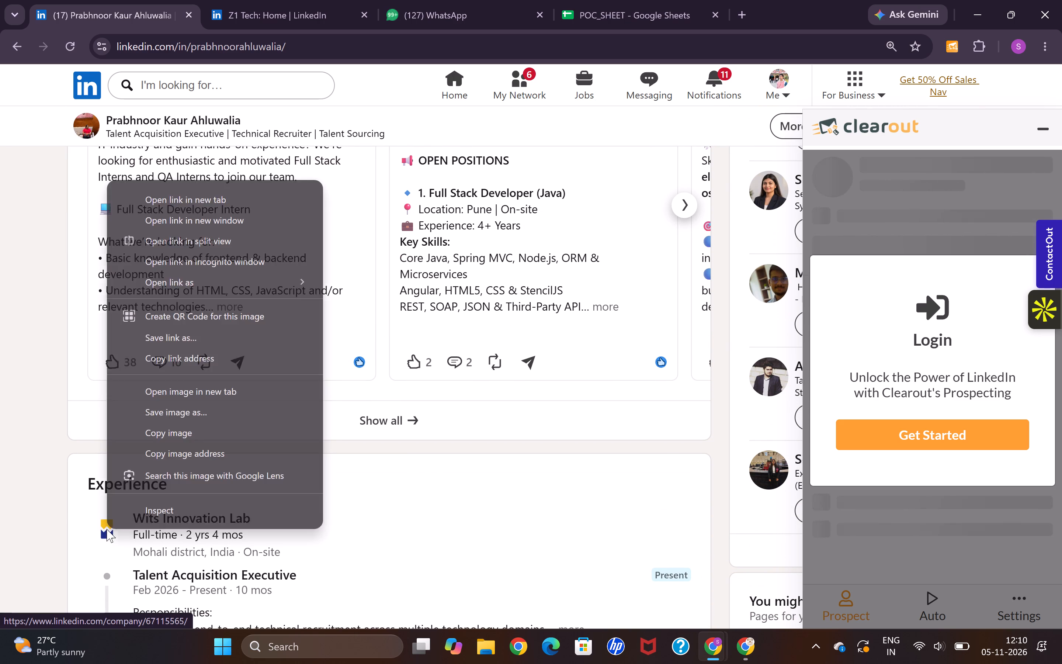
left_click(200, 200)
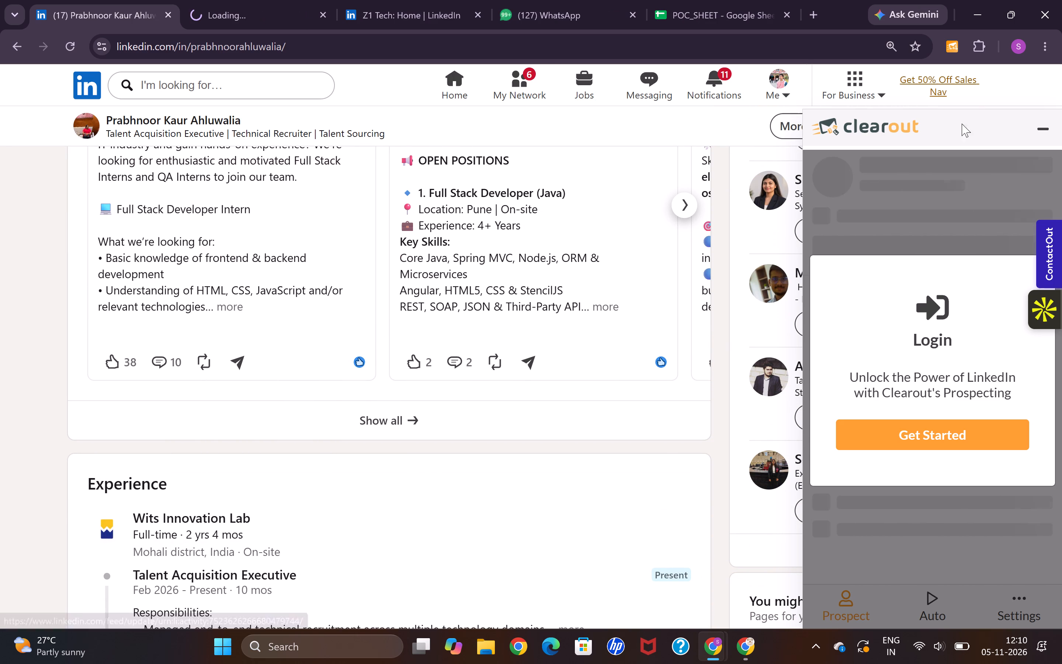
left_click(1040, 126)
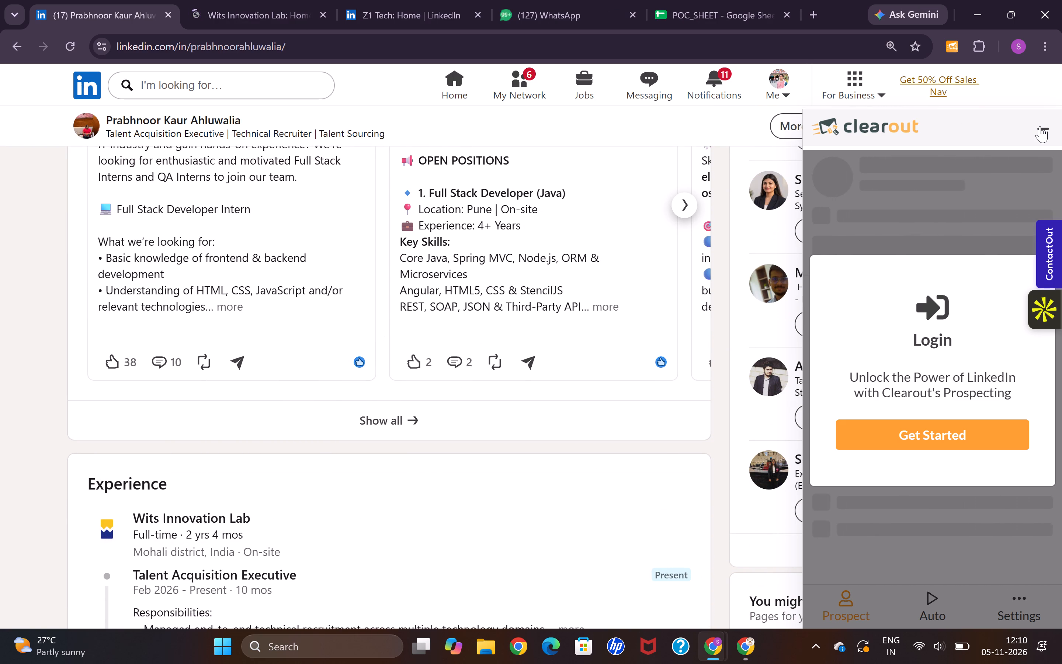
left_click(256, 13)
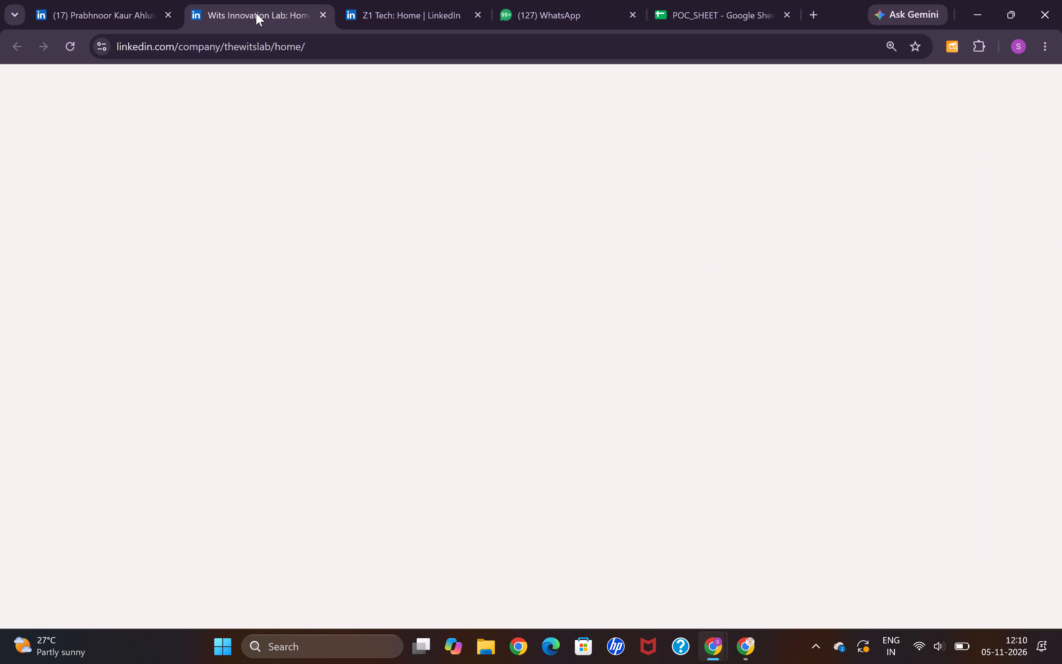
Check which connections follow Wits Innovation Lab.
left_click(305, 388)
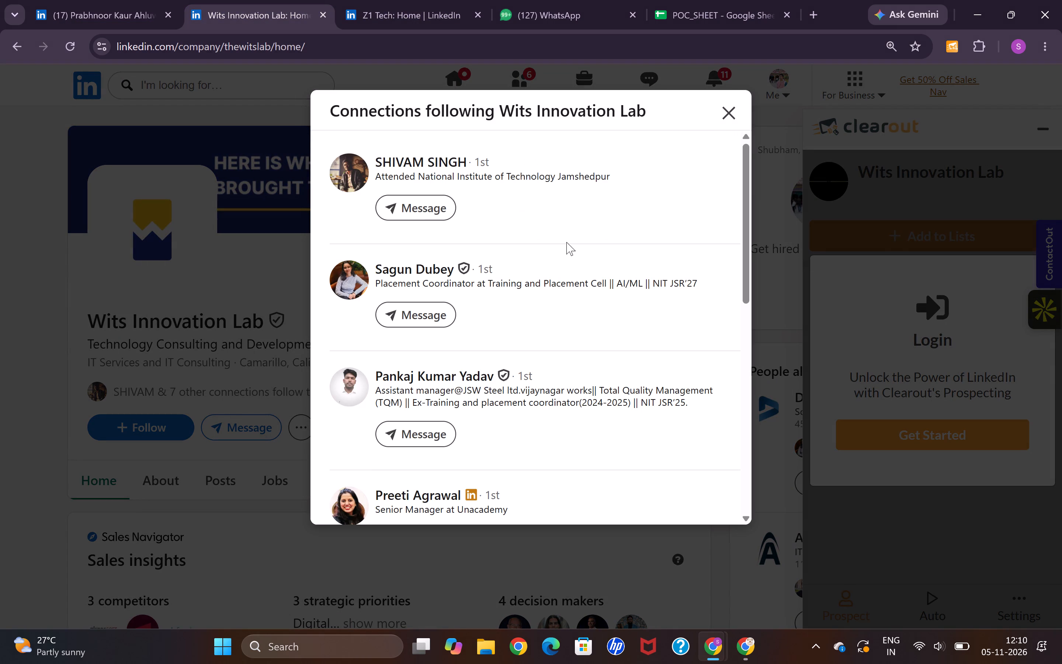
scroll(566, 242, "down", 13)
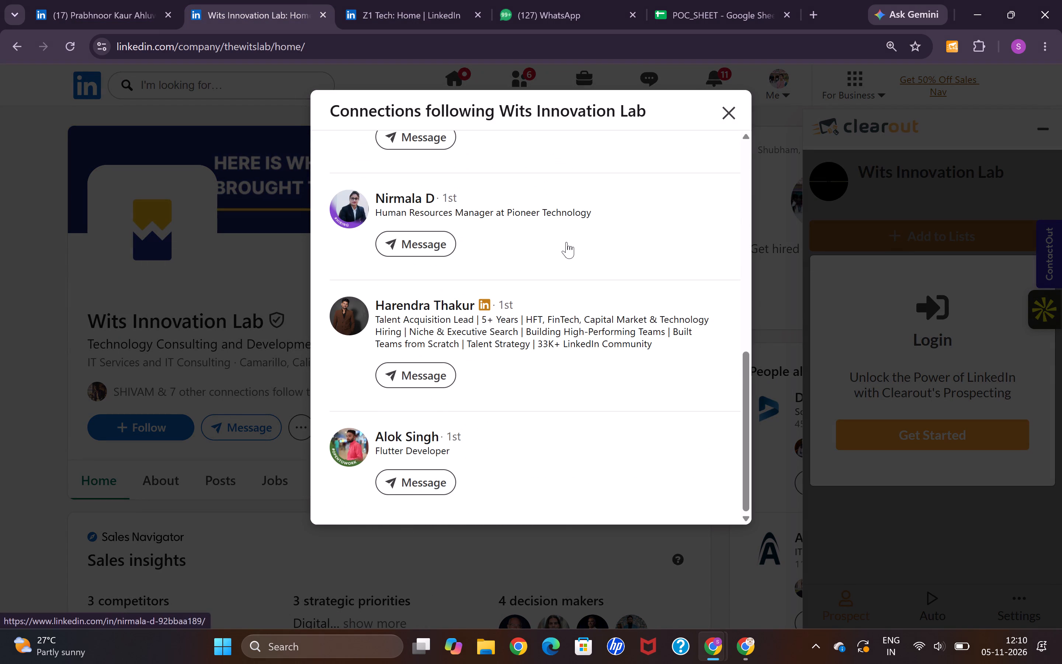
scroll(566, 242, "up", 11)
left_click(729, 111)
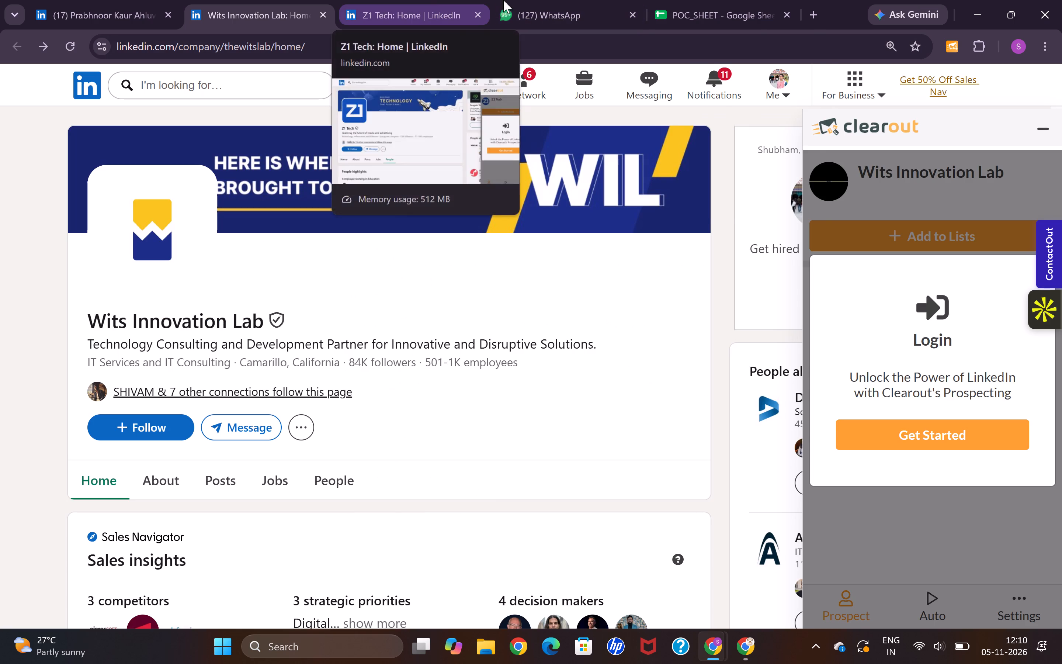
Search the POC_SHEET spreadsheet for "wits".
left_click(694, 2)
key("BackSpace")
key("BackSpace")
key("BackSpace")
key("BackSpace")
key("BackSpace")
key("BackSpace")
key("BackSpace")
key("BackSpace")
key("BackSpace")
key("BackSpace")
key("BackSpace")
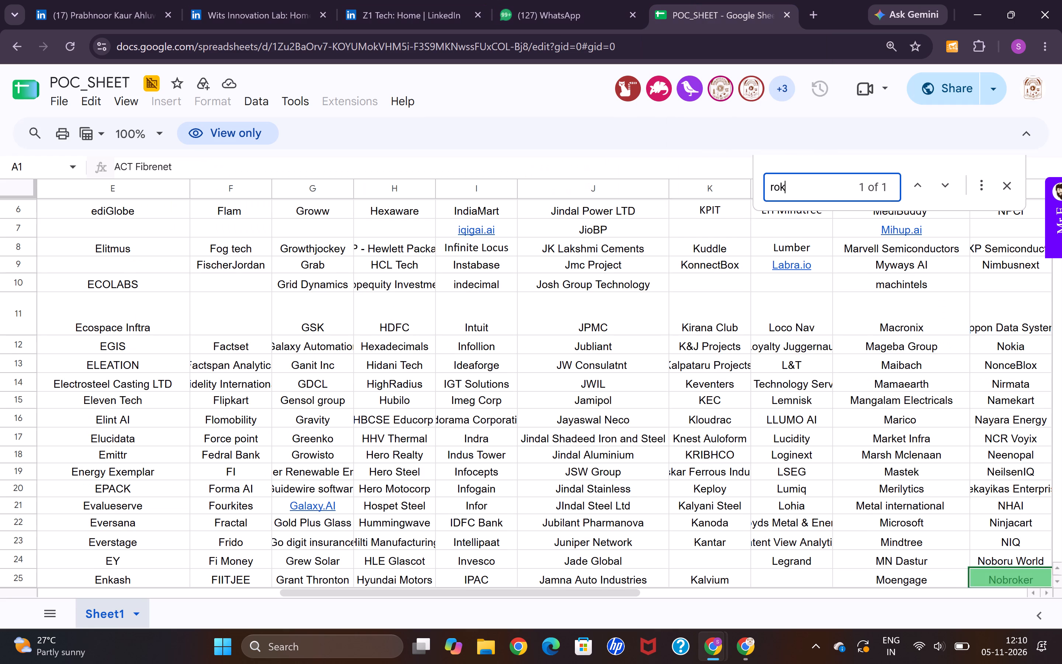
type("wits")
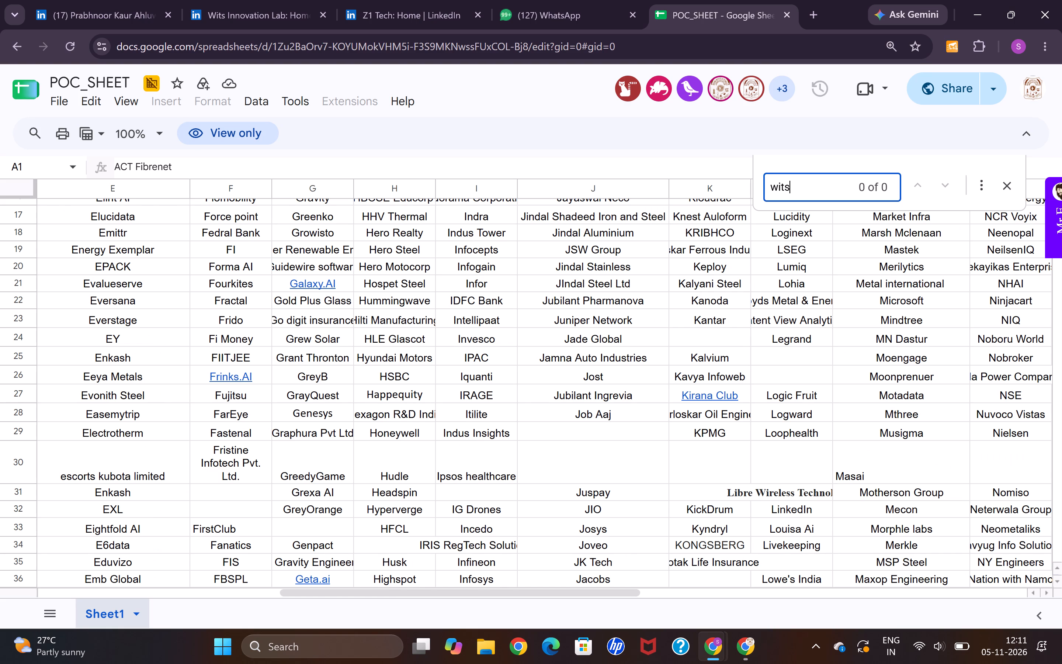
Revisit the Wits Innovation Lab company page, and return to the post author's LinkedIn profile.
left_click(225, 8)
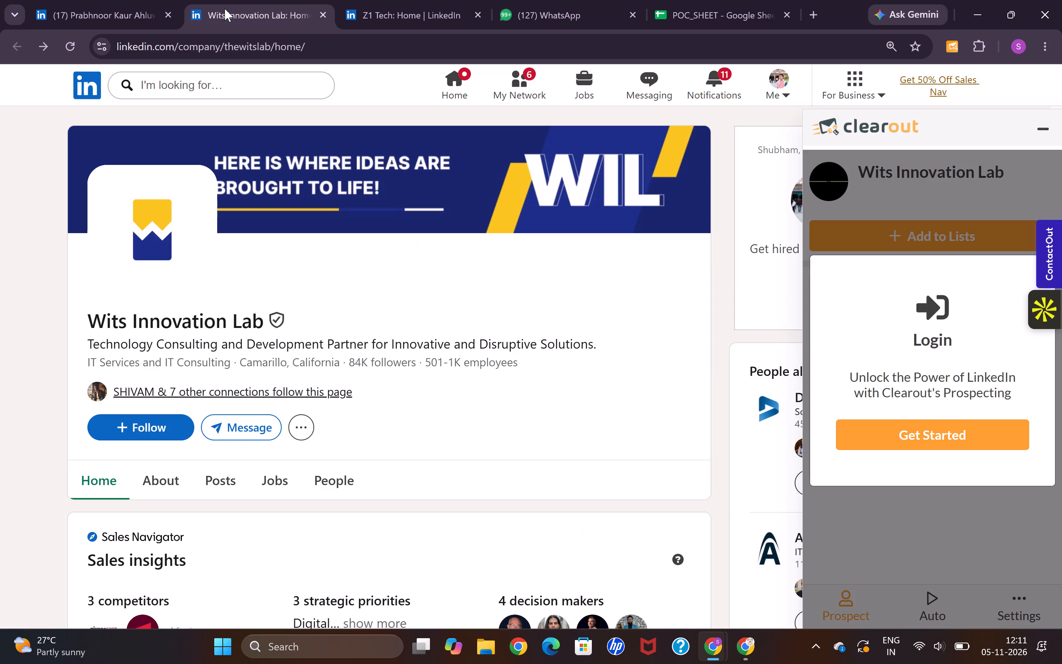
left_click(225, 8)
left_click(96, 5)
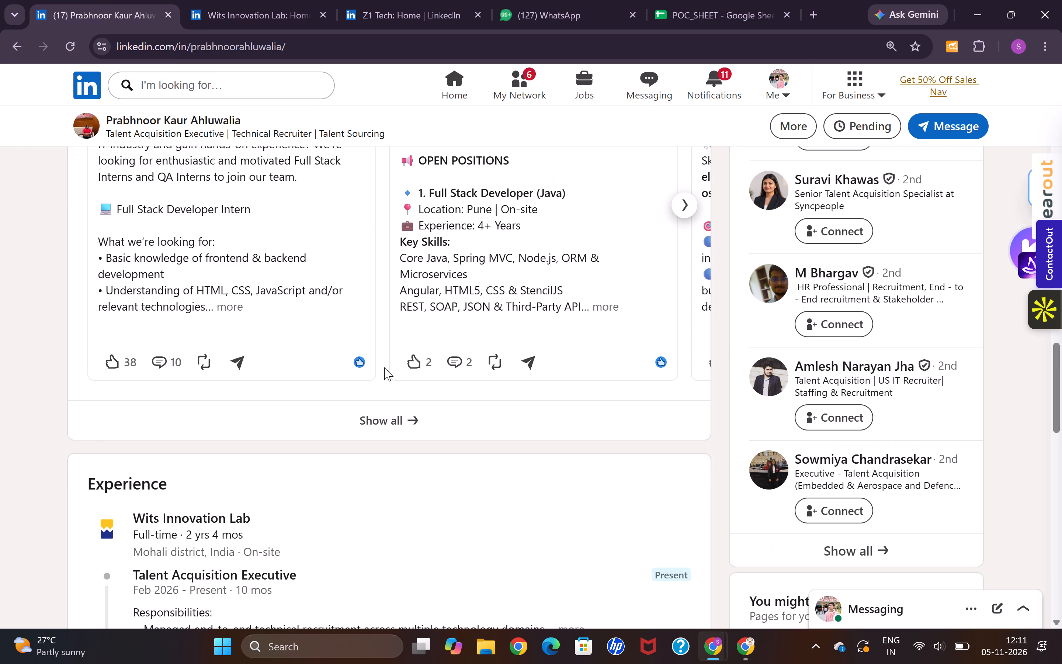
From the recruiter's LinkedIn activity, open the full "We're Hiring Interns | Full Stack" post and copy its contact e-mail address.
scroll(384, 367, "up", 12)
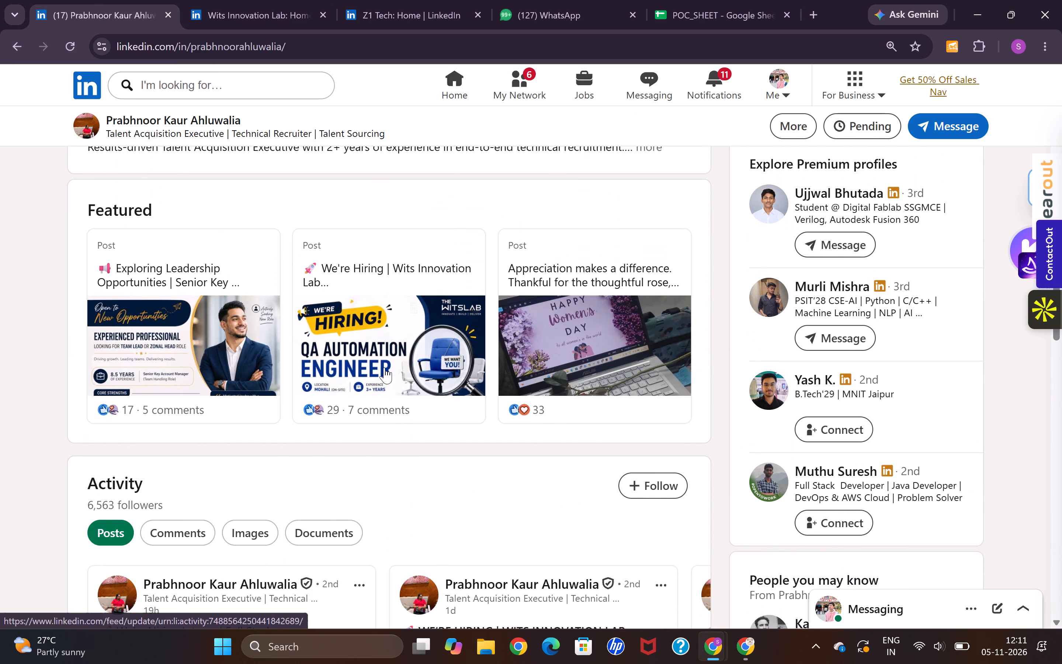
scroll(384, 367, "up", 1)
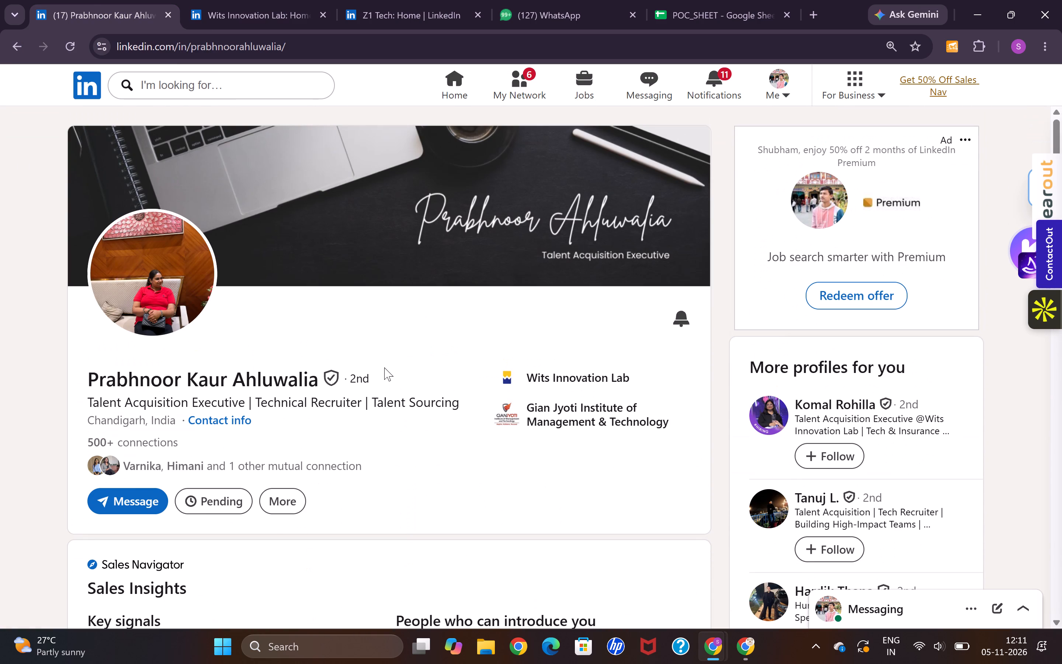
scroll(384, 367, "down", 7)
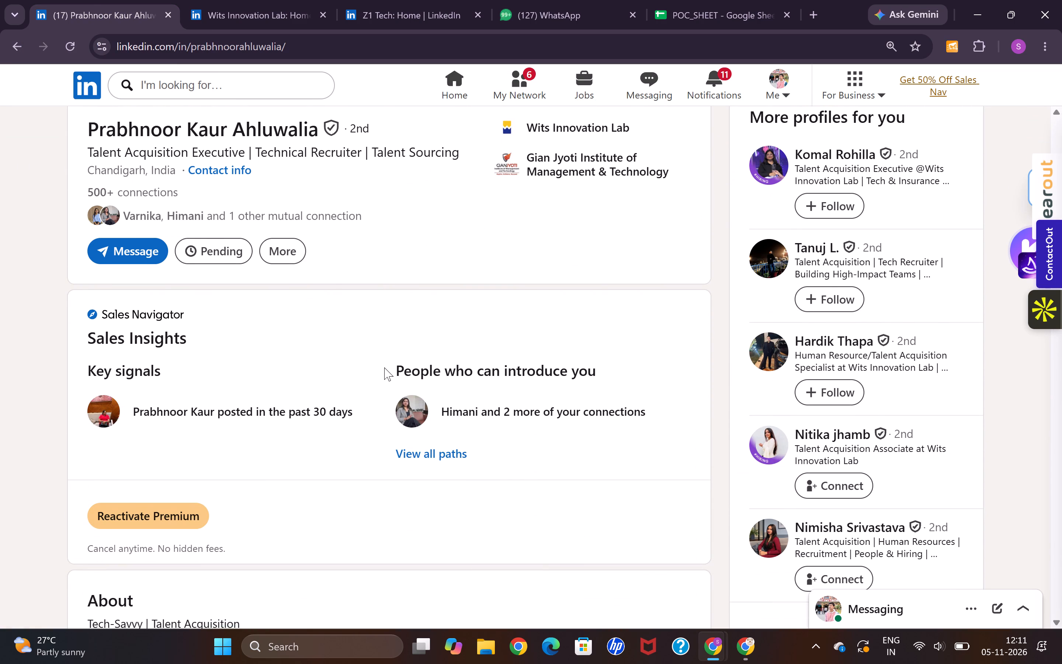
scroll(384, 367, "down", 8)
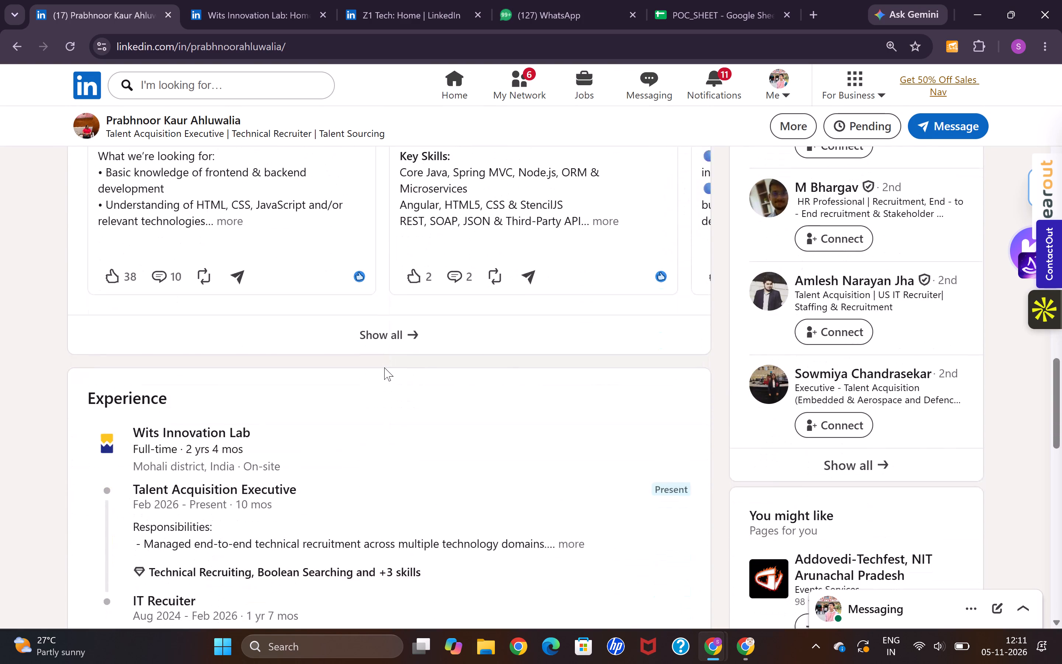
scroll(384, 367, "down", 1)
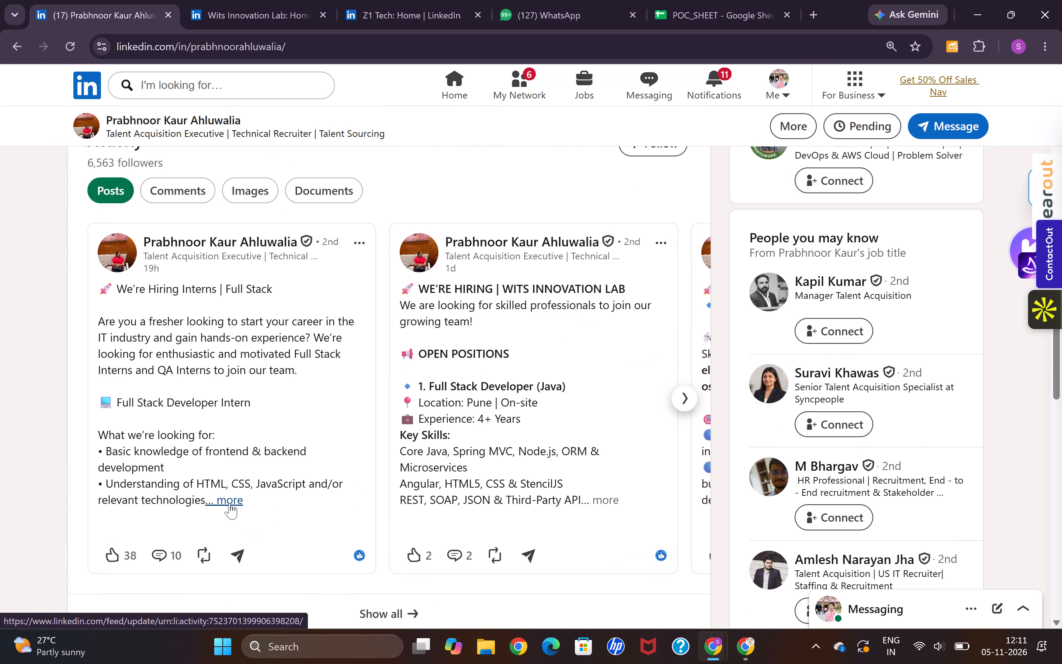
left_click(229, 503)
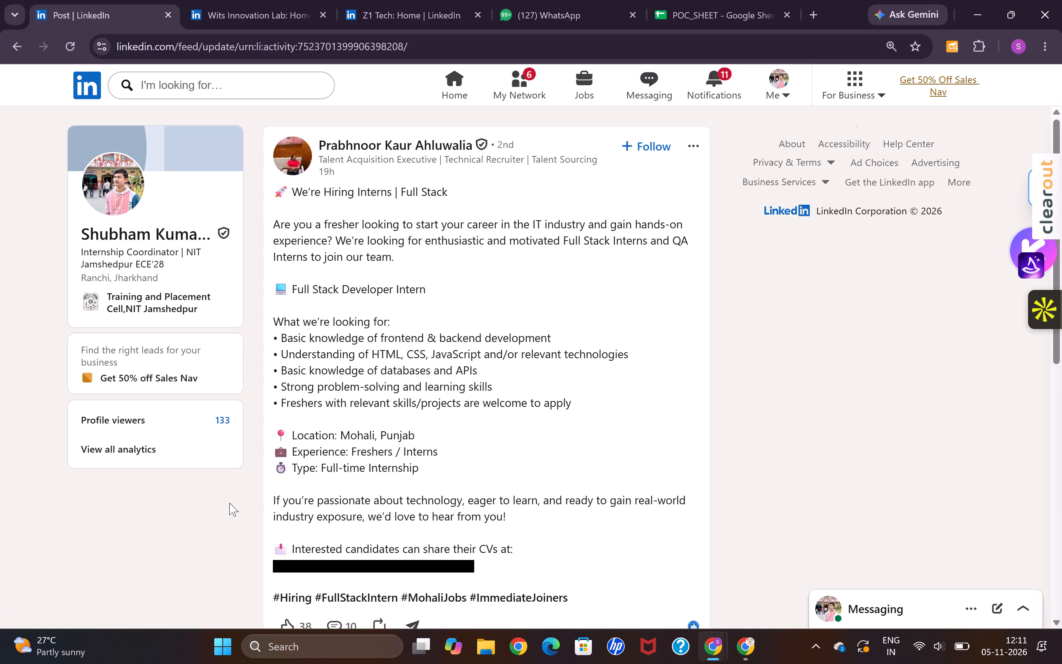
right_click(306, 565)
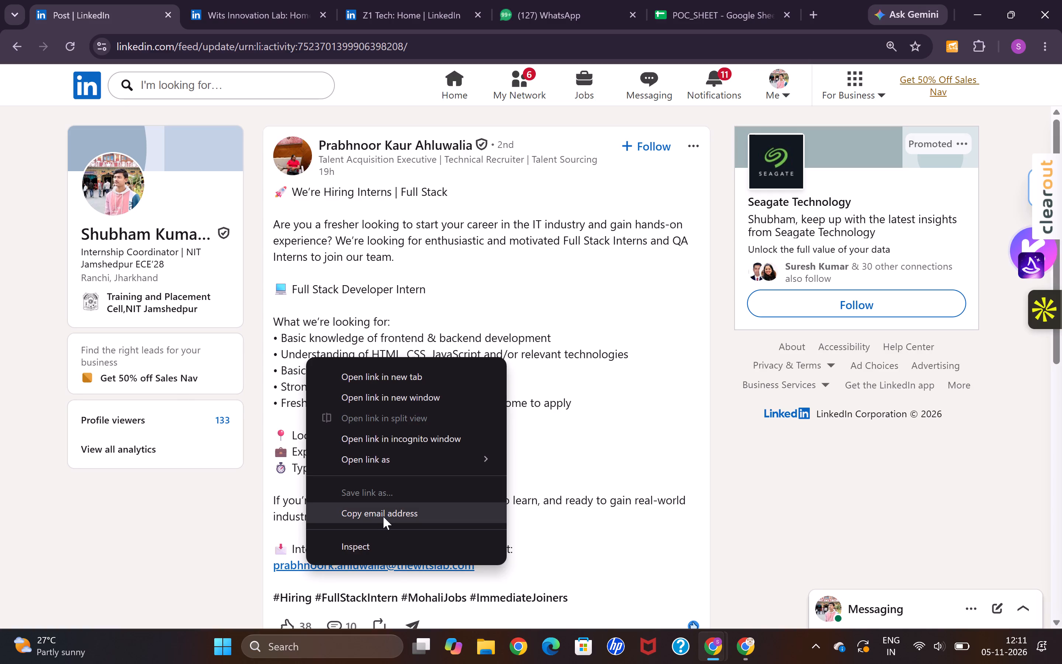
left_click(383, 516)
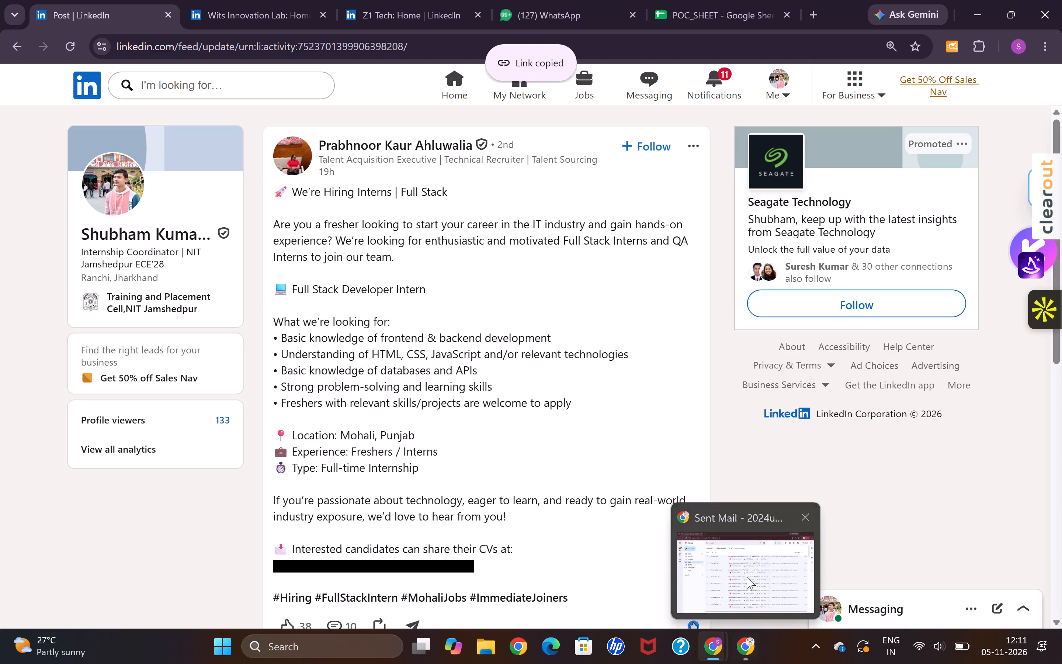
Switch to Gmail and start a new message to the copied address, adding the first two suggested "t" contacts in Cc.
left_click(747, 576)
left_click(134, 140)
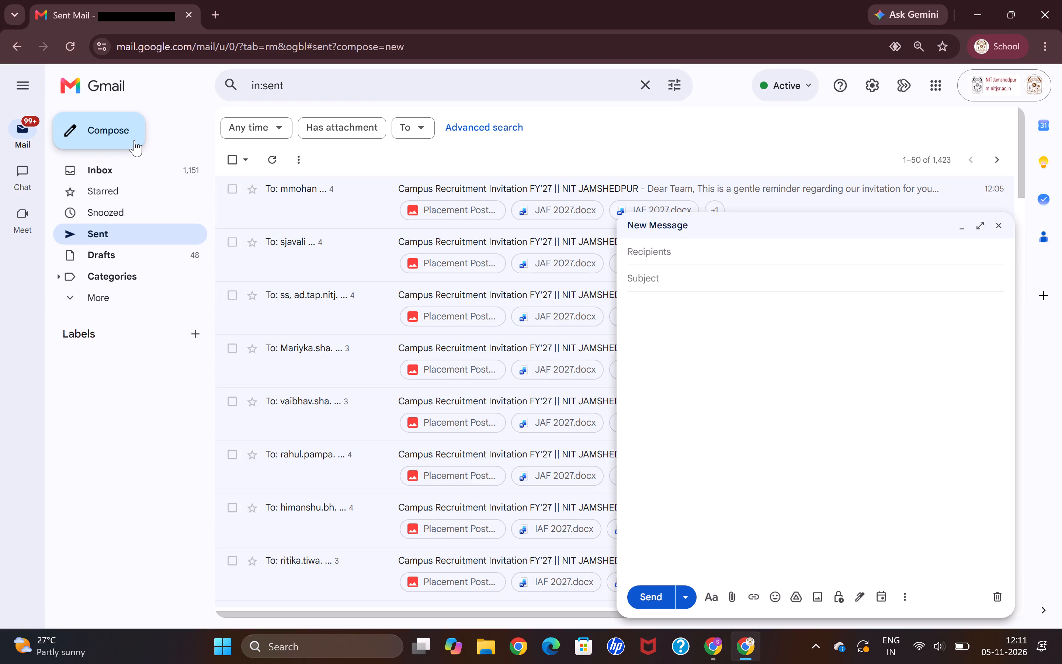
key("ctrl+v")
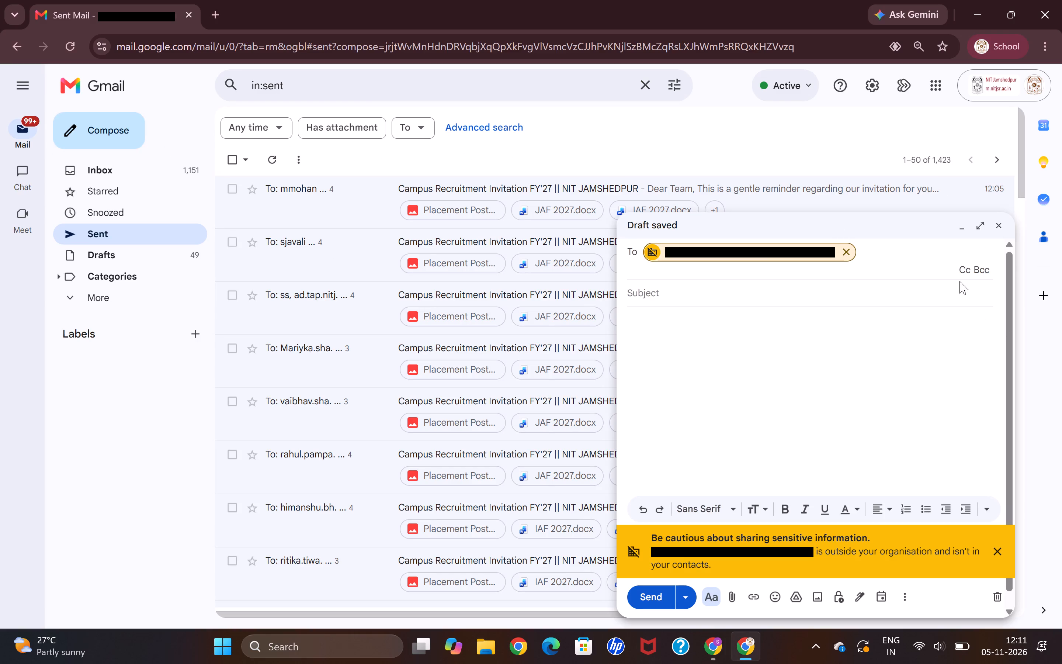
left_click(967, 270)
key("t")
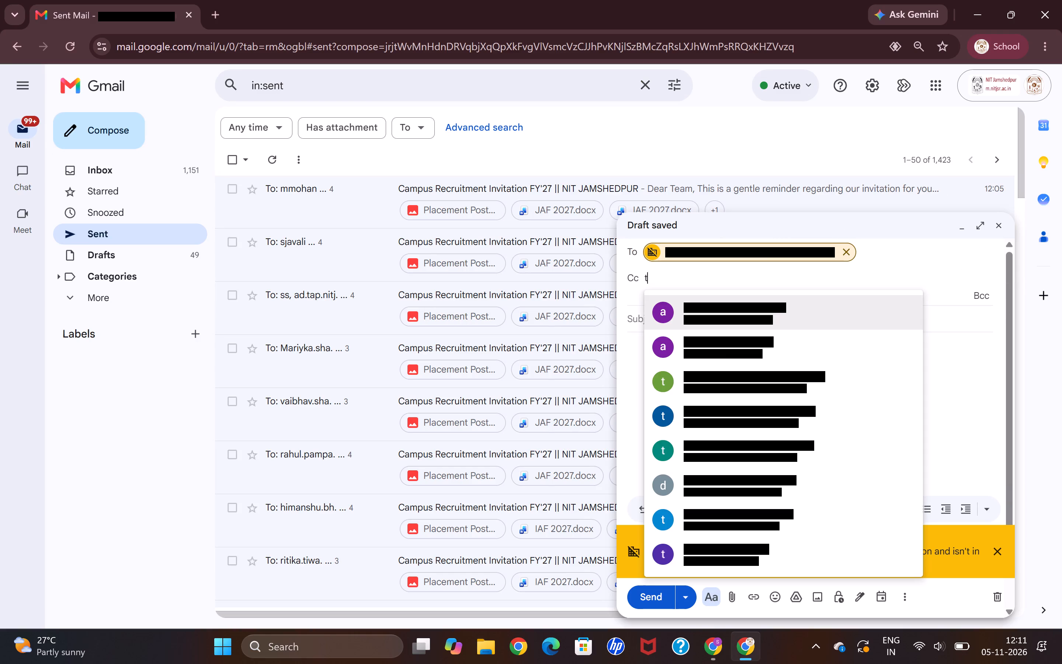
key("Return")
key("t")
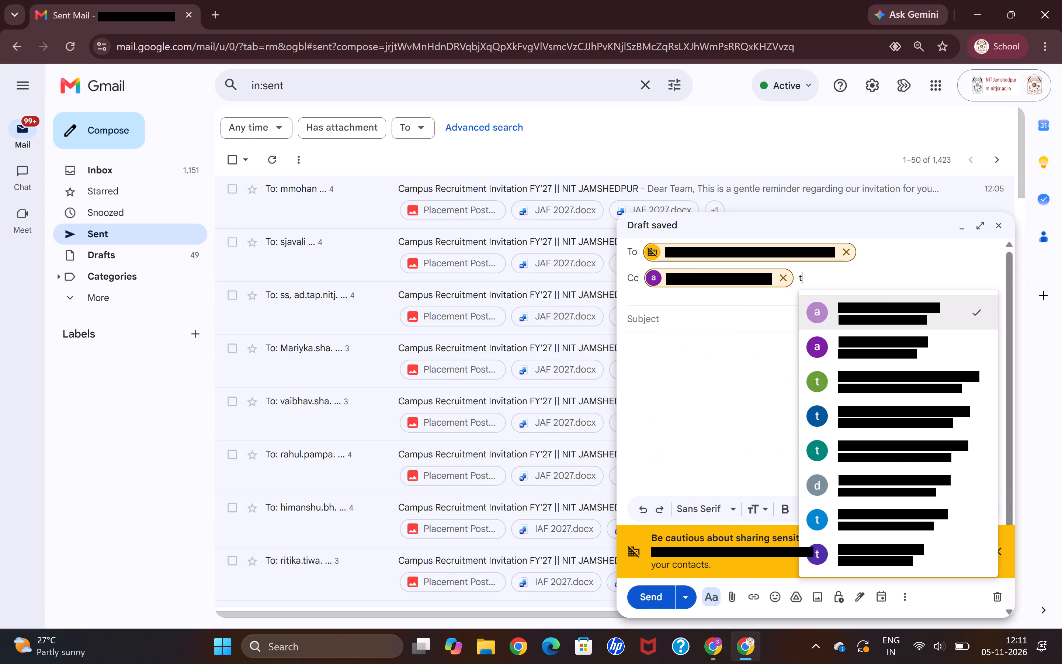
key("Down")
key("Return")
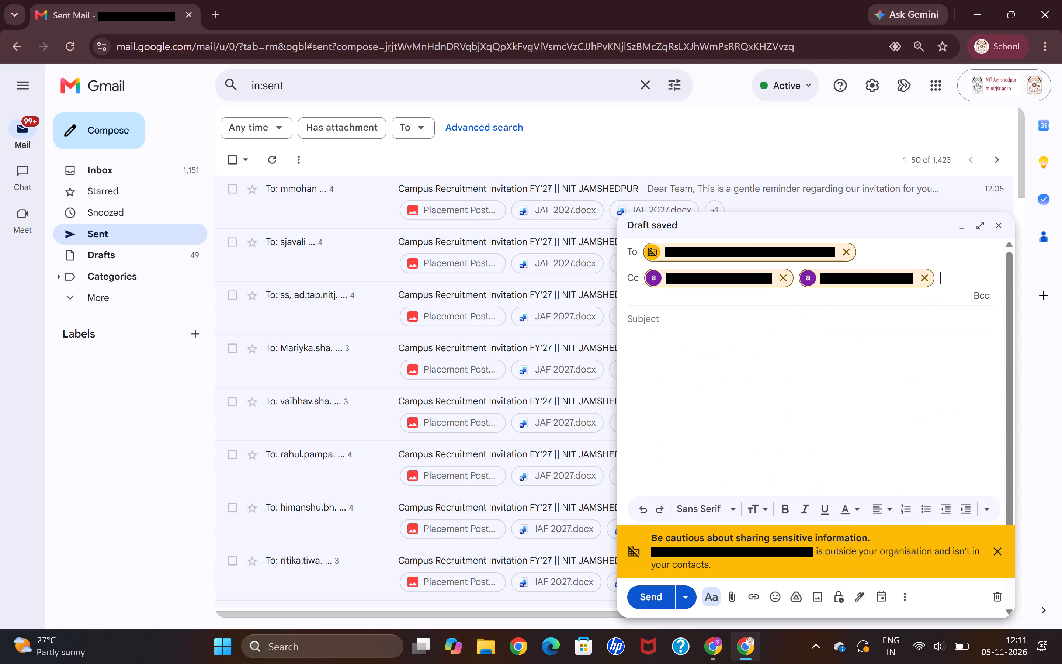
Insert the "Campus Recruitment Invitation FY'27 || NIT JAMSHEDPUR" template into the new message.
left_click_drag(904, 594, 938, 570)
left_click(801, 382)
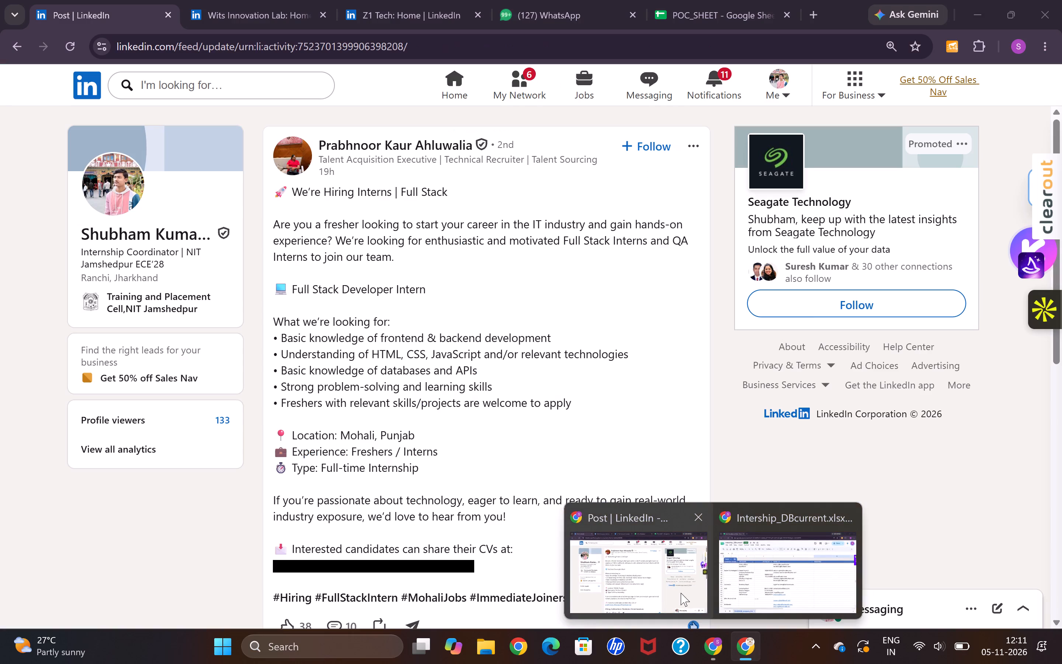
Check the company name on its LinkedIn page, and replace the {{COMPANY}} placeholder in the draft with "Wits Innovation Lab".
left_click(681, 593)
left_click(248, 16)
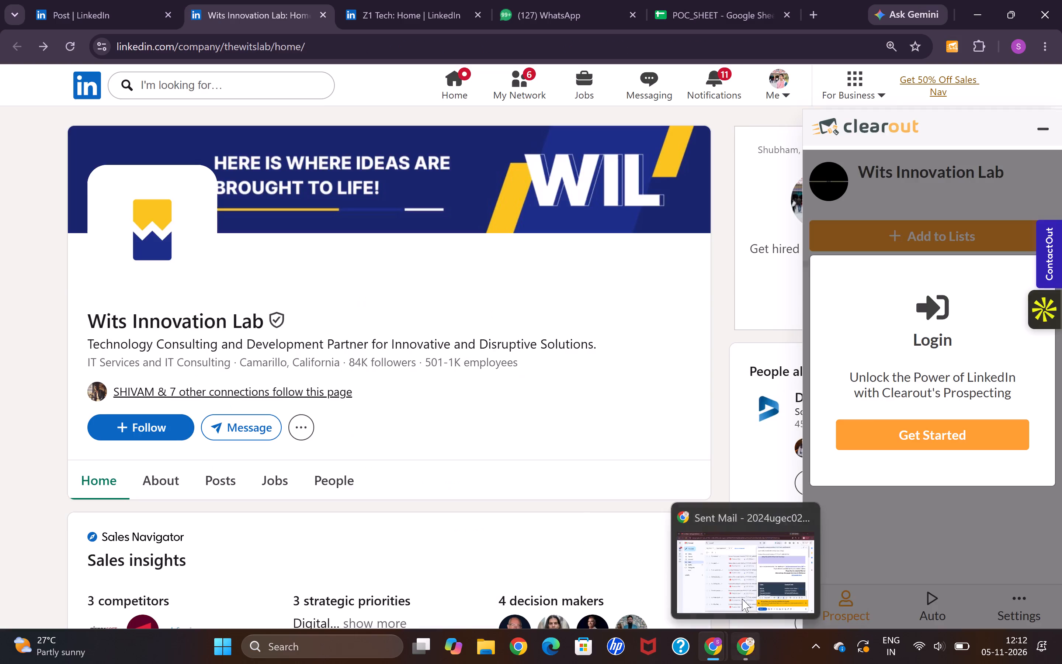
left_click(740, 577)
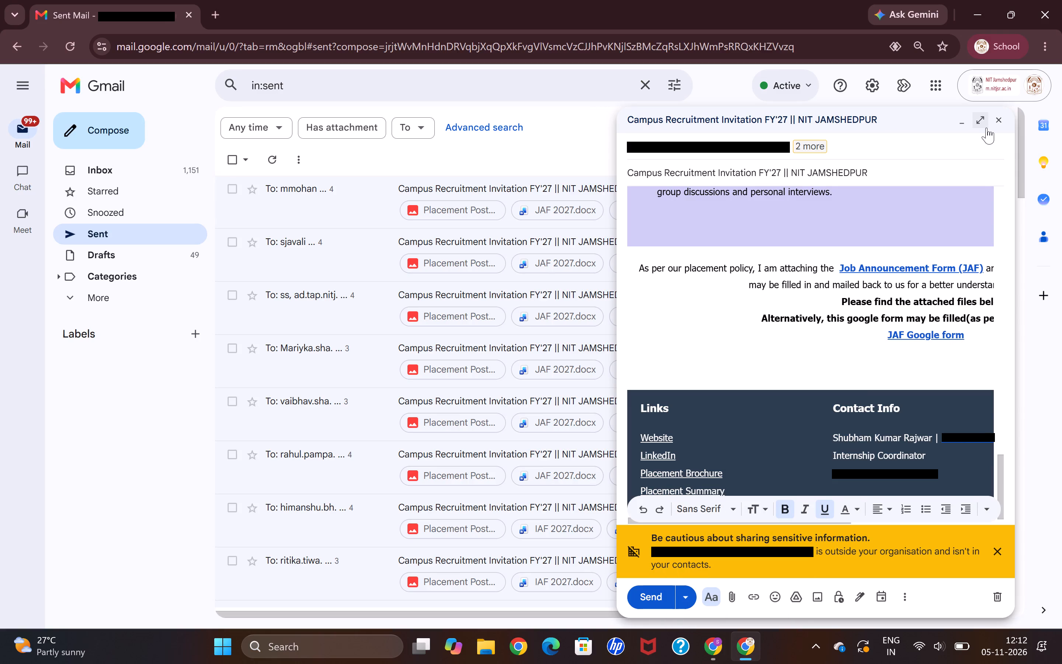
left_click(986, 128)
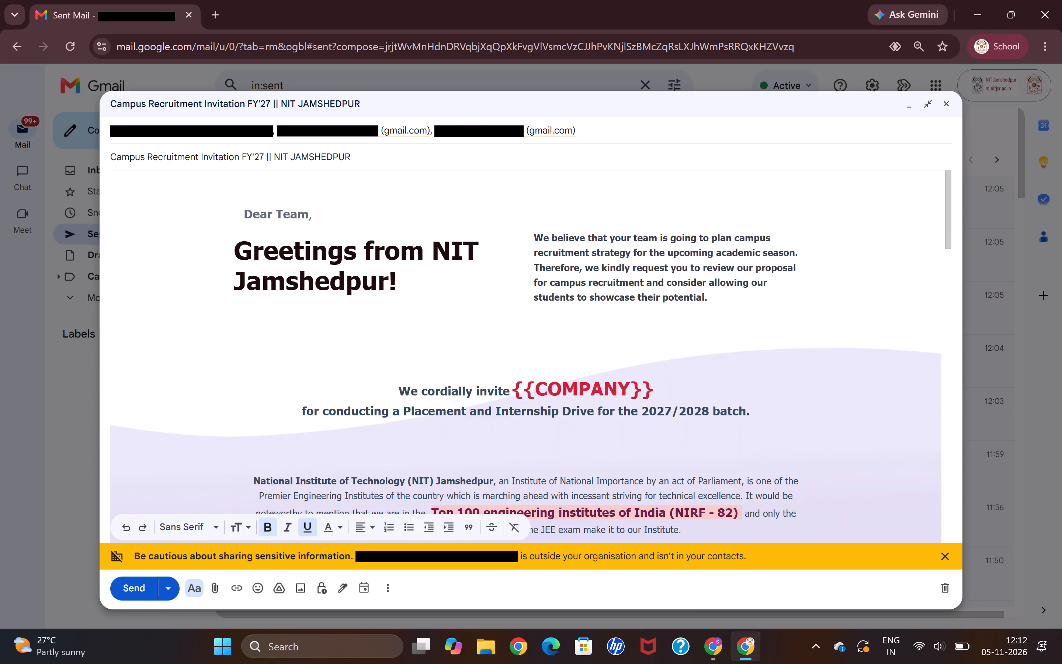
left_click_drag(653, 380, 517, 389)
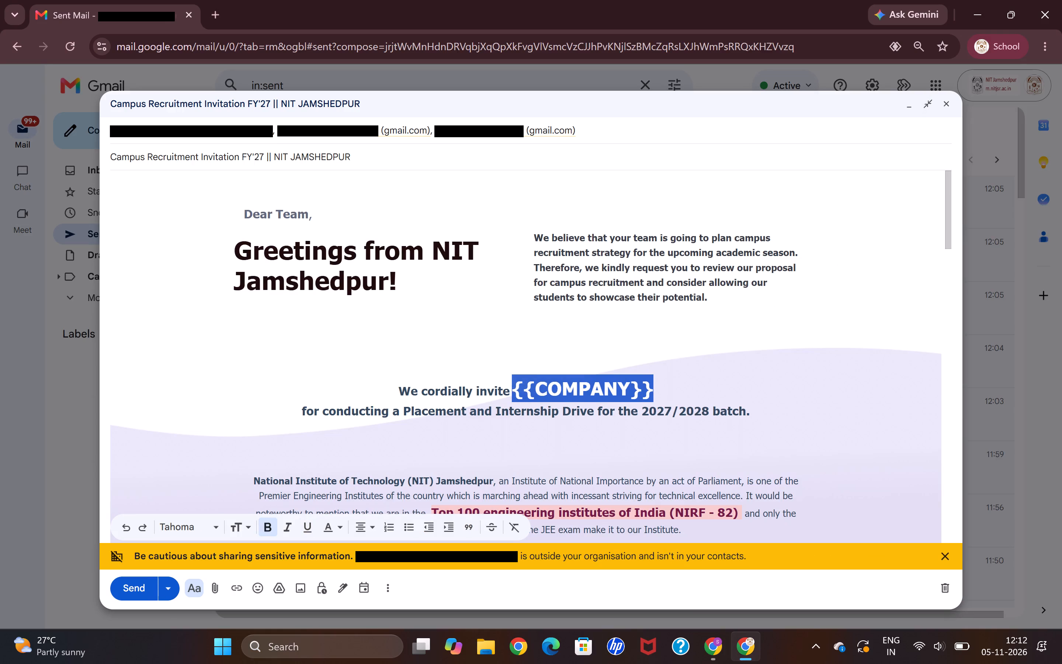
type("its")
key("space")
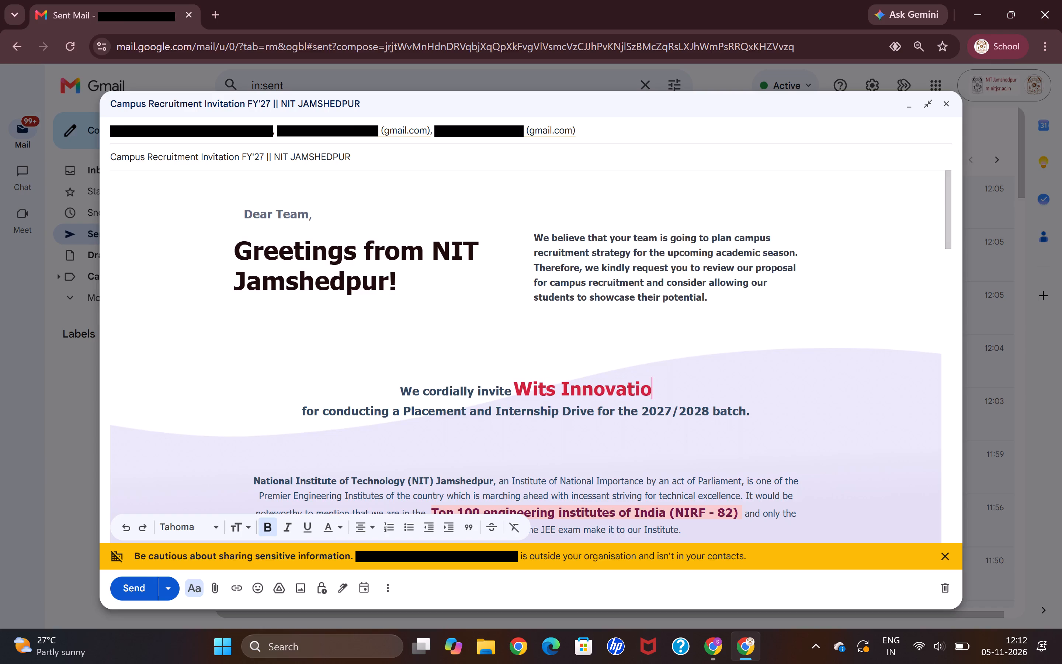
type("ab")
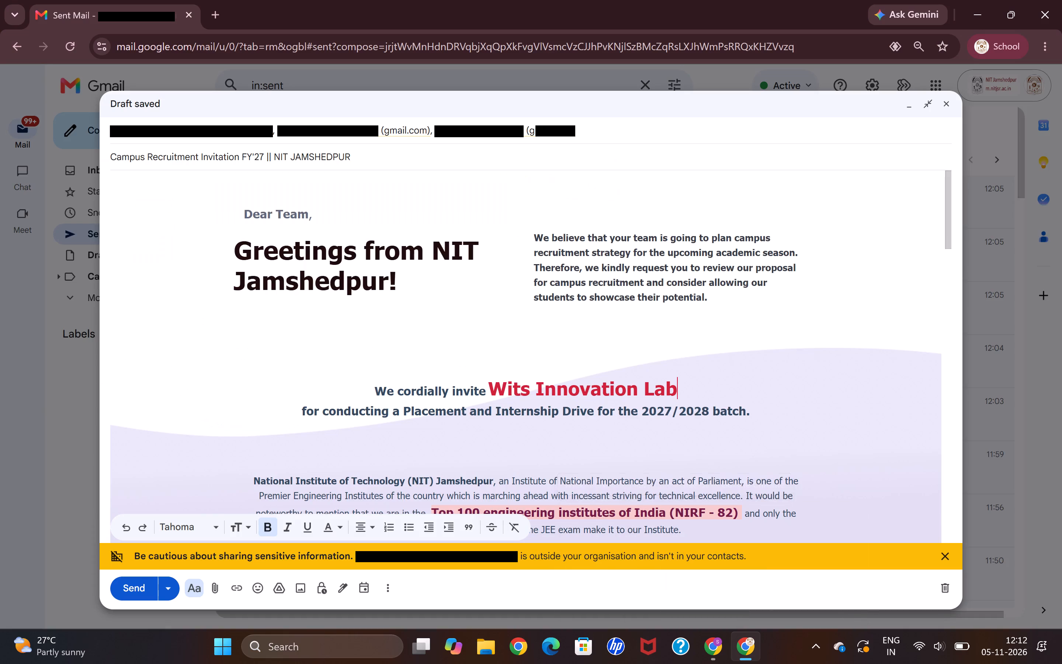
Attach the IAF (2) and JAF (3) documents from Downloads to the invitation.
left_click(214, 586)
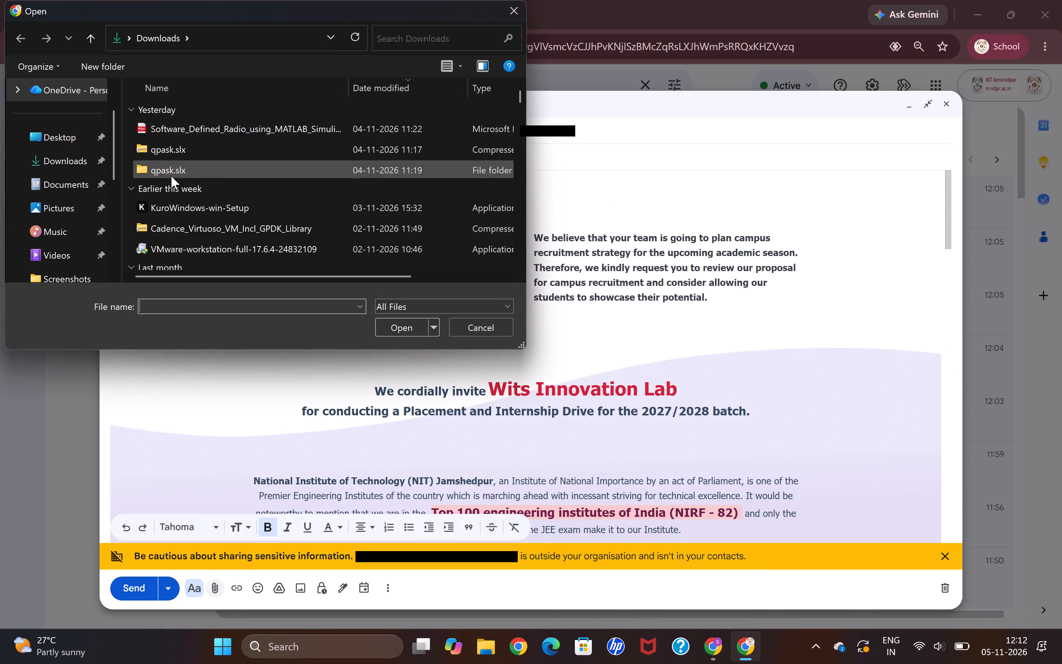
scroll(171, 176, "down", 1)
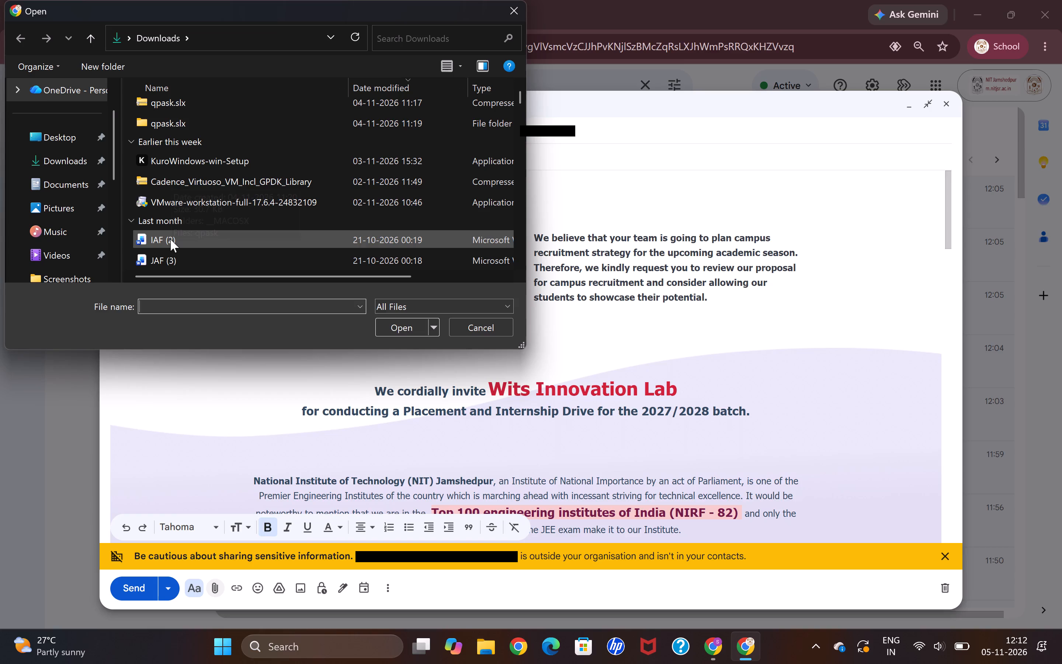
left_click(170, 239)
key("shift+Down")
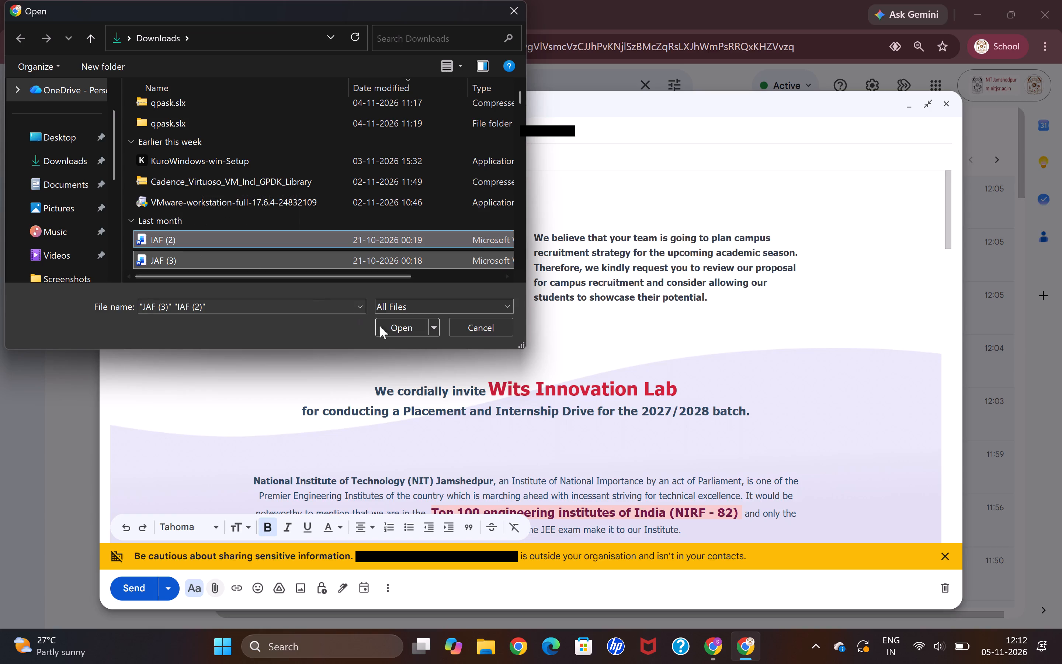
left_click(402, 328)
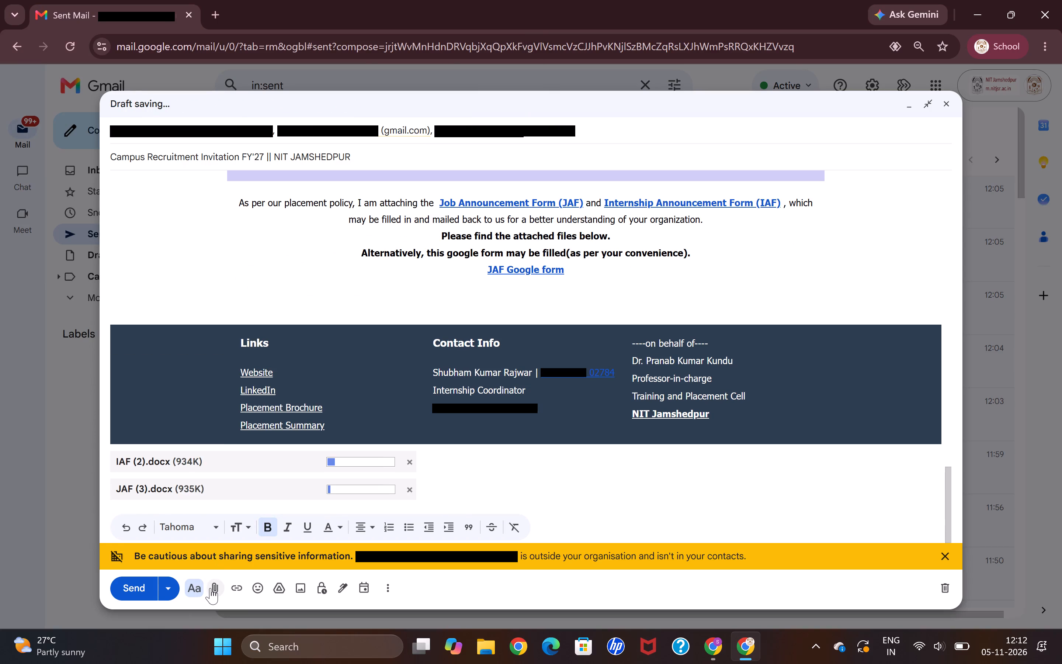
Attach Placement Poster 24-25, JAF 2027, IAF 2027 and Placement_Brochure_2025 from Downloads to the invitation.
left_click(210, 588)
scroll(235, 254, "down", 2)
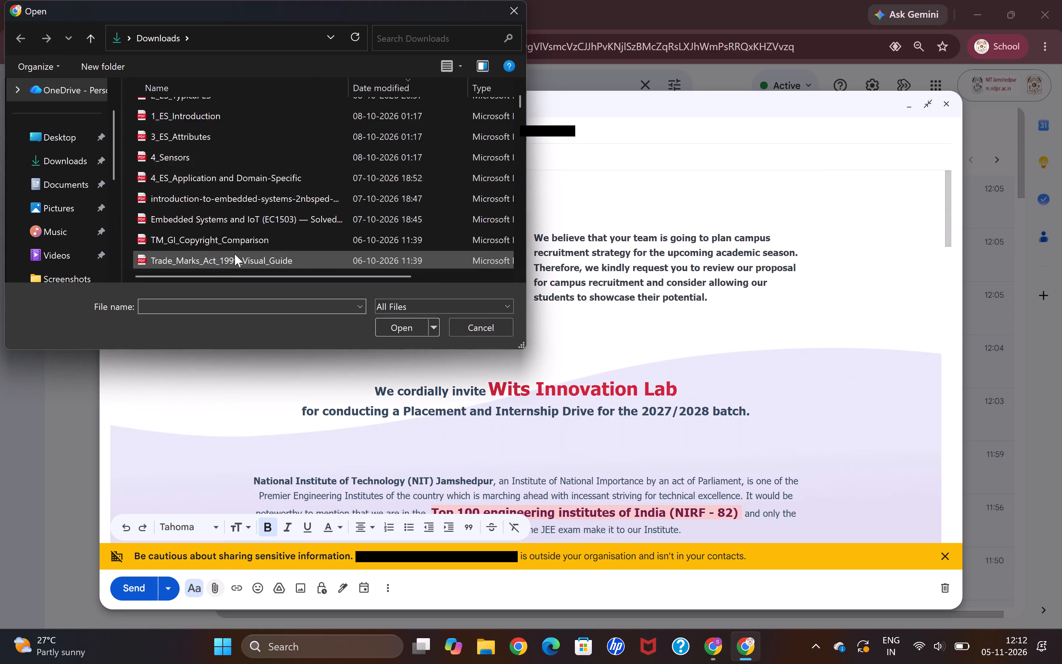
scroll(235, 254, "down", 4)
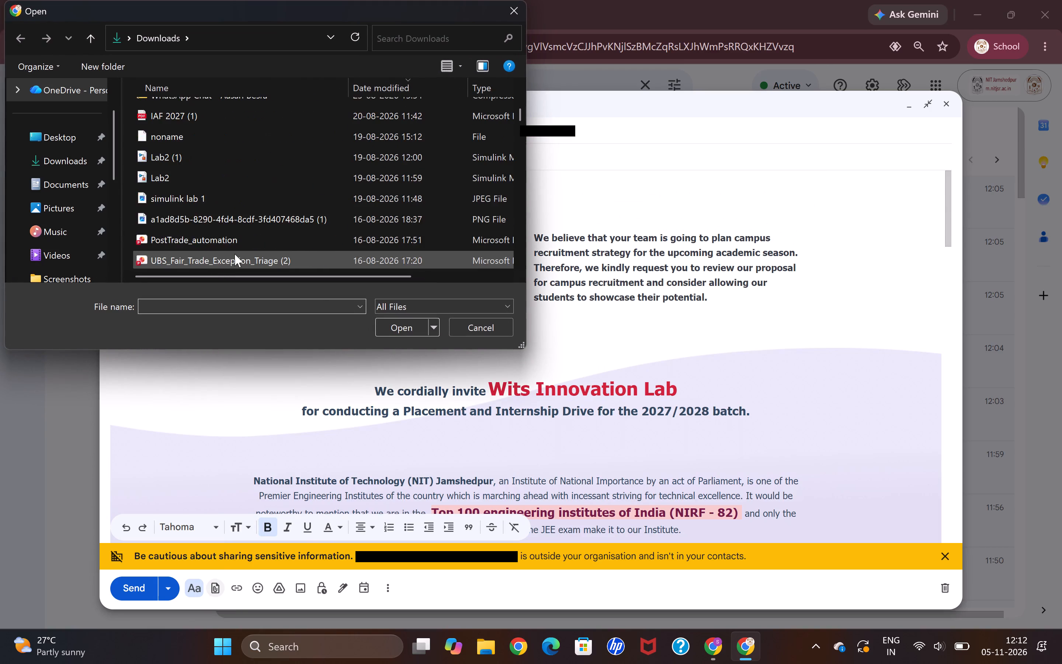
scroll(235, 254, "down", 1)
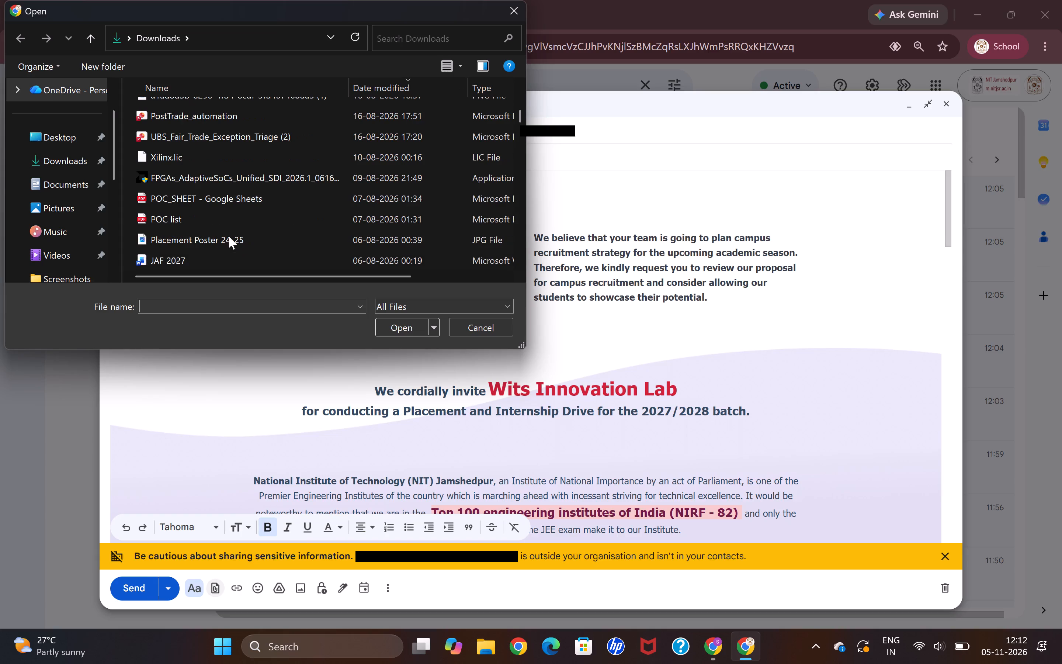
left_click(229, 236)
key("shift+Down")
key("shift+Down")
key("shift+Down")
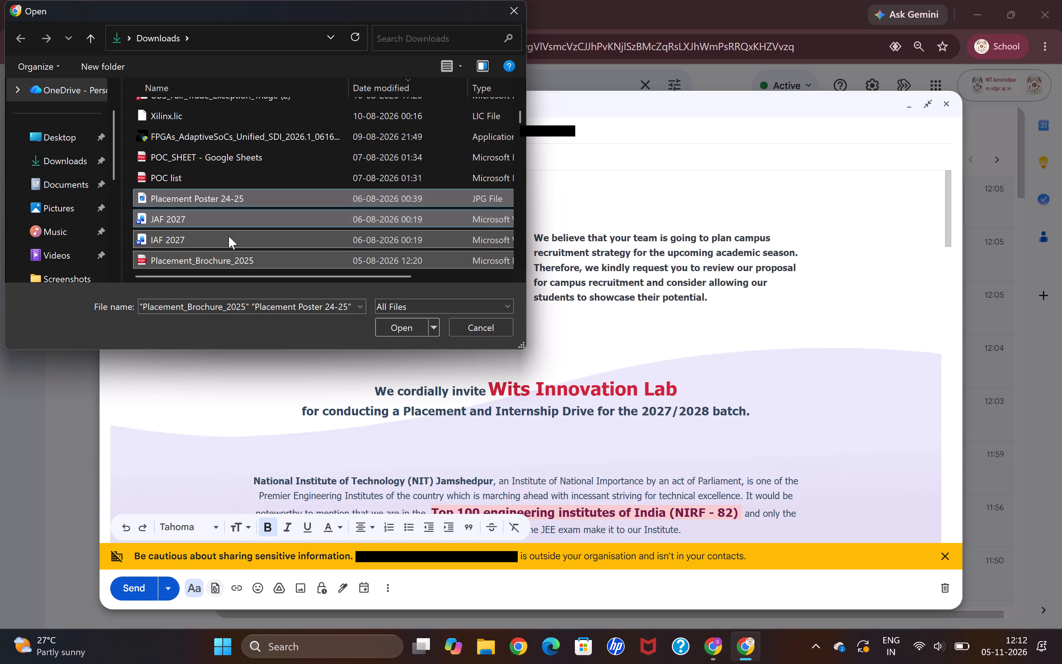
left_click(400, 331)
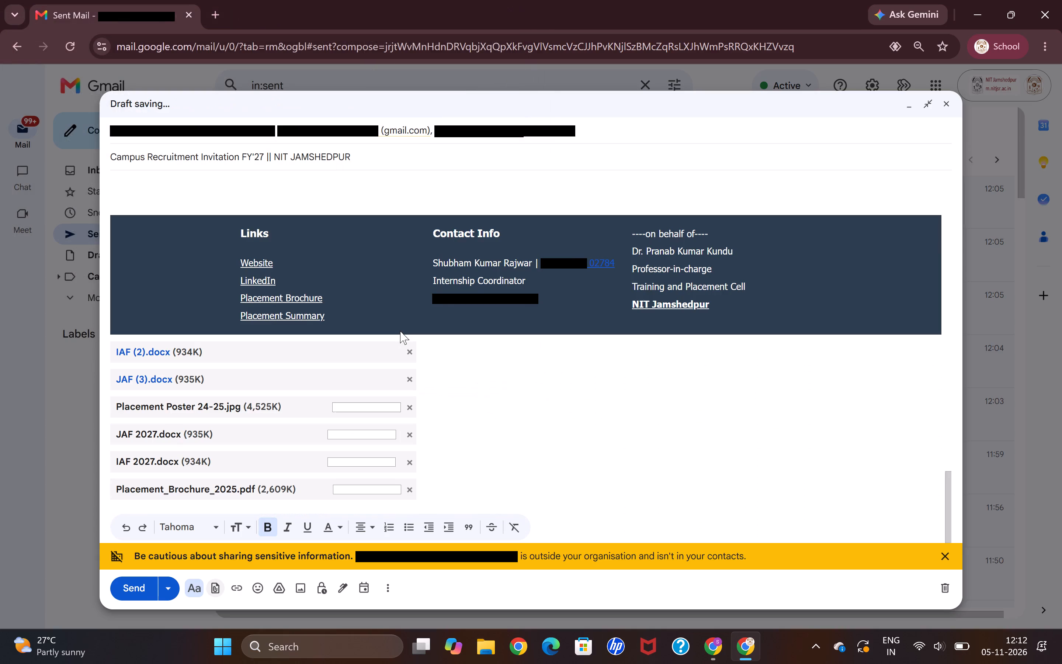
Remove the duplicate form attachments IAF 2027.docx and JAF 2027.docx from the invitation.
left_click(409, 460)
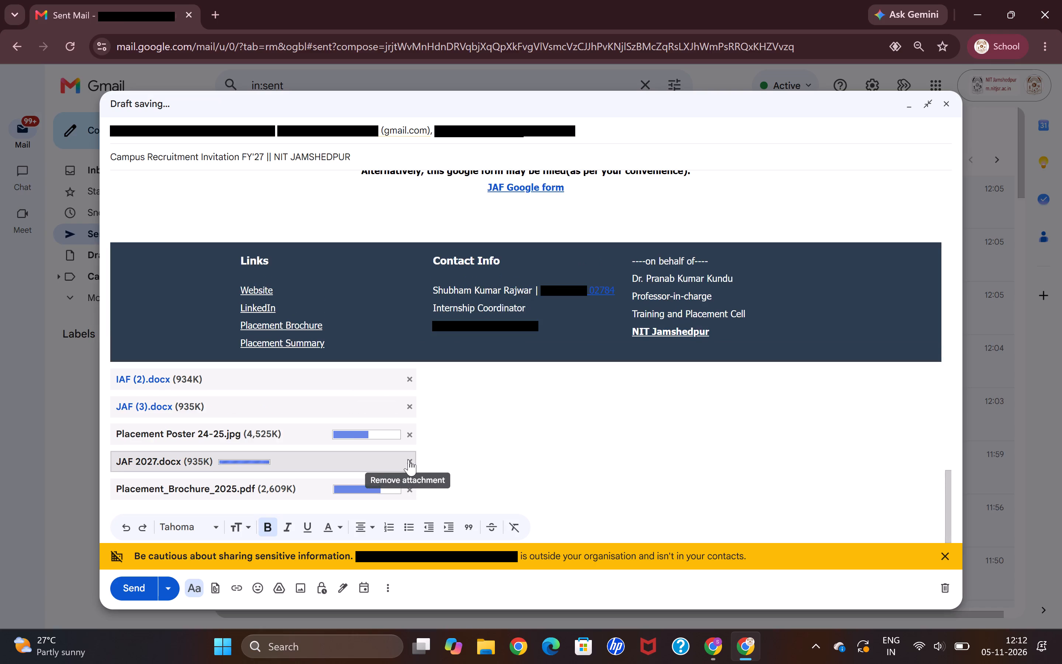
left_click(409, 460)
Review the invitation's body and attachments, and send it to the Wits Innovation Lab recruiter.
scroll(612, 430, "up", 17)
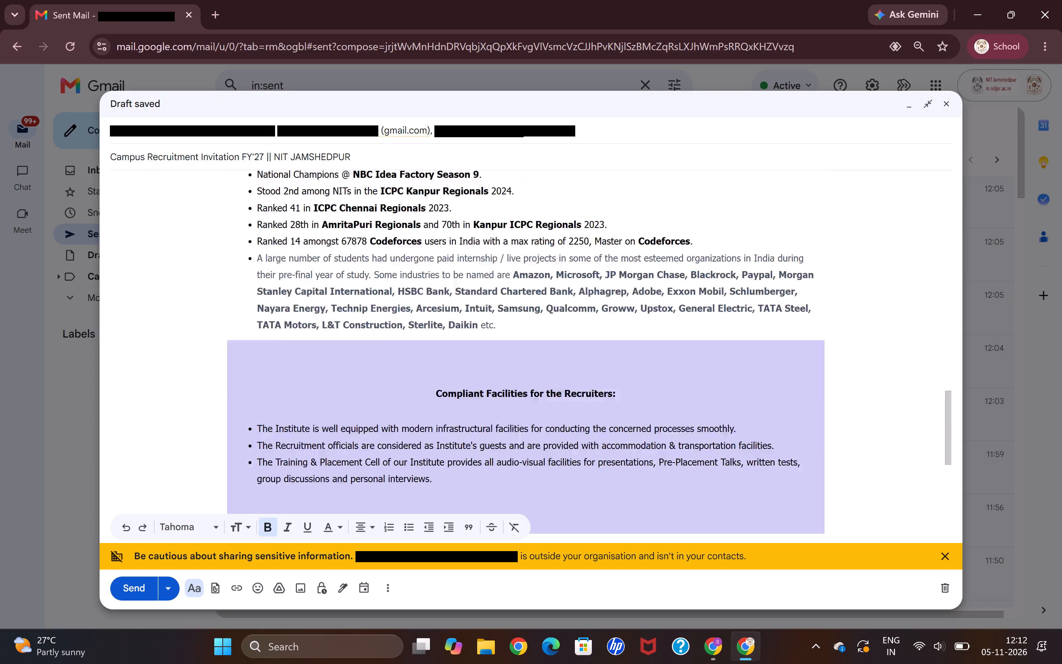
scroll(612, 430, "down", 12)
scroll(612, 430, "up", 17)
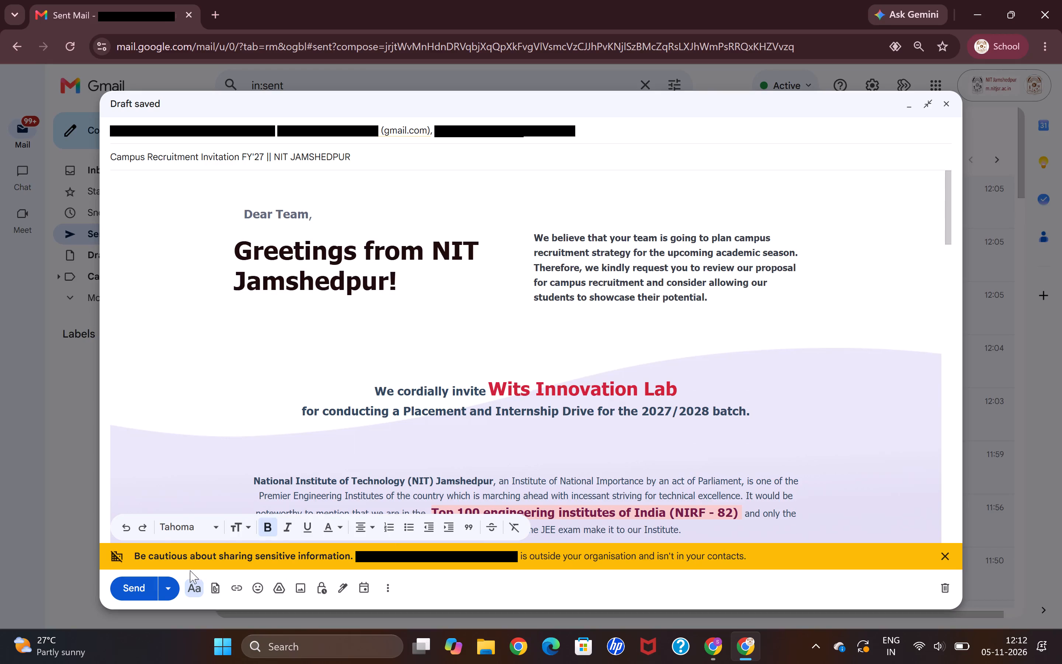
left_click(142, 583)
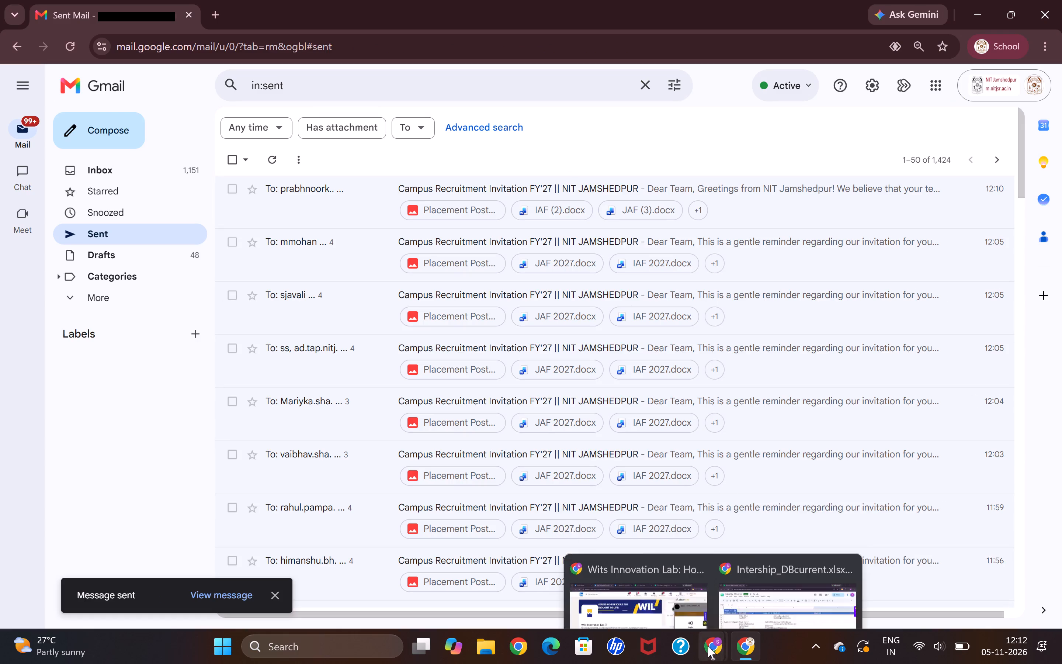
Return to the POC_SHEET spreadsheet, search it for "wil", and go to the second match.
left_click(659, 573)
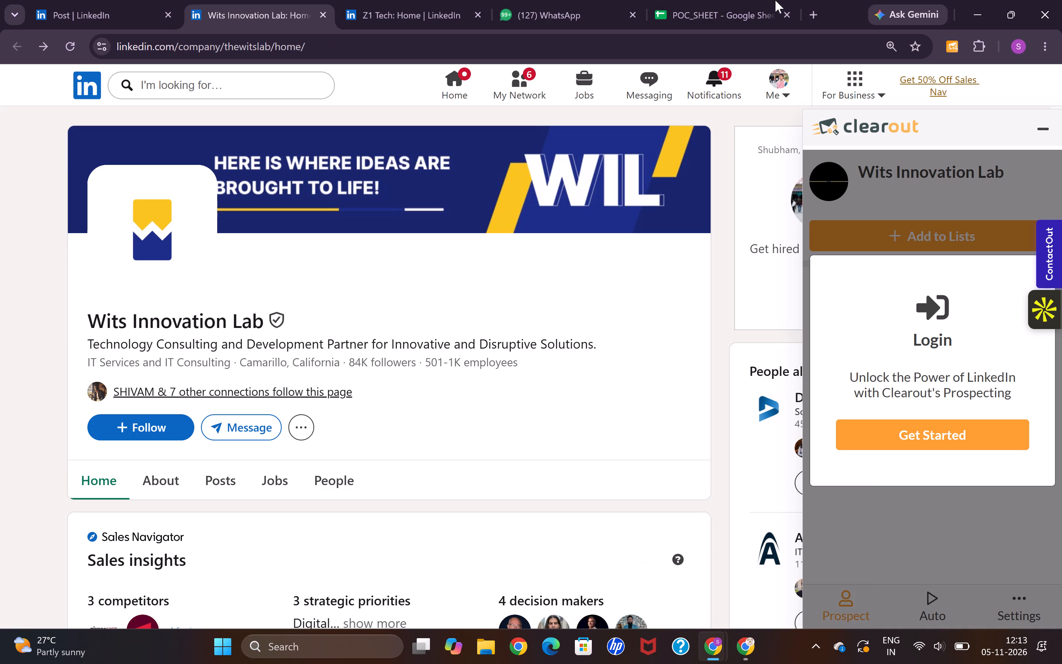
left_click(752, 9)
key("BackSpace")
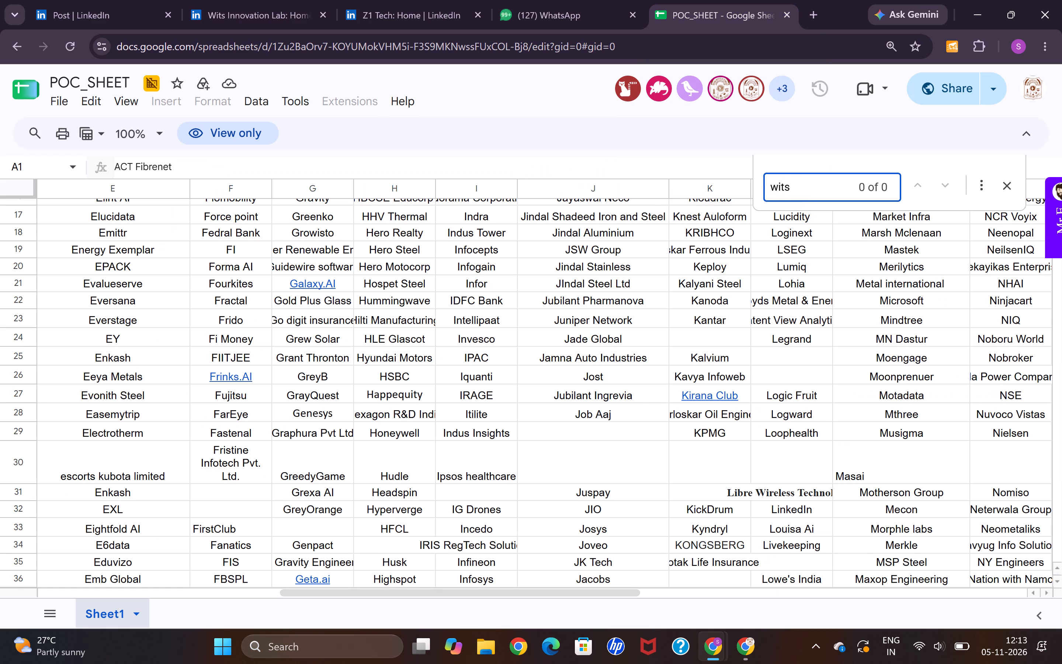
key("BackSpace")
key("BackSpace")
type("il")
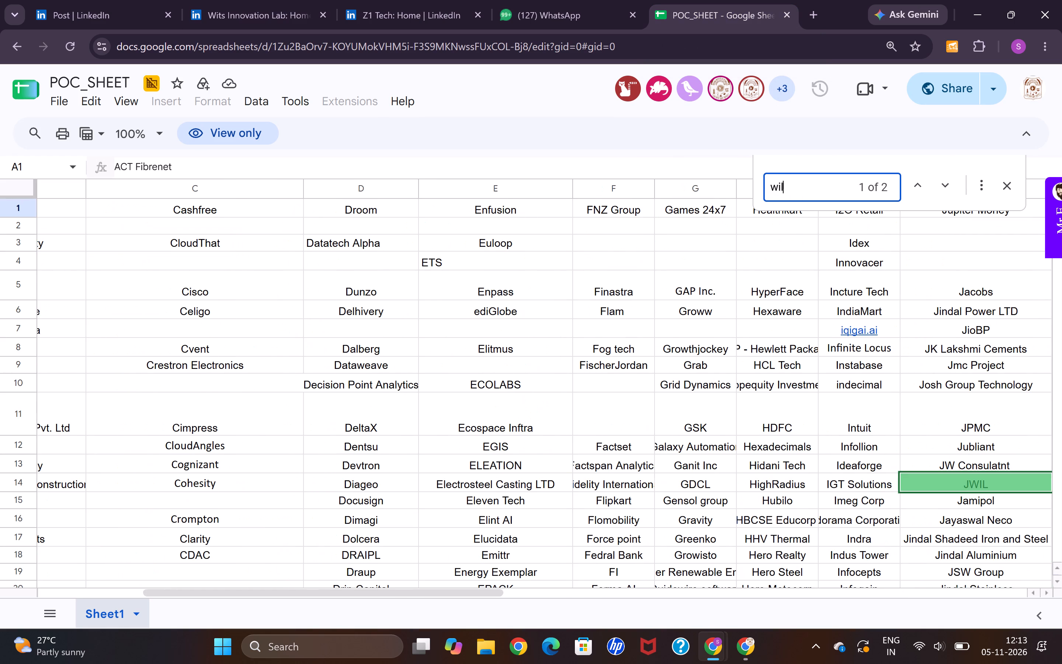
left_click(945, 183)
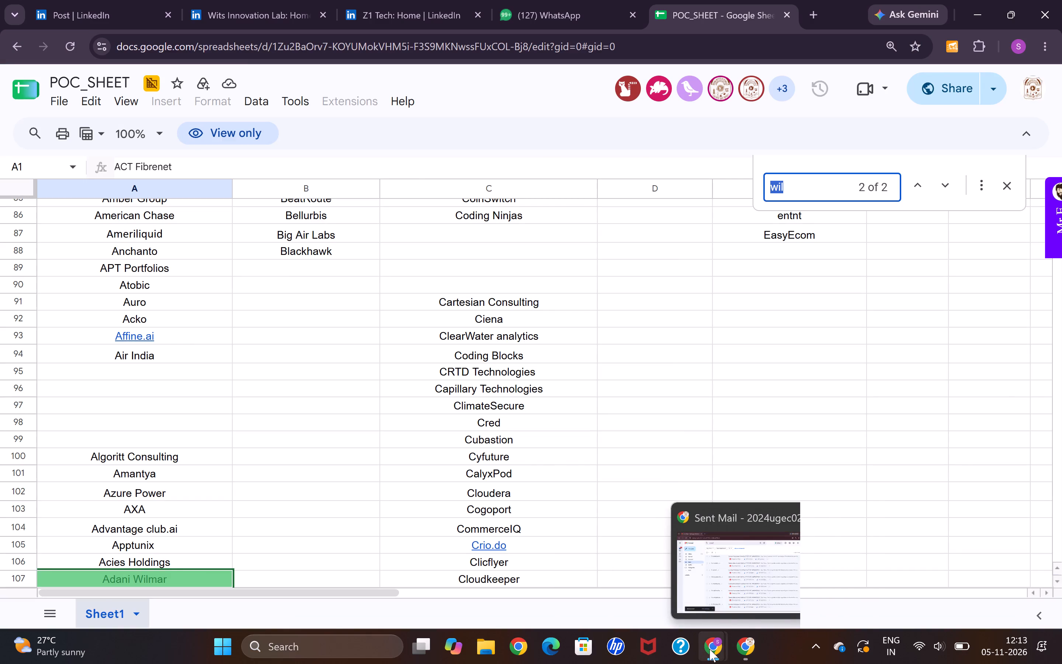
In Intership_DBcurrent, paste the copied contact email into the EMAIL ID column of row 1498, below the ThoughtSpot entries.
left_click(740, 578)
scroll(715, 476, "down", 6)
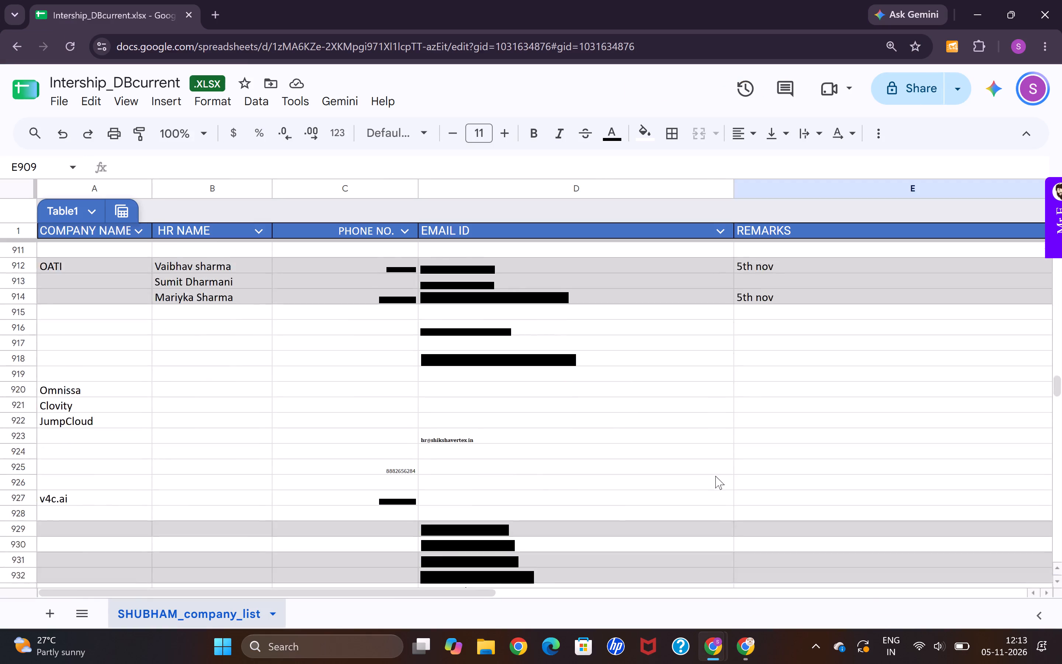
scroll(715, 476, "down", 13)
scroll(715, 476, "down", 9)
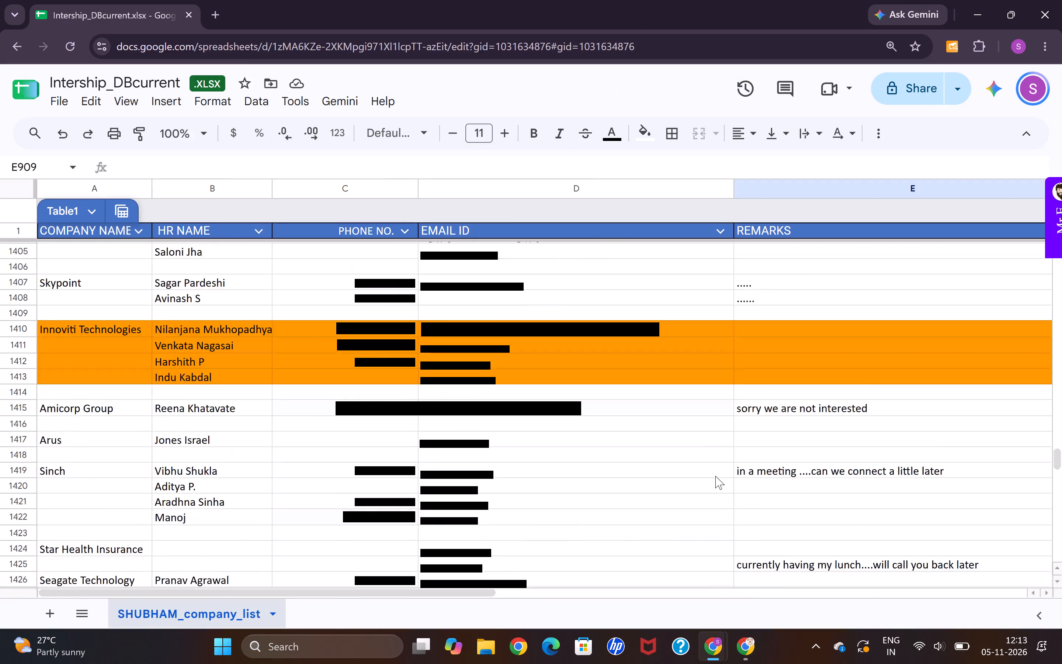
scroll(715, 476, "down", 5)
scroll(715, 476, "up", 1)
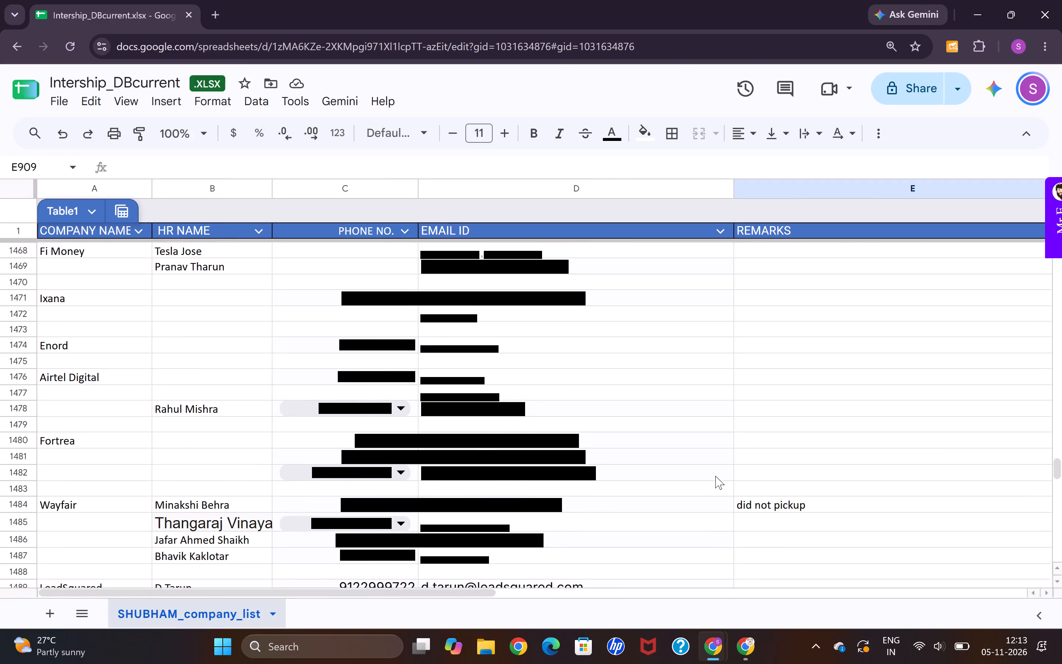
scroll(715, 476, "down", 4)
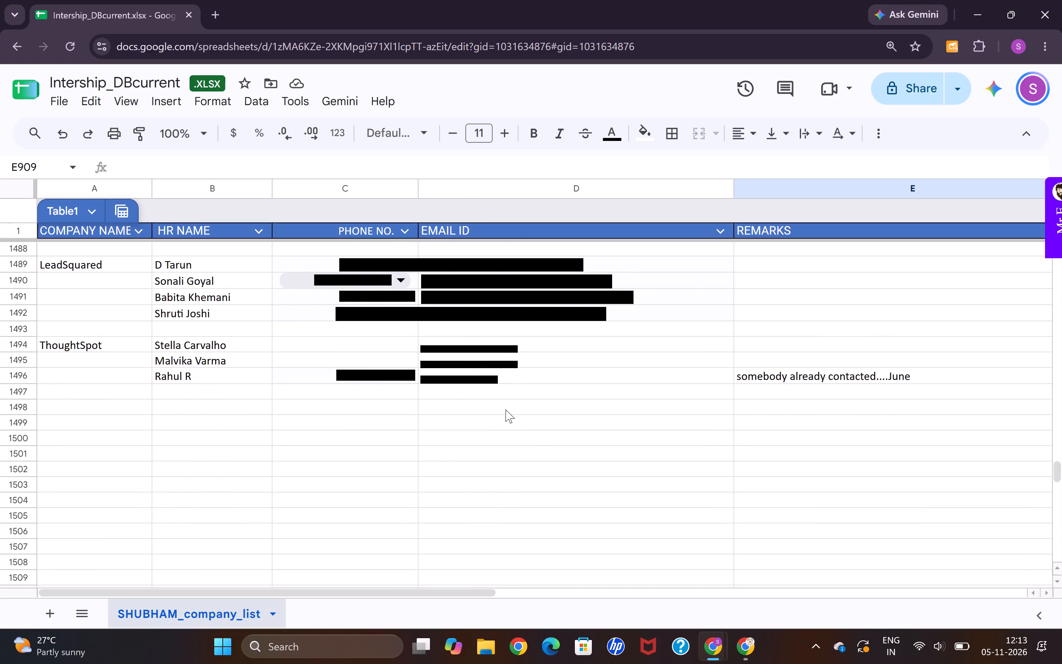
left_click(506, 409)
key("ctrl+v")
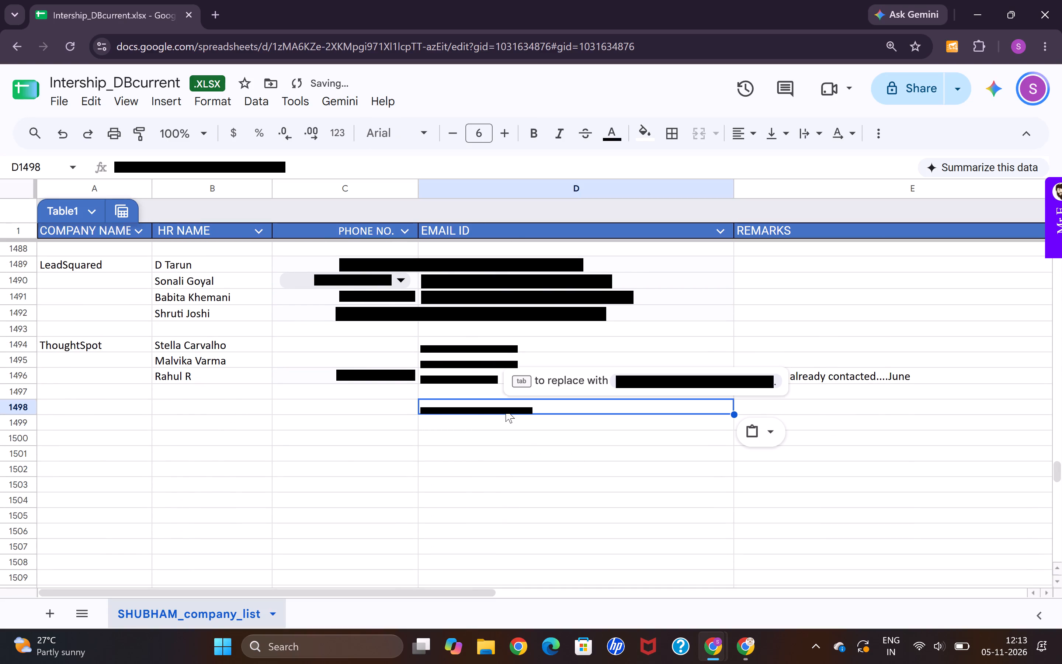
Fill row 1498 with the company name Wits Innovation Lab and the post author's name as HR name, checking the spelling on LinkedIn.
left_click(133, 405)
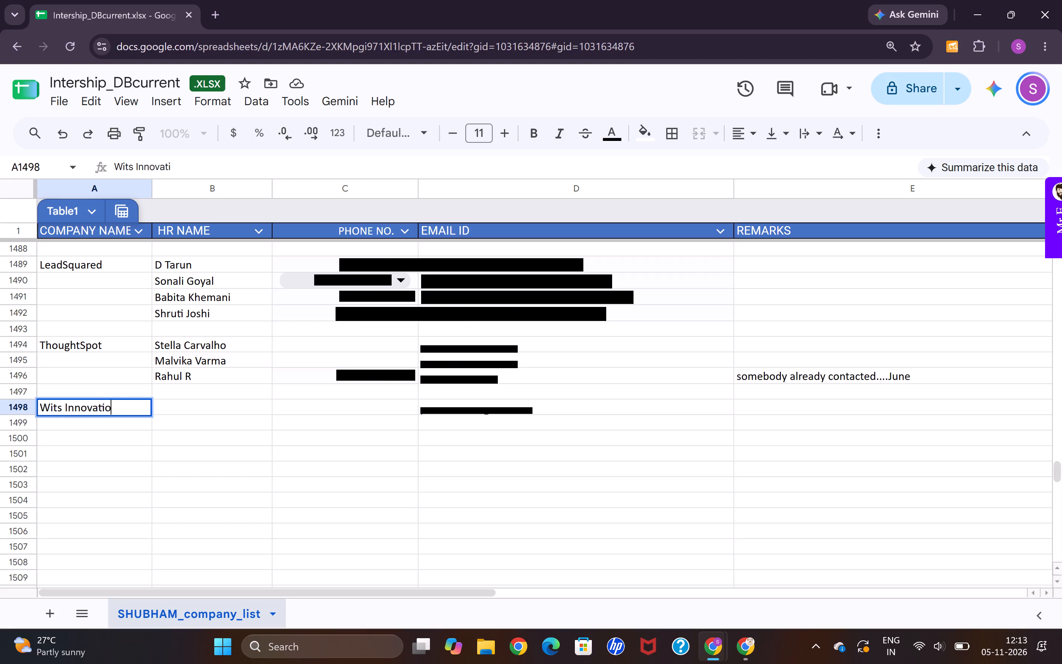
type("ab")
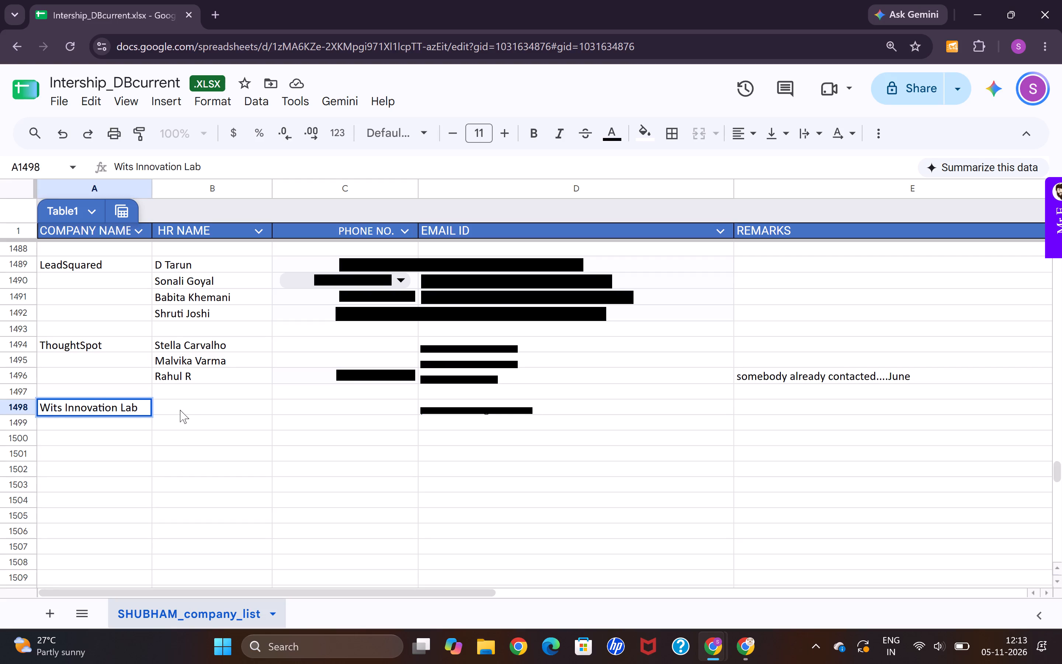
left_click(184, 408)
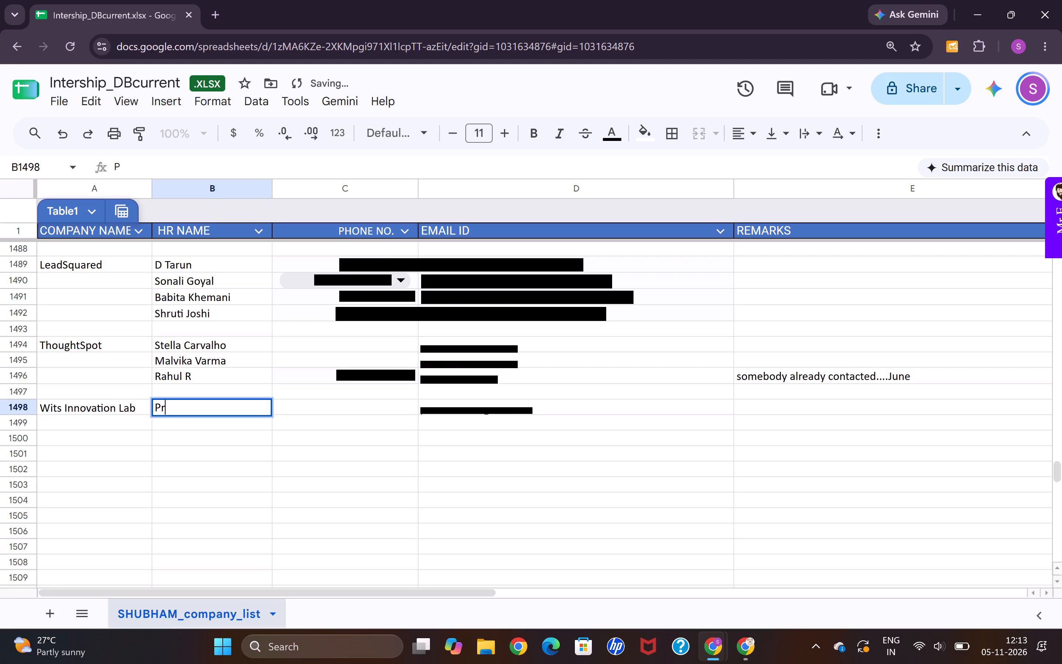
key("b")
type("hn")
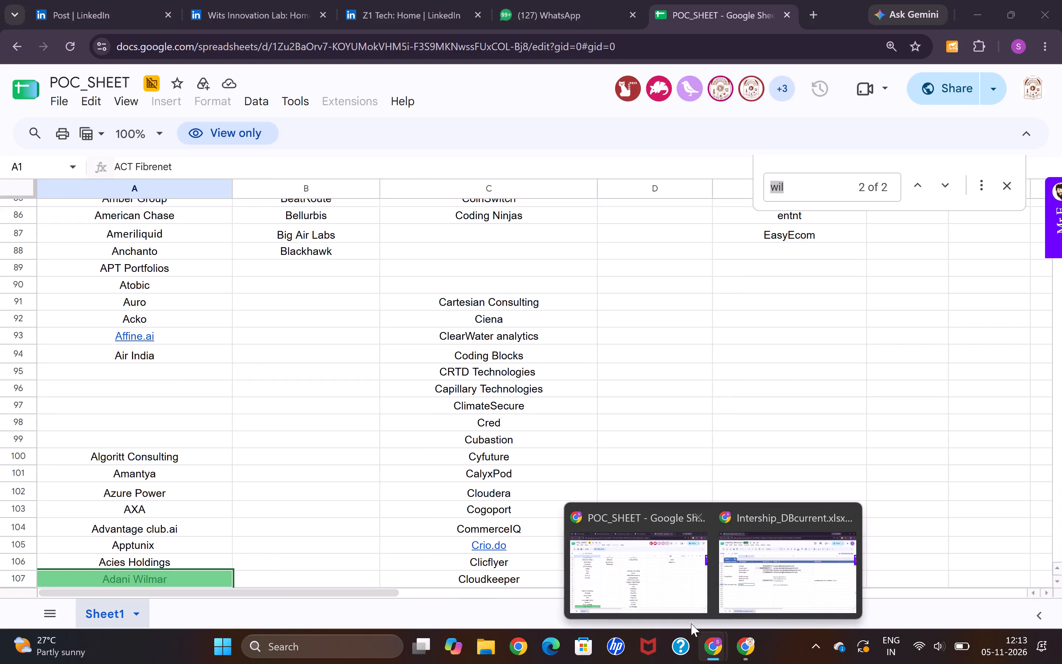
left_click(644, 566)
left_click(127, 7)
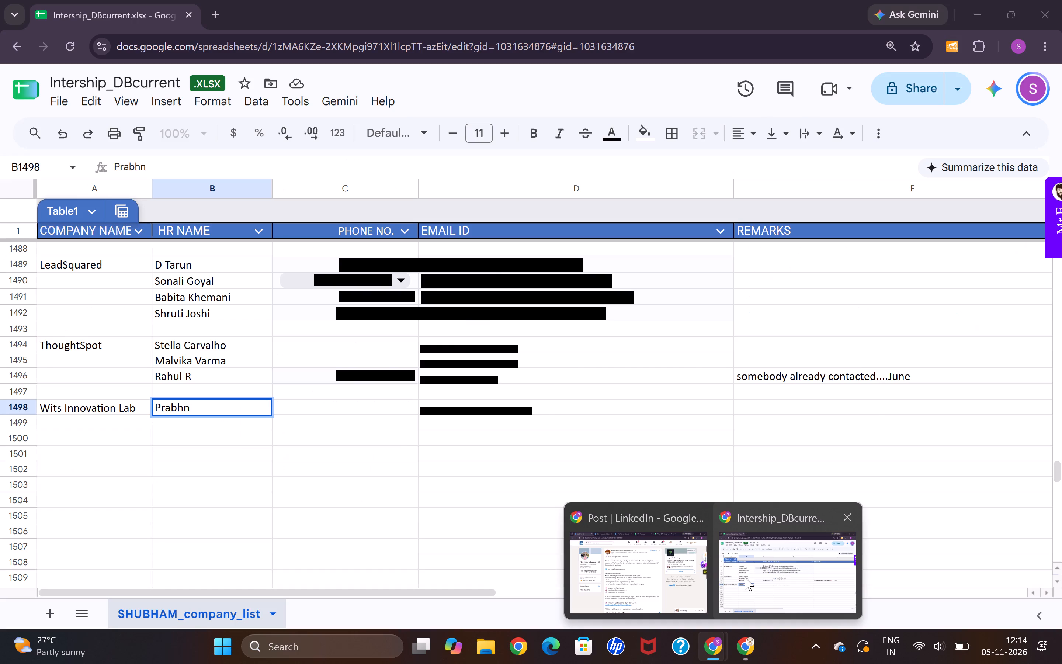
left_click(745, 577)
type("oor")
key("space")
type("aur")
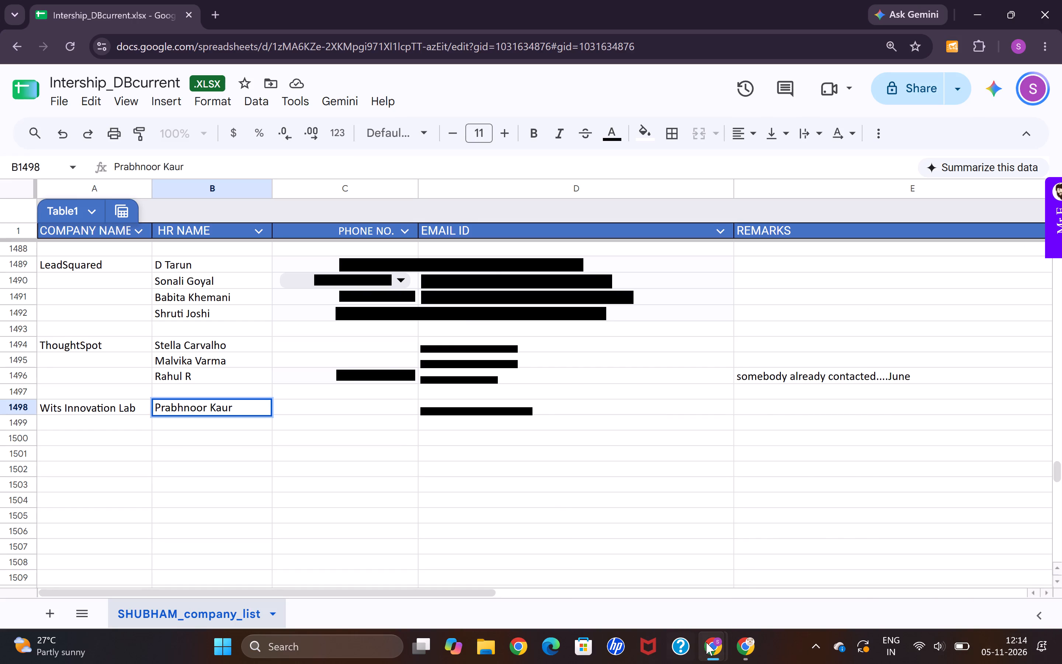
Go back from the LinkedIn post to the recruiter's profile and look up the contact info with ContactOut.
left_click(655, 562)
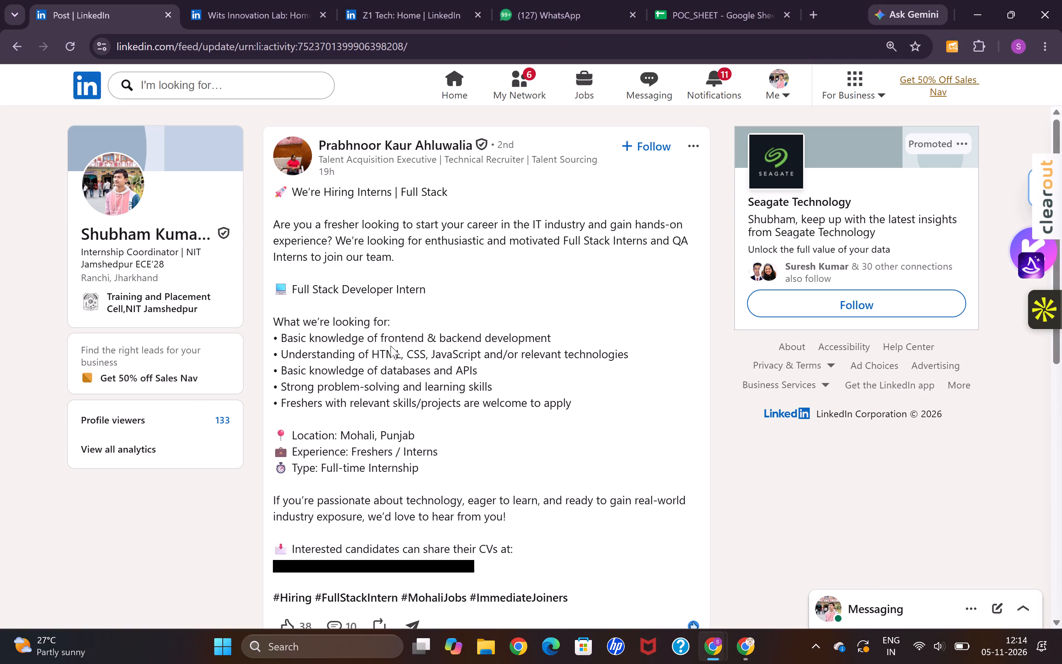
left_click(6, 46)
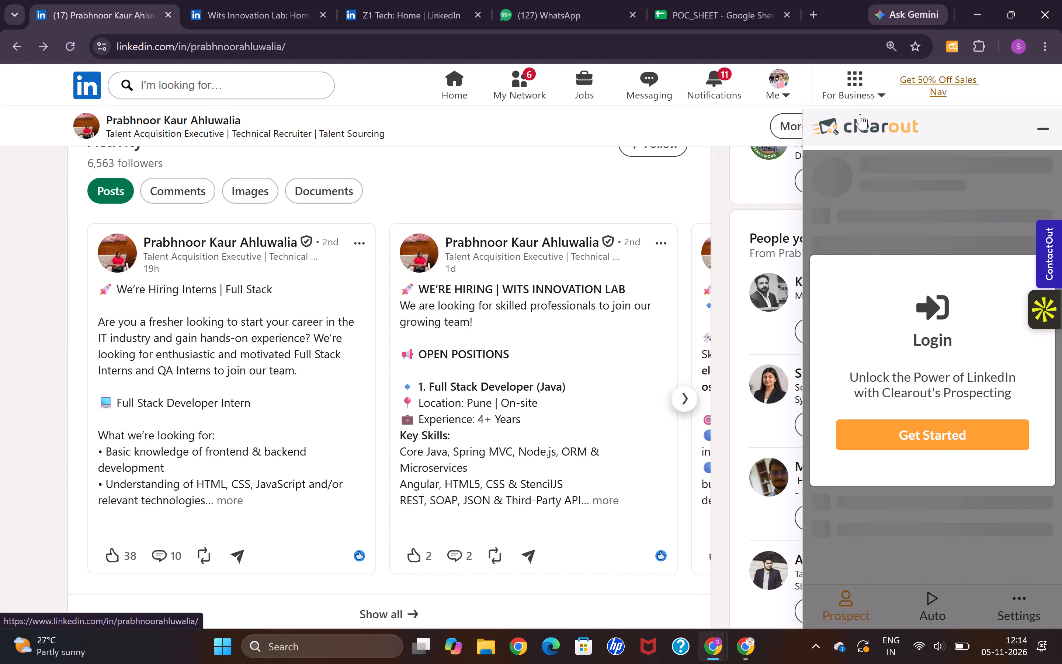
left_click(1042, 124)
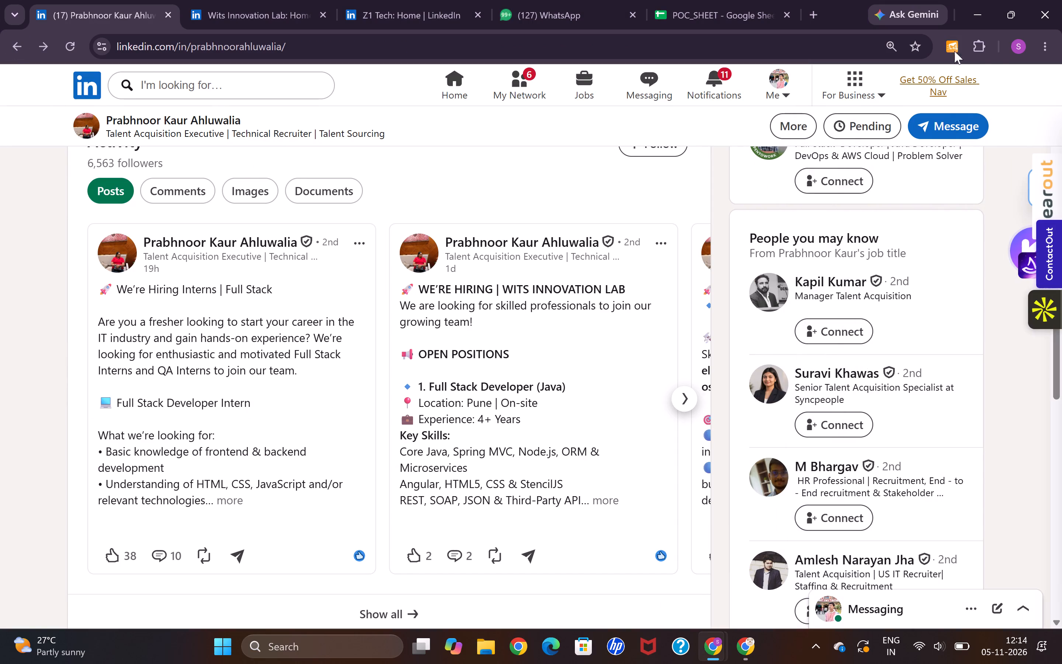
left_click(979, 51)
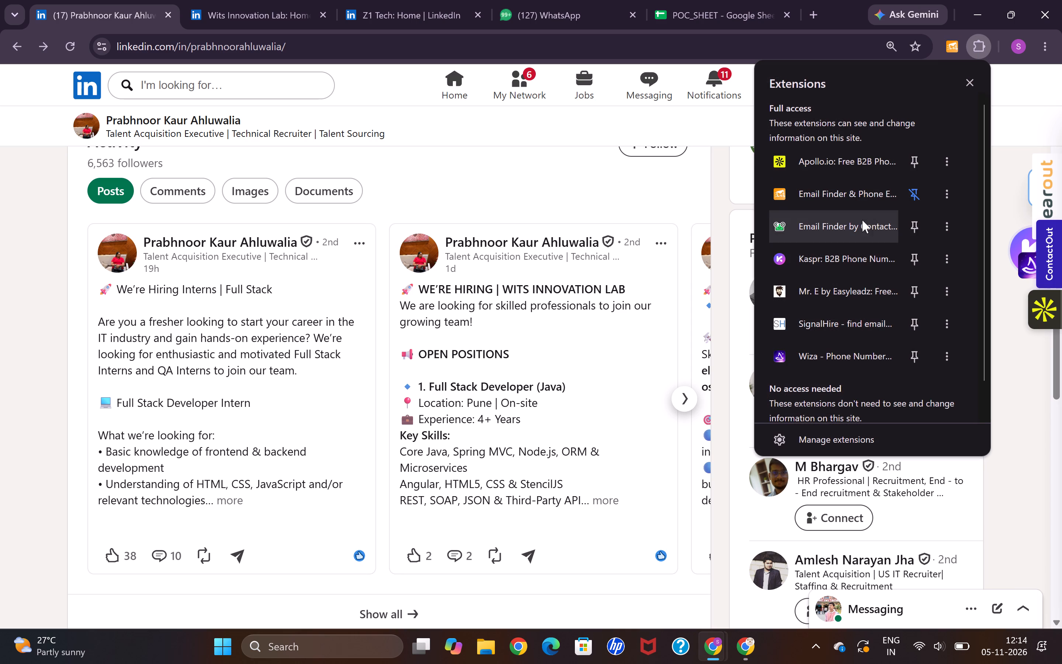
left_click(859, 221)
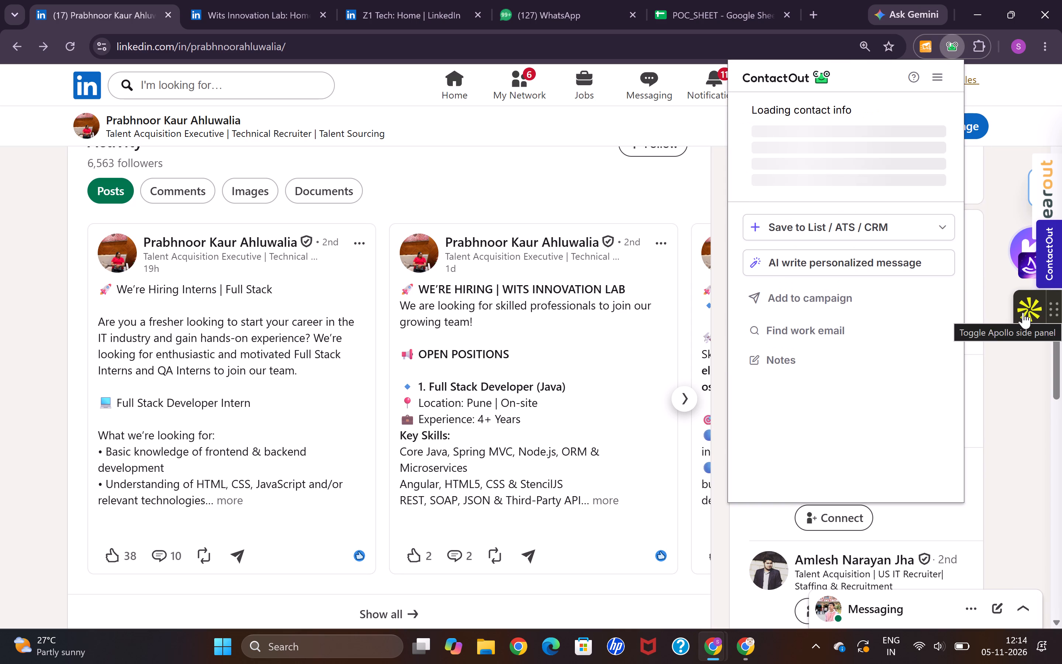
Try to access the recruiter's email and phone number through Apollo, checking the Free option among its upgrade plans.
left_click(1023, 312)
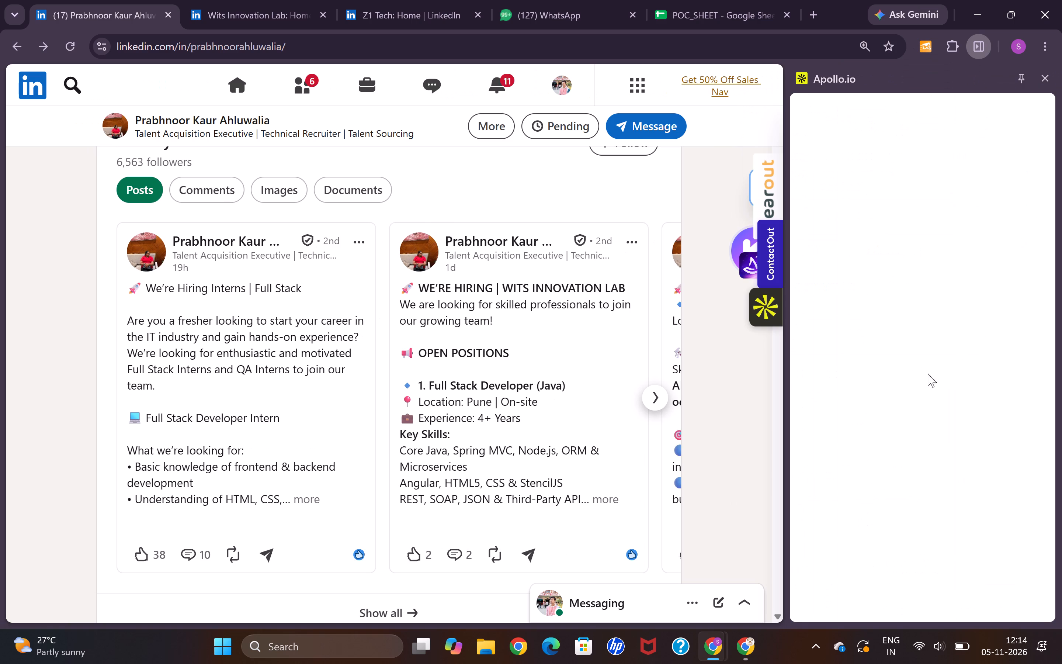
scroll(461, 284, "up", 3)
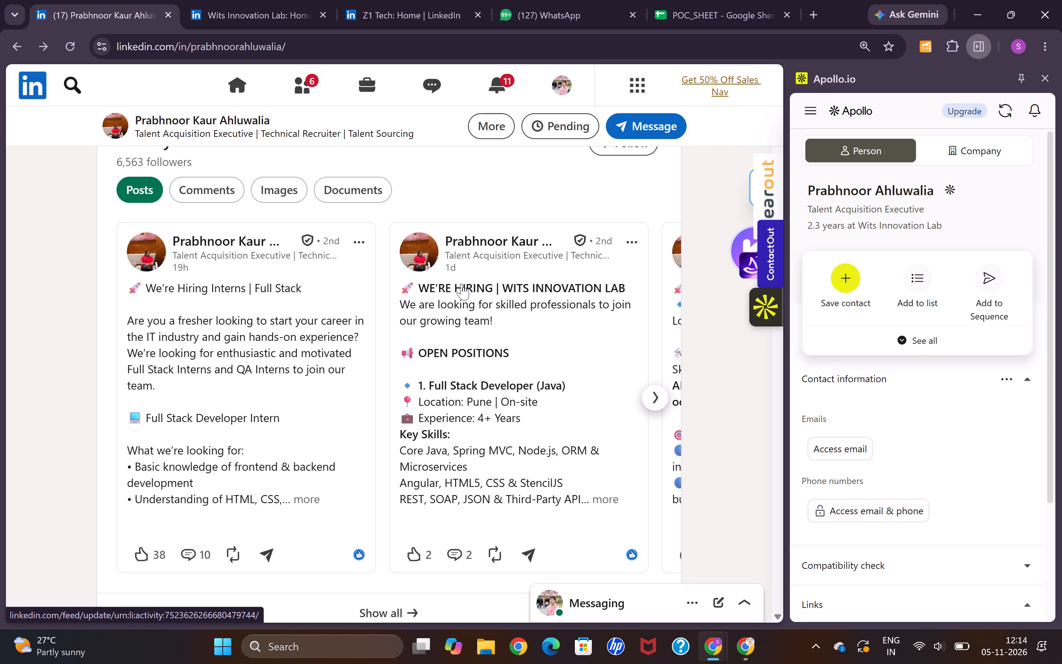
scroll(461, 284, "up", 7)
left_click(845, 507)
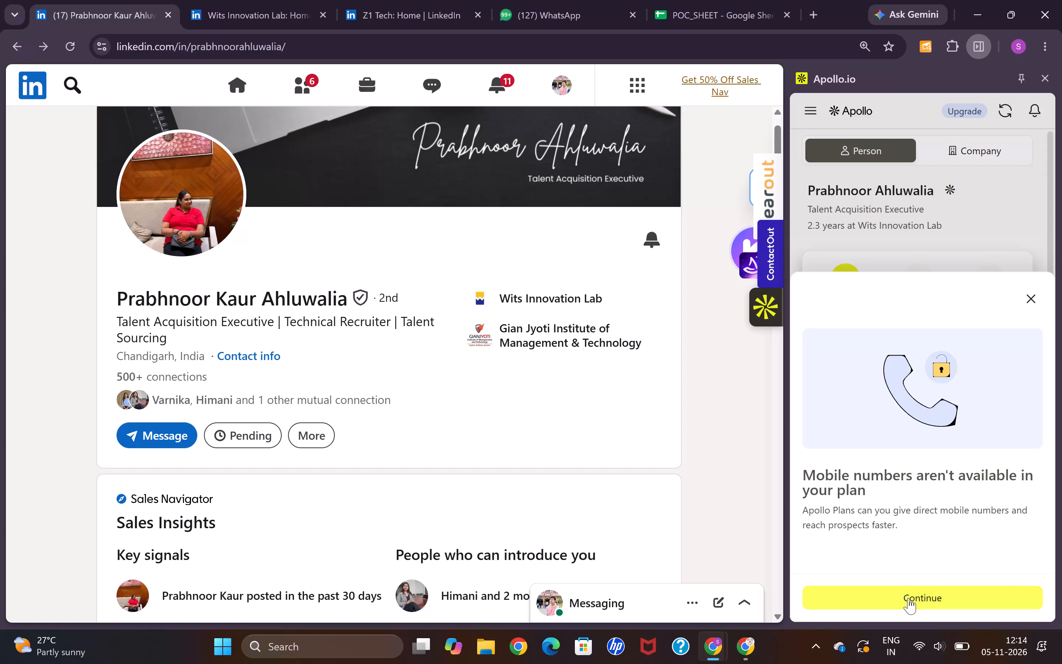
left_click(908, 598)
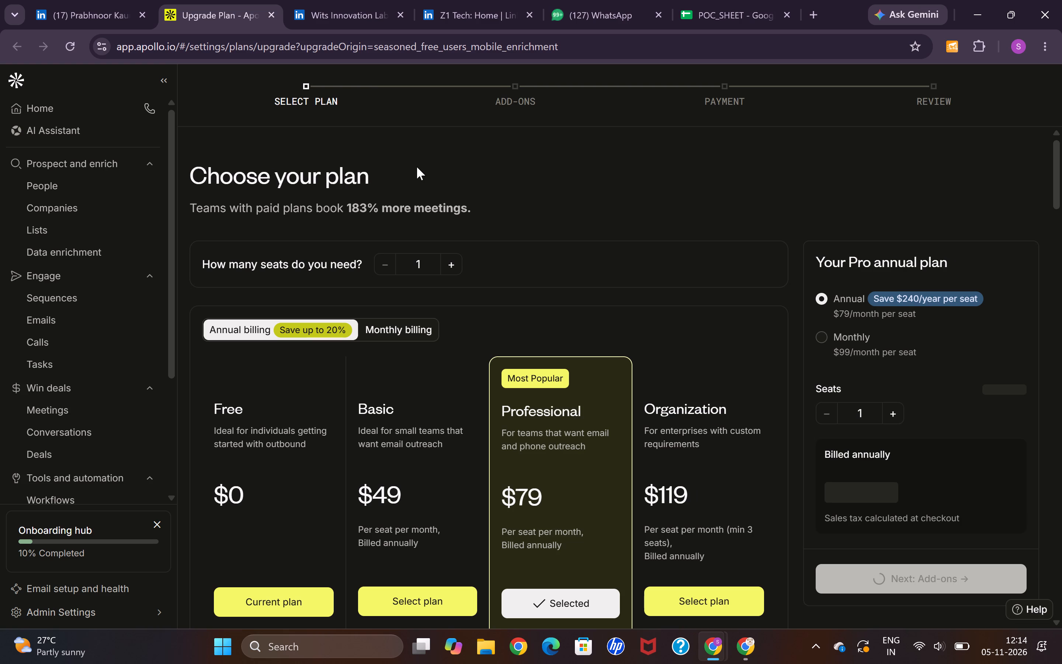
left_click(301, 461)
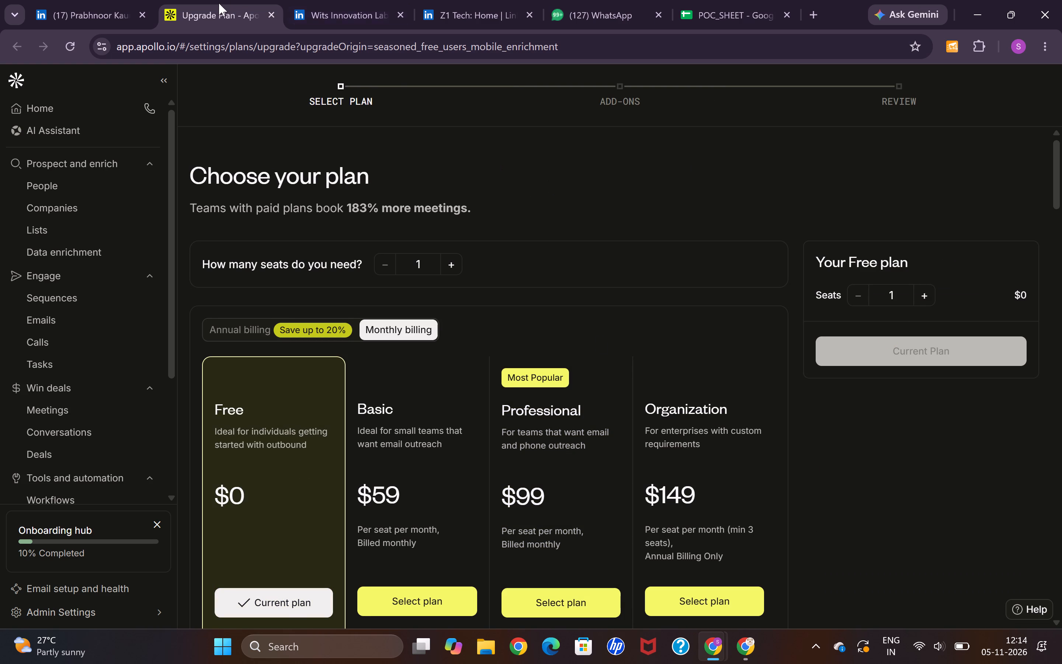
left_click(94, 20)
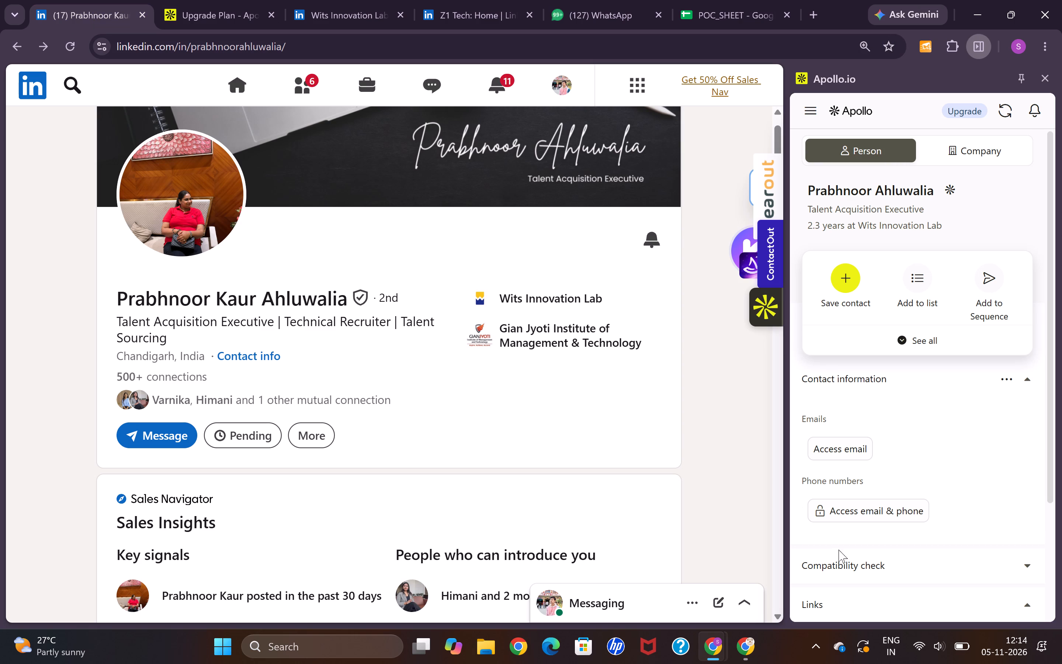
left_click(855, 511)
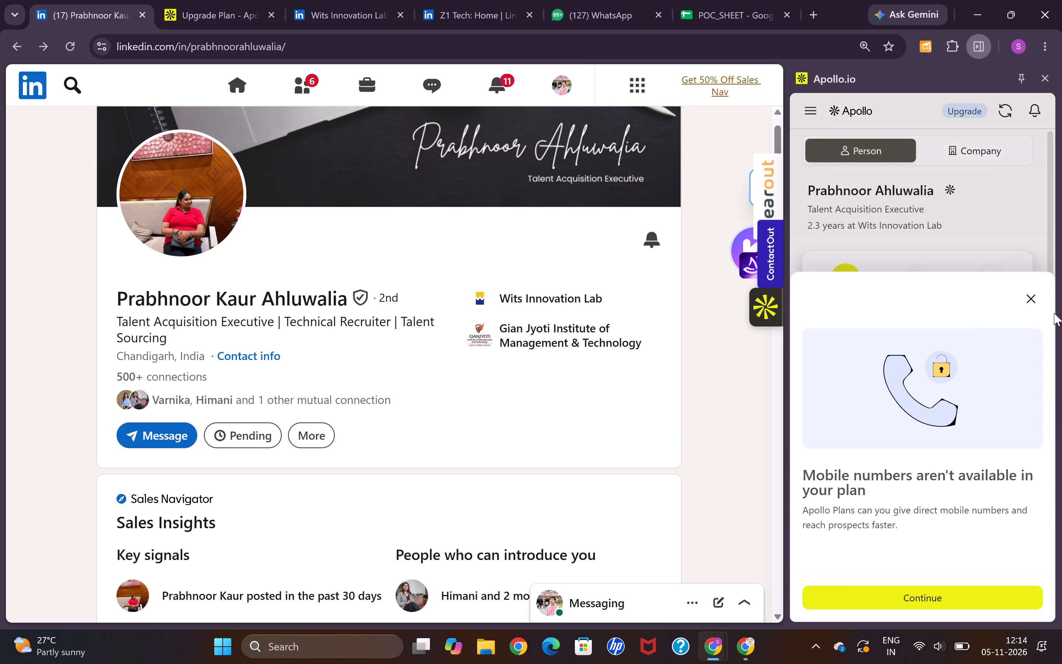
left_click(1027, 297)
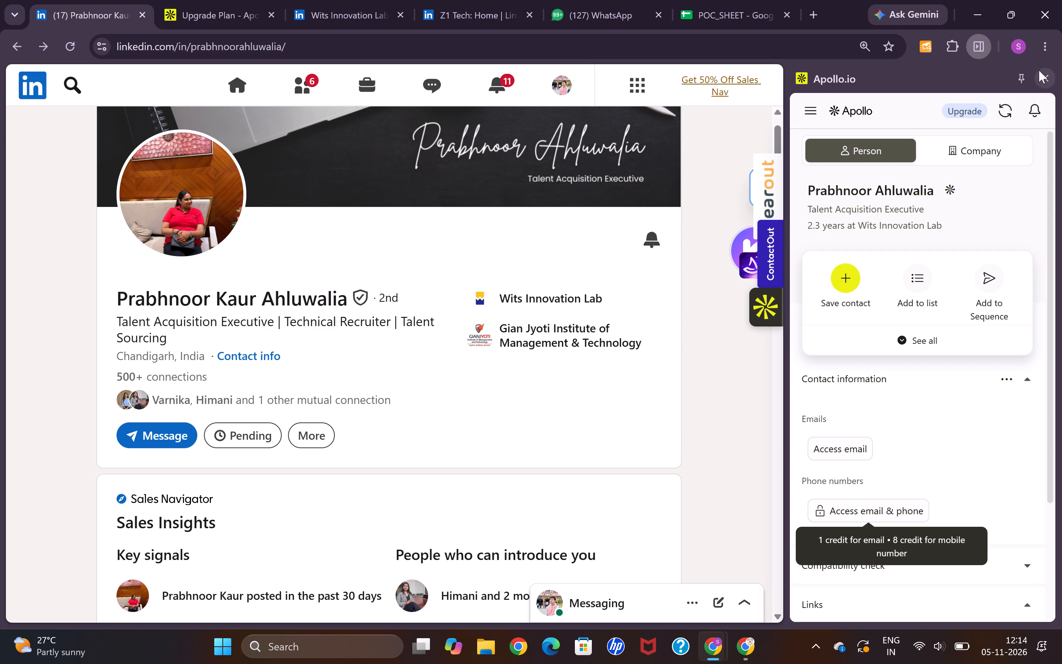
left_click(1041, 74)
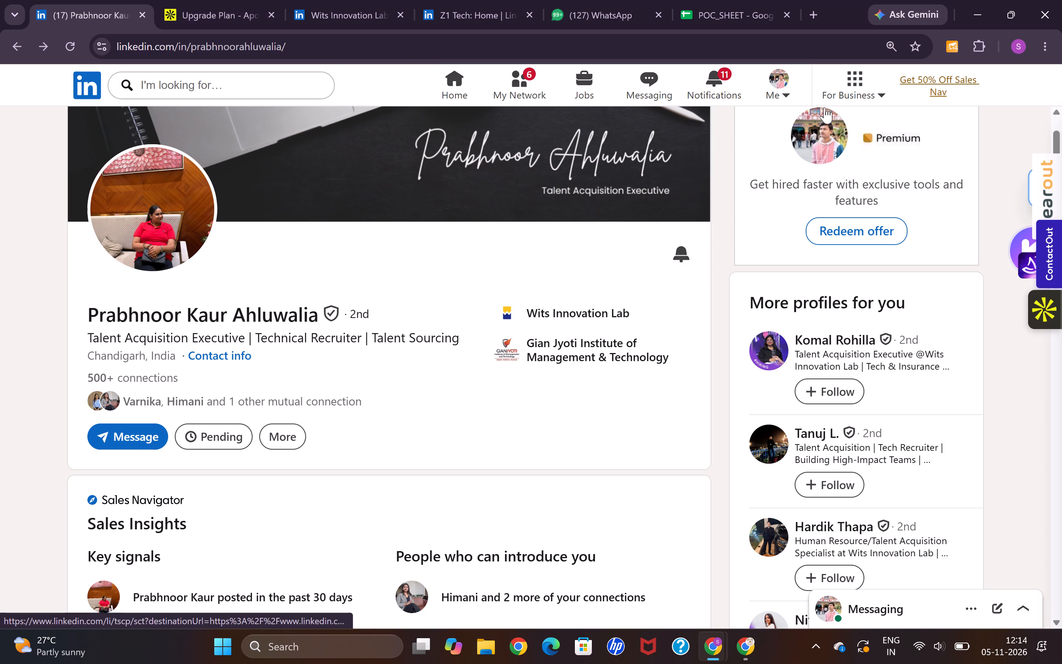
Look up the recruiter's contact details again with ContactOut.
left_click(981, 50)
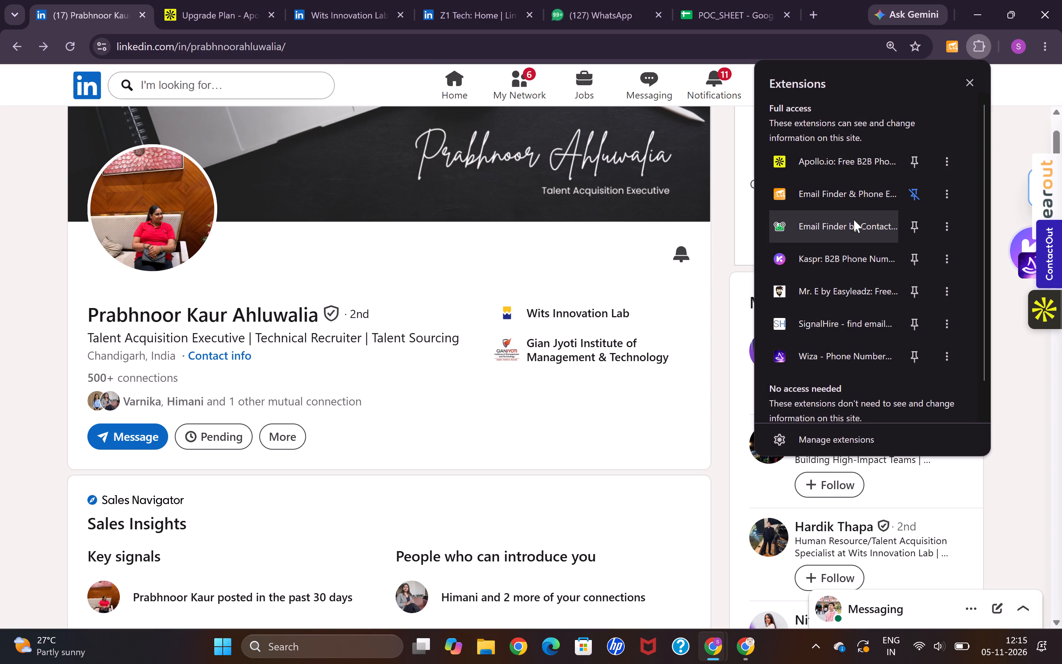
left_click(853, 221)
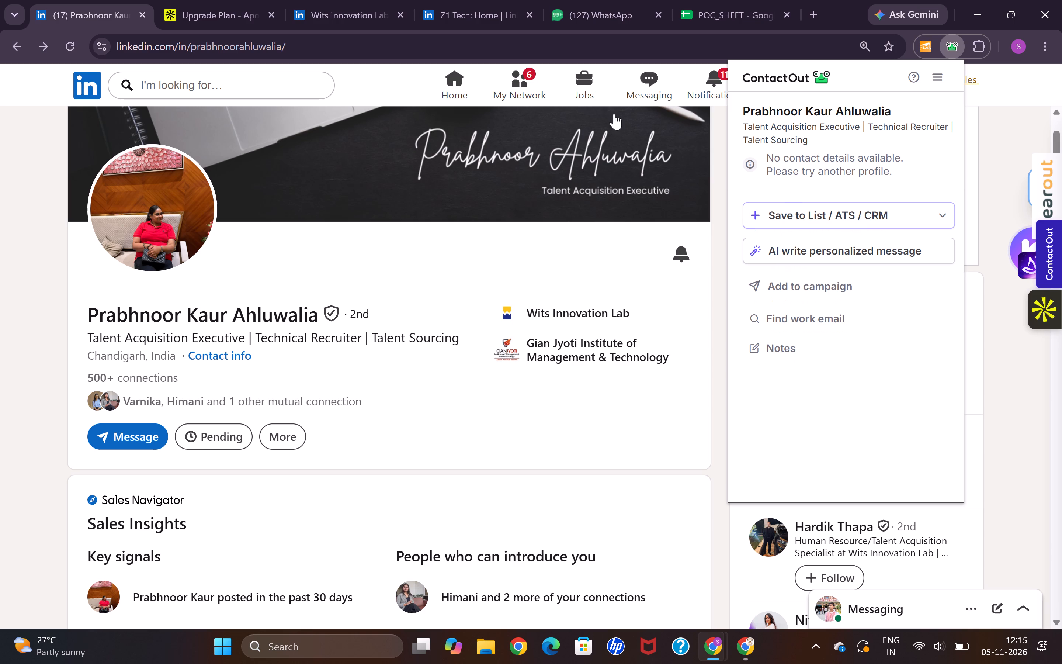
Search the Wits Innovation Lab company page's associated members on LinkedIn for the keyword campus.
left_click(313, 8)
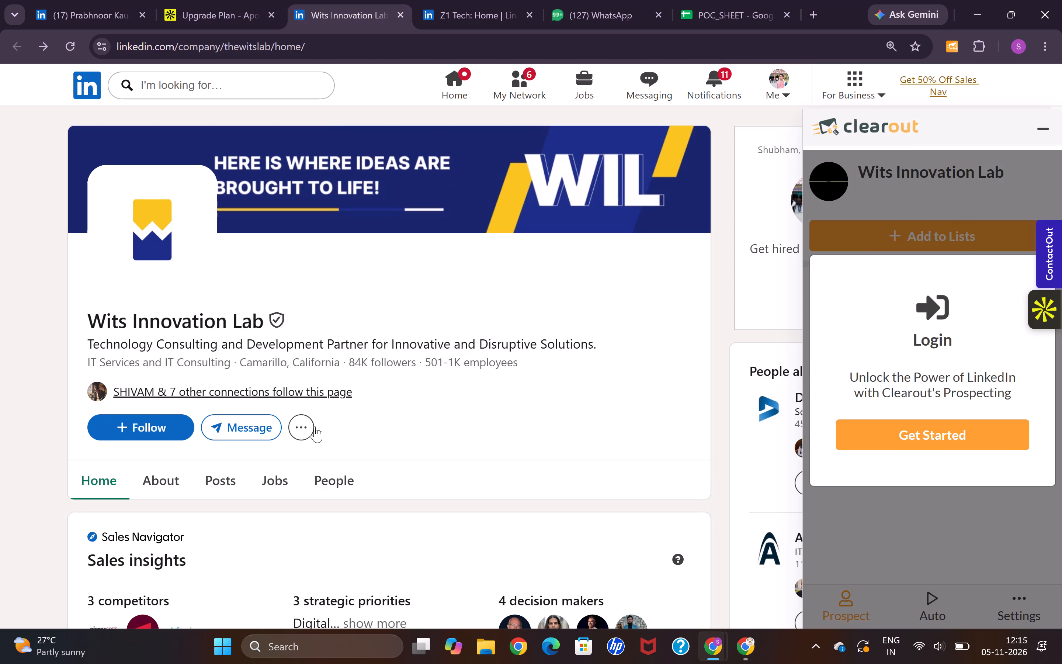
left_click(324, 477)
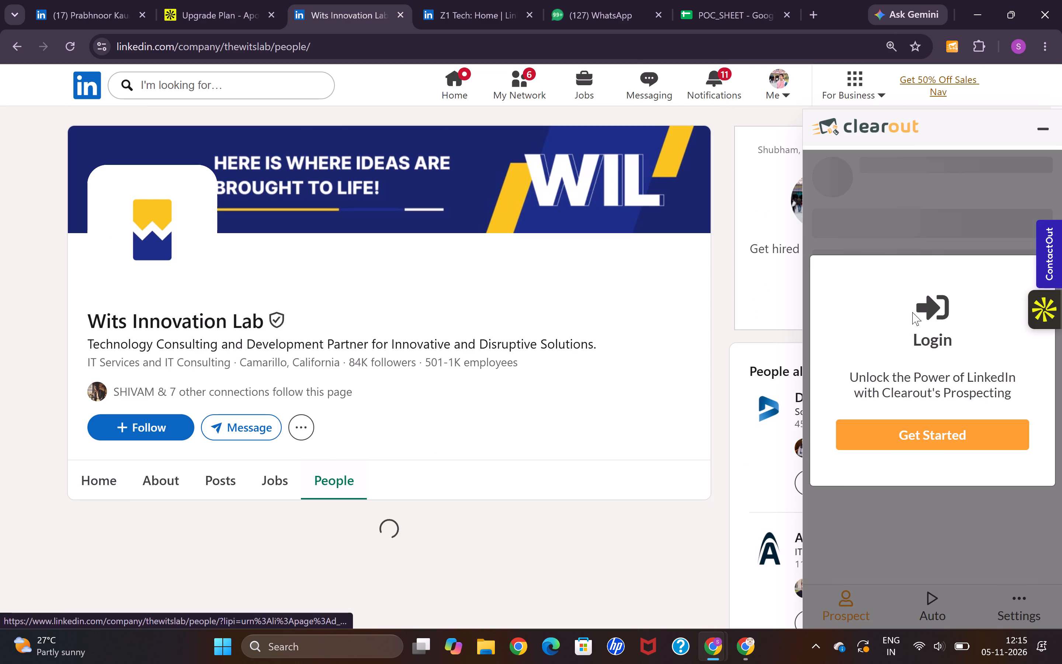
left_click(1048, 125)
scroll(335, 492, "down", 4)
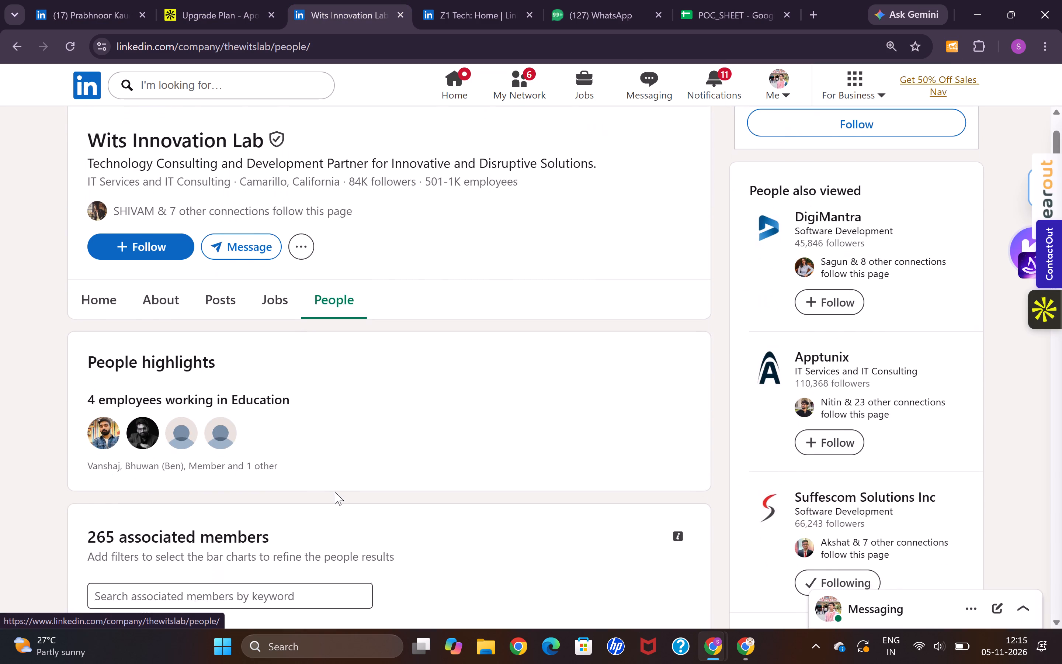
scroll(335, 492, "down", 1)
left_click(336, 421)
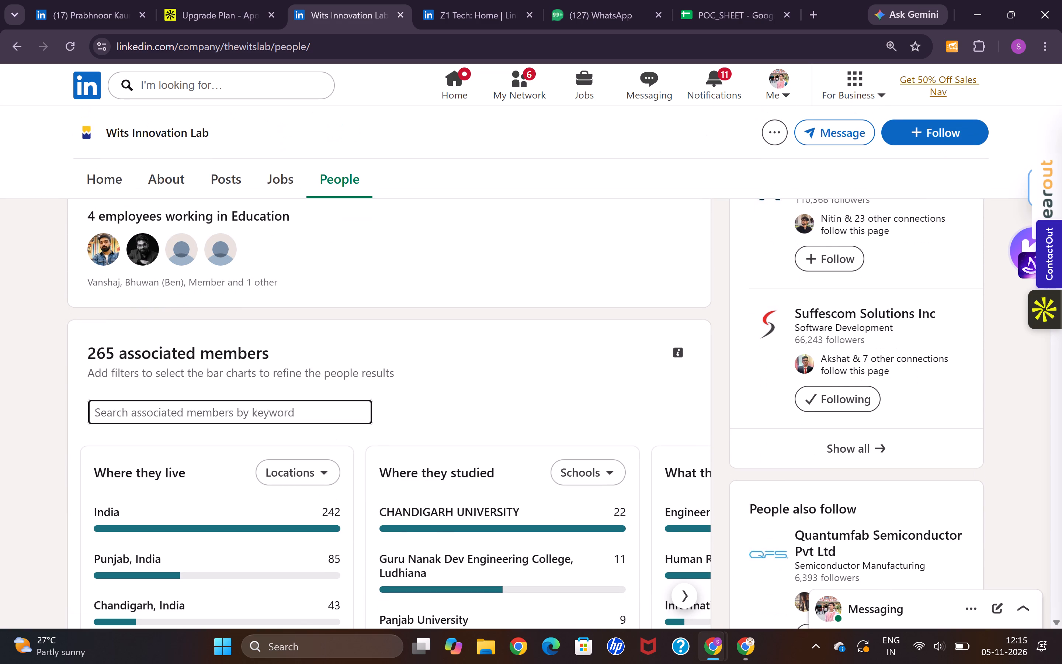
type("campus")
key("Return")
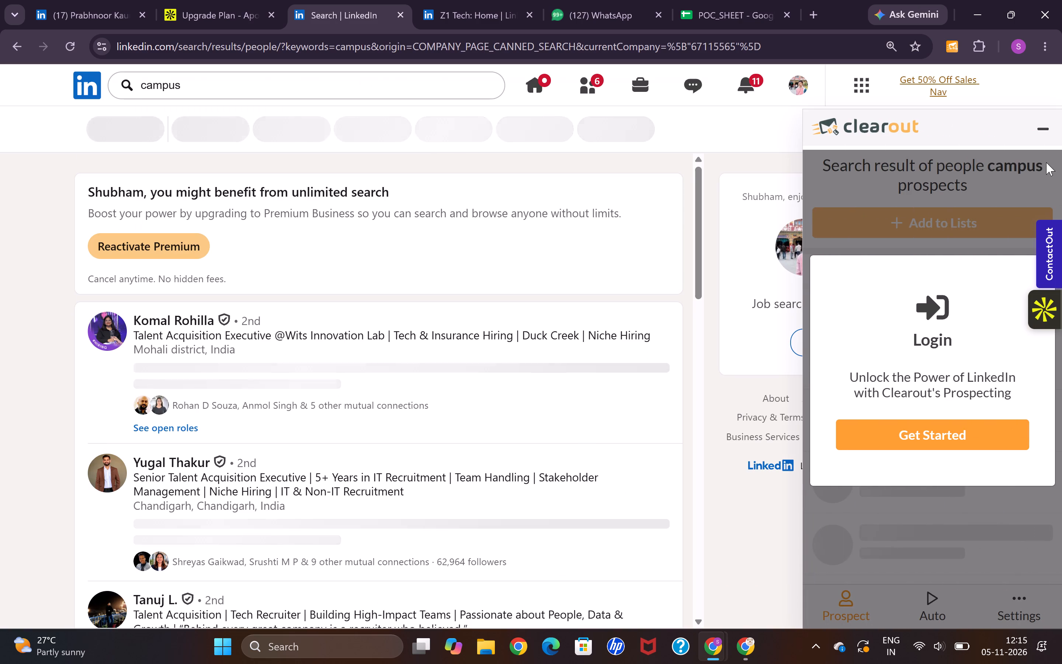
left_click(1042, 132)
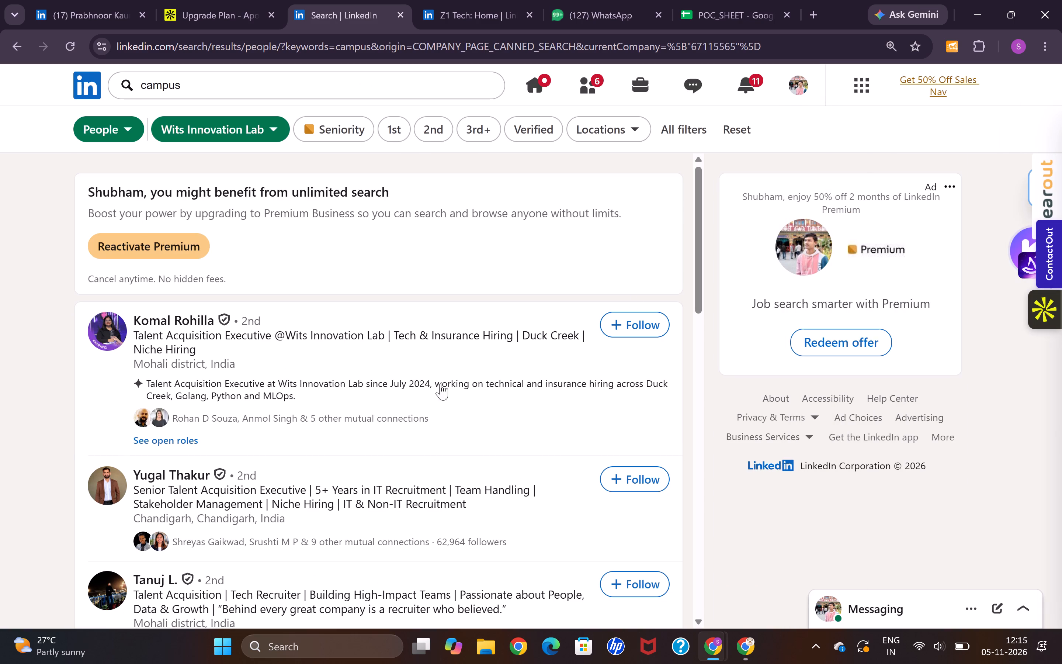
Open the profiles of the first four talent acquisition people in the campus search results in separate new tabs.
right_click(187, 318)
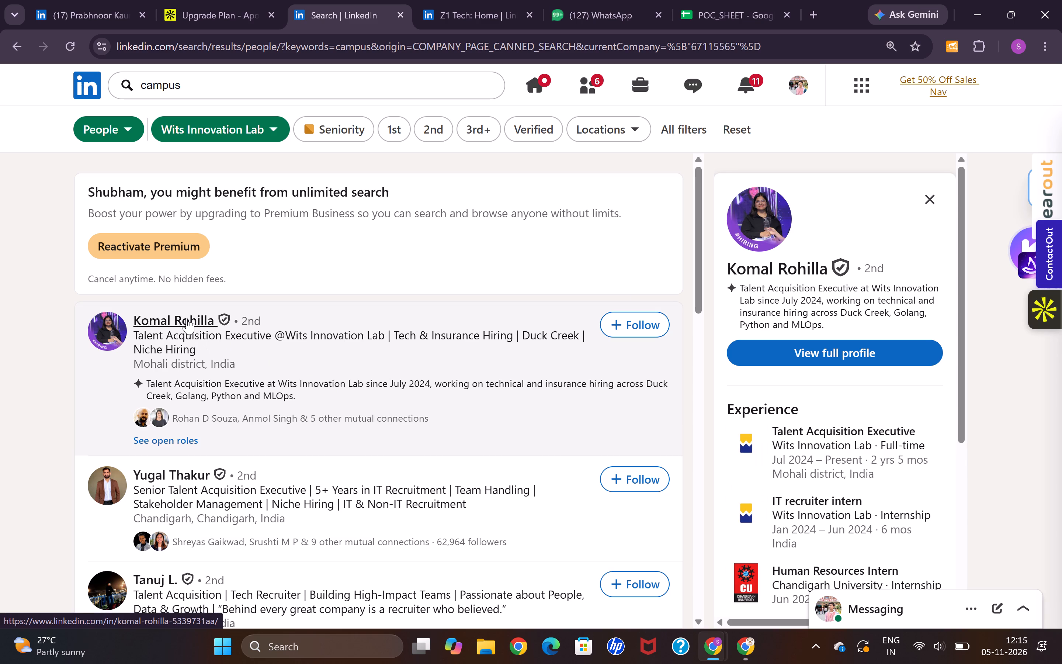
left_click(229, 339)
scroll(229, 339, "down", 2)
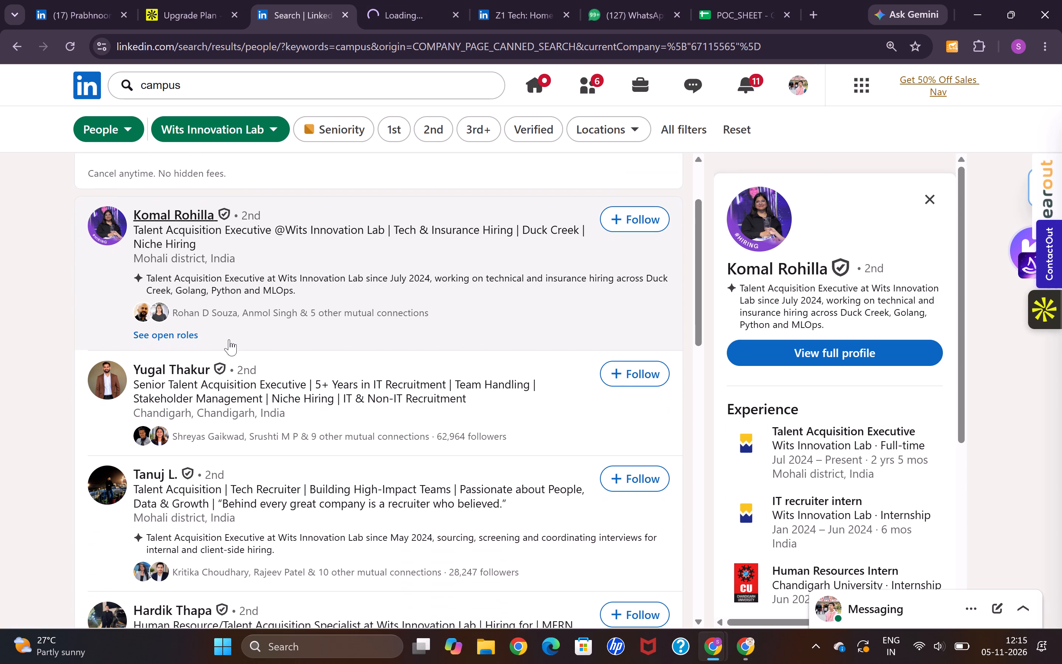
right_click(187, 367)
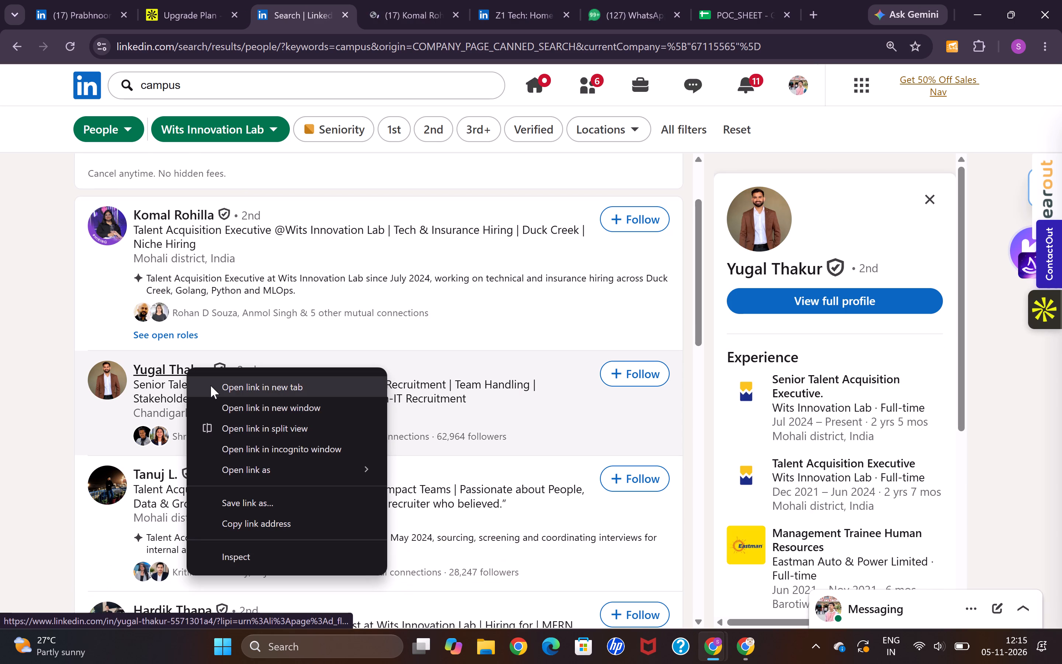
left_click(211, 385)
scroll(211, 385, "down", 1)
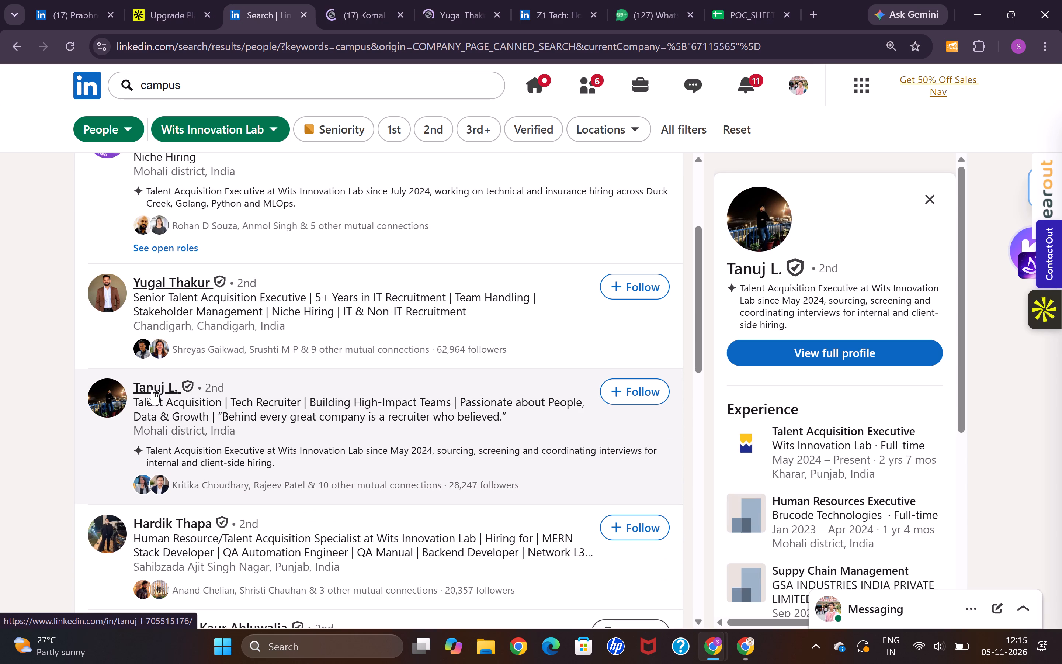
right_click(152, 389)
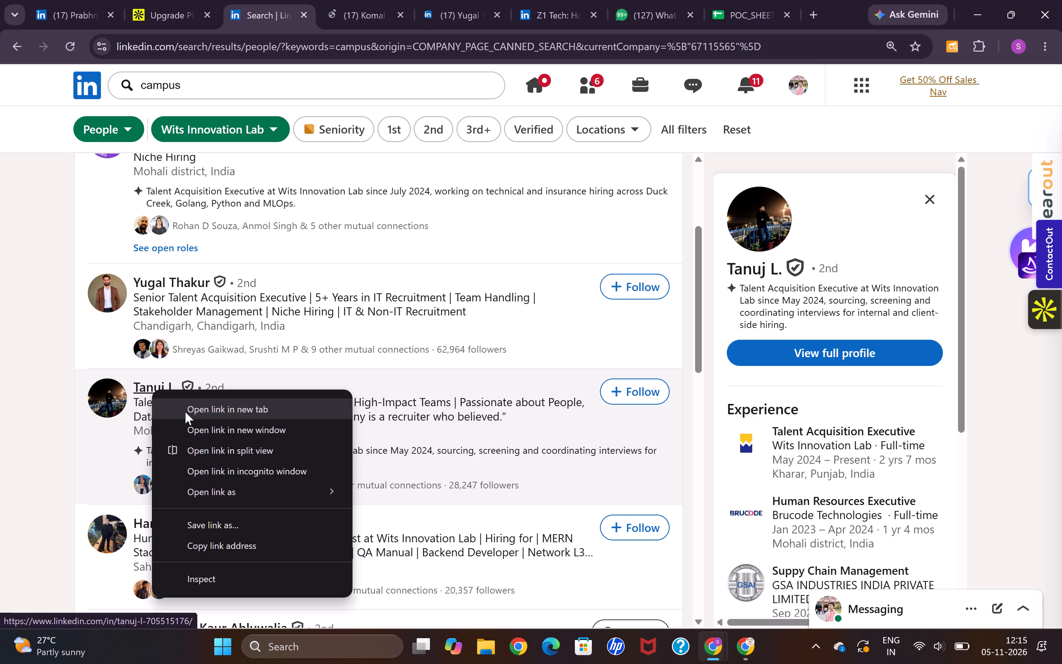
left_click(185, 412)
scroll(185, 412, "down", 2)
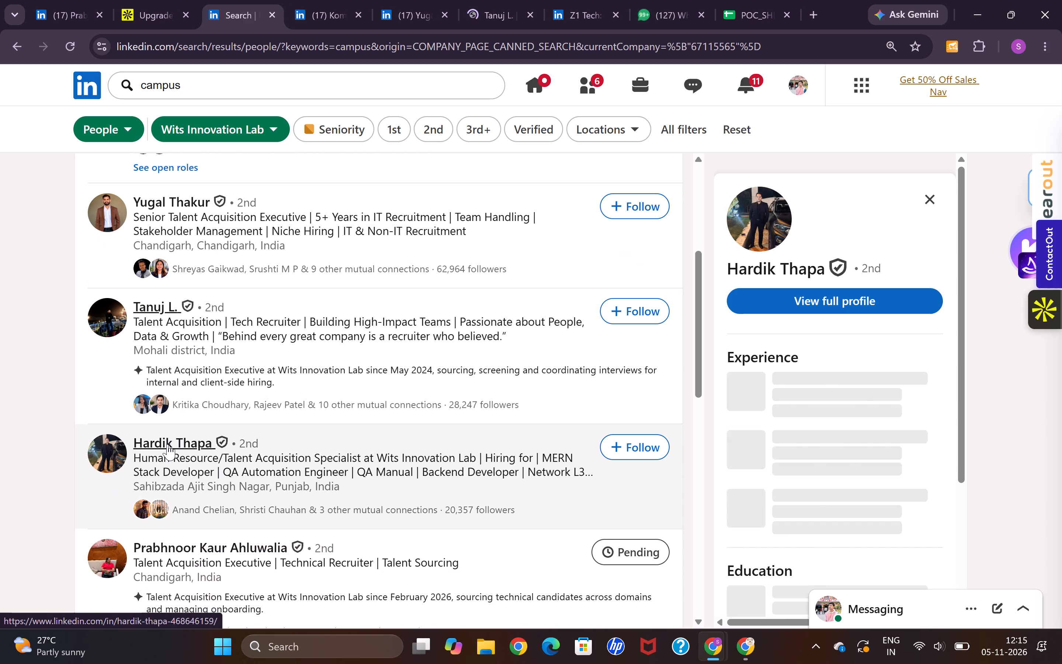
right_click(167, 444)
left_click(230, 249)
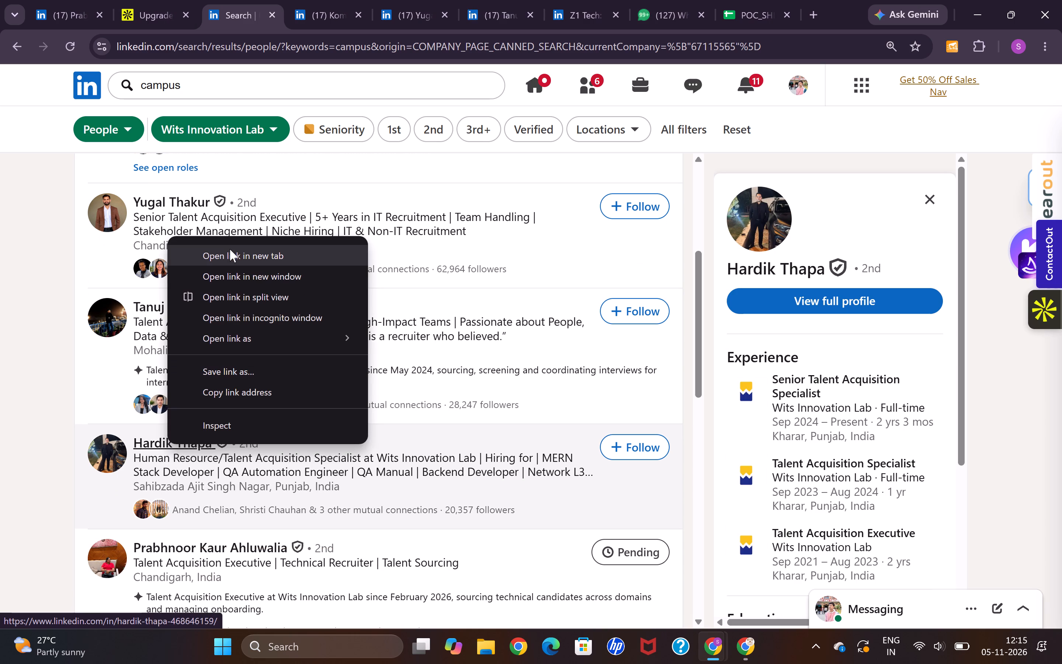
Open in a new tab the profile of the recruiter hiring a MERN Stack Developer and MLOps Engineer.
scroll(230, 249, "down", 5)
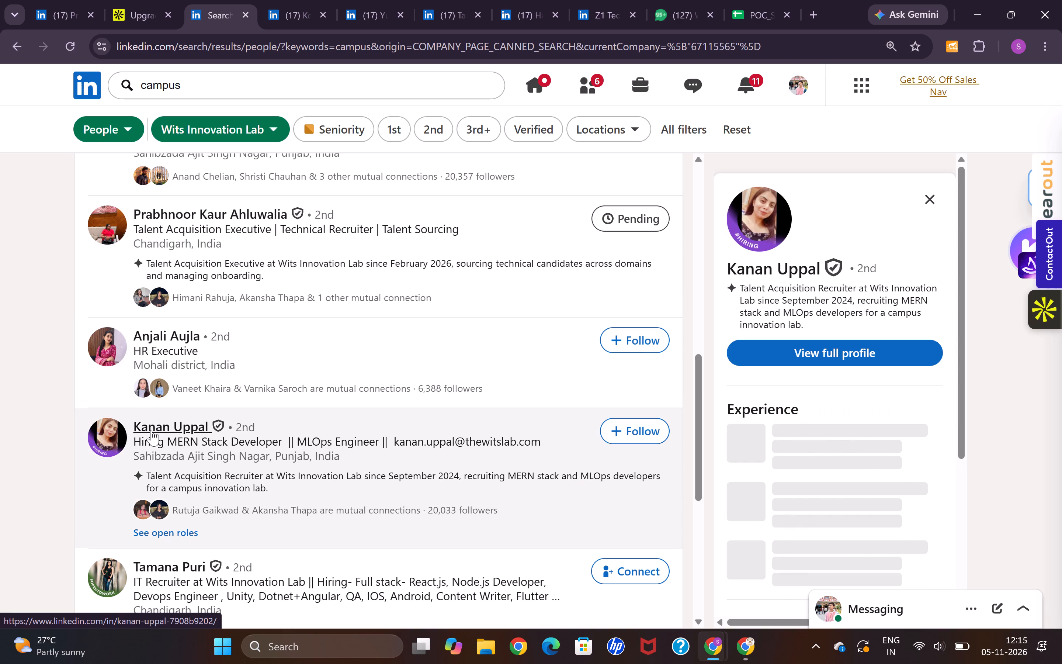
right_click(151, 430)
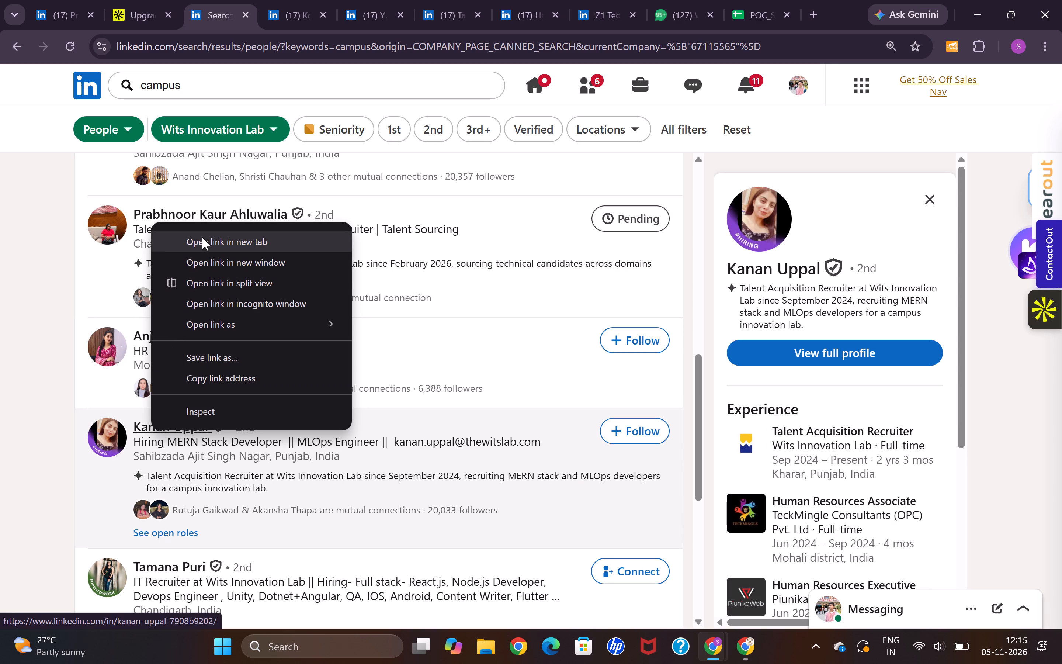
left_click(202, 235)
scroll(202, 235, "down", 1)
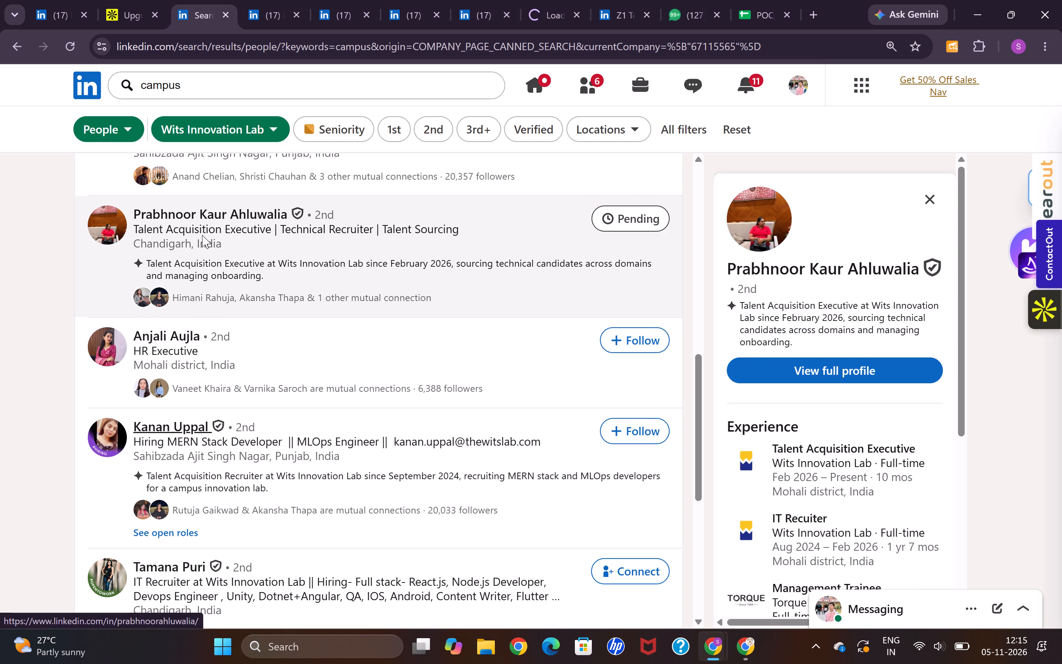
scroll(202, 235, "down", 2)
scroll(202, 235, "up", 7)
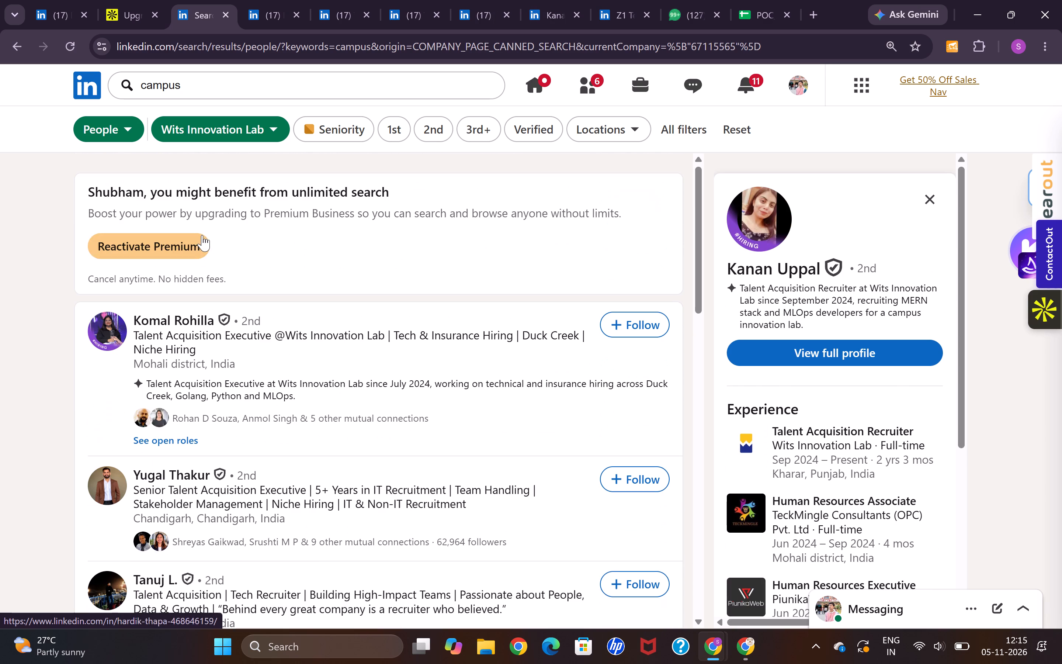
Send a connection invitation to the first search result, the Talent Acquisition Executive for tech and insurance hiring.
left_click(267, 15)
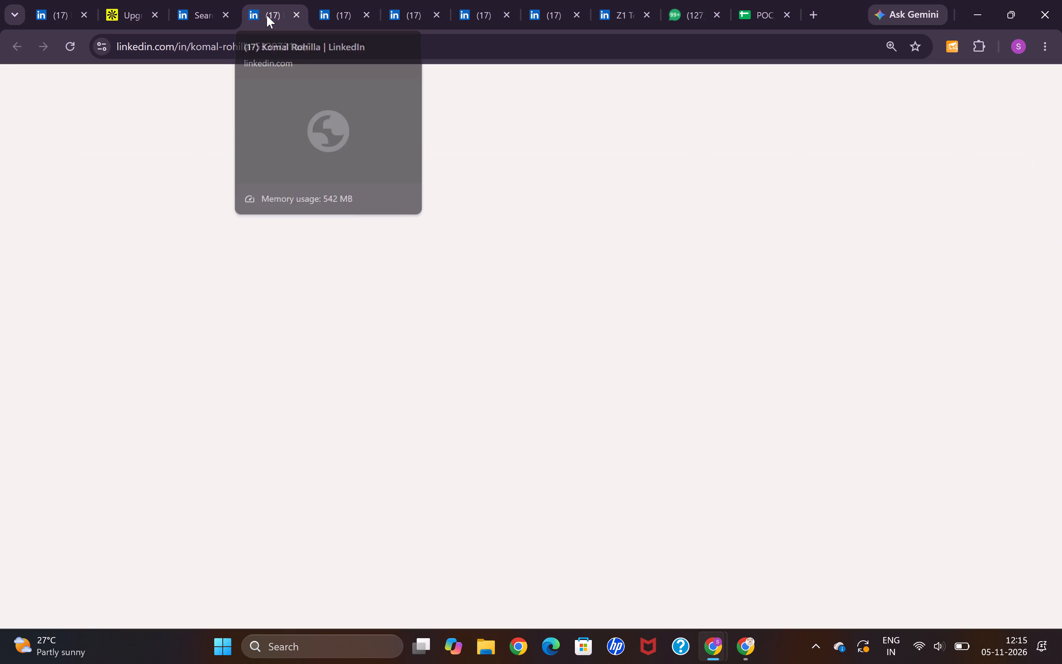
left_click(274, 516)
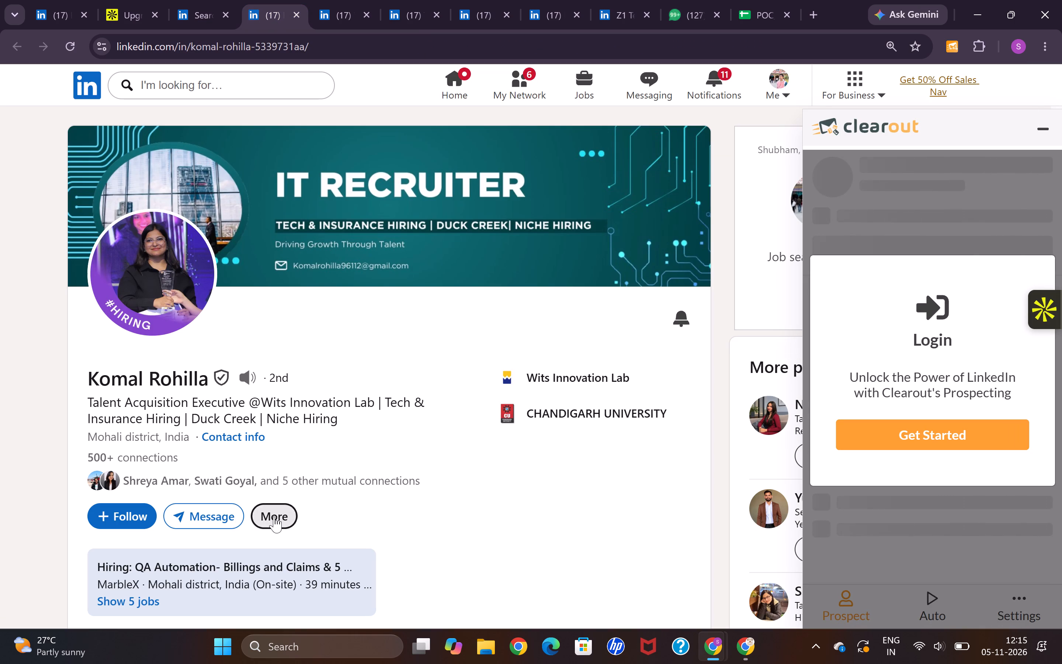
left_click(327, 368)
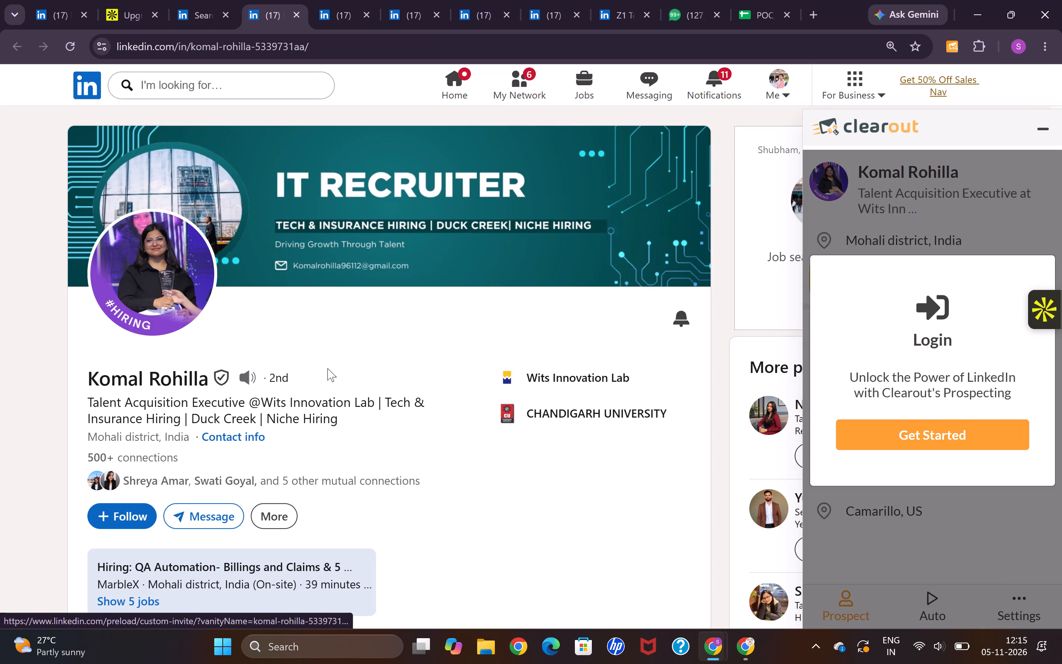
left_click(639, 226)
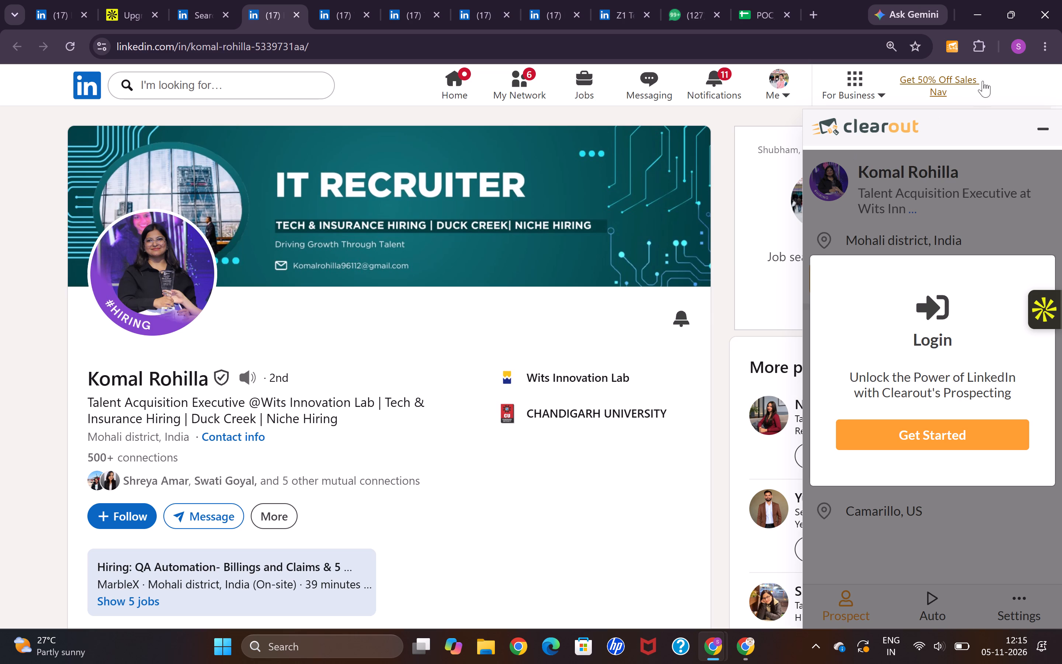
Look up this recruiter's contact details with ContactOut.
left_click(978, 49)
left_click(838, 216)
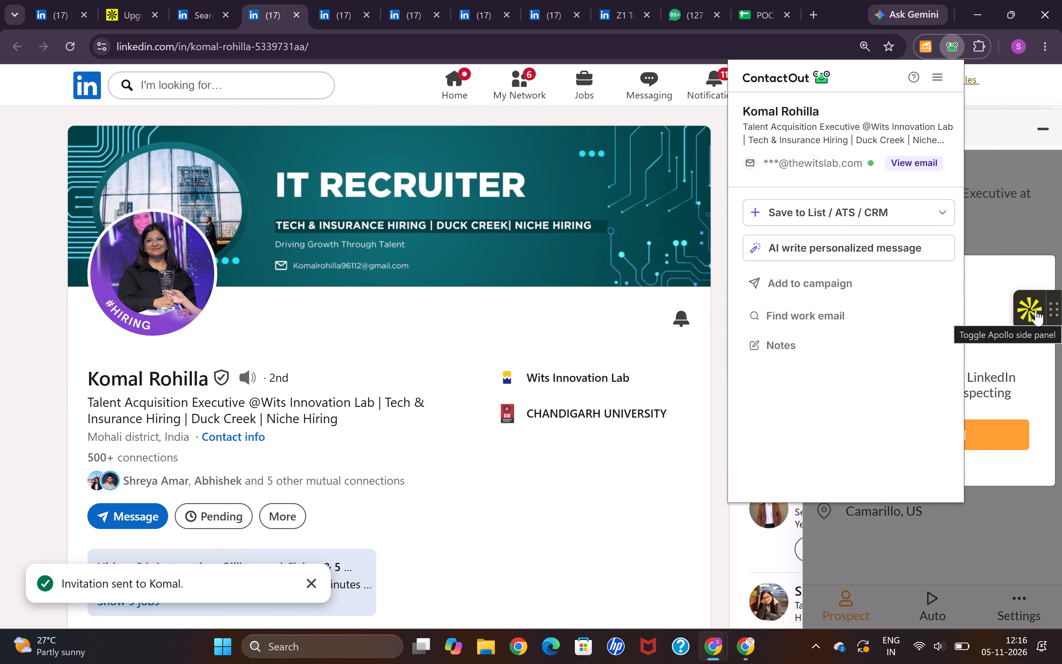
Look through the recruiter's profile down to the recent hiring posts in the Activity section.
scroll(534, 366, "down", 7)
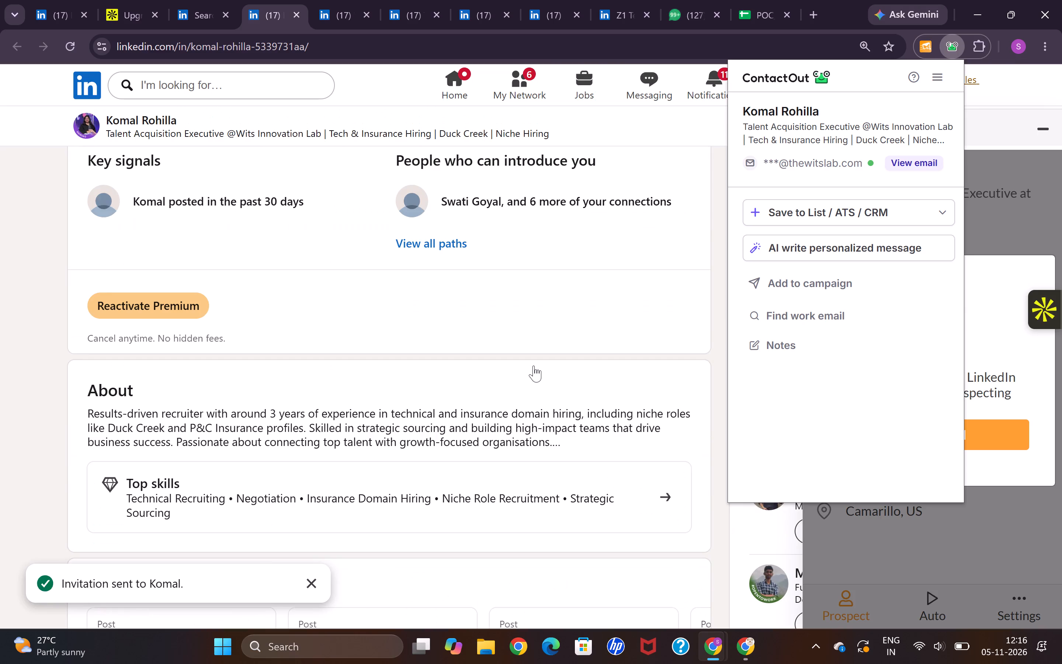
scroll(534, 366, "down", 9)
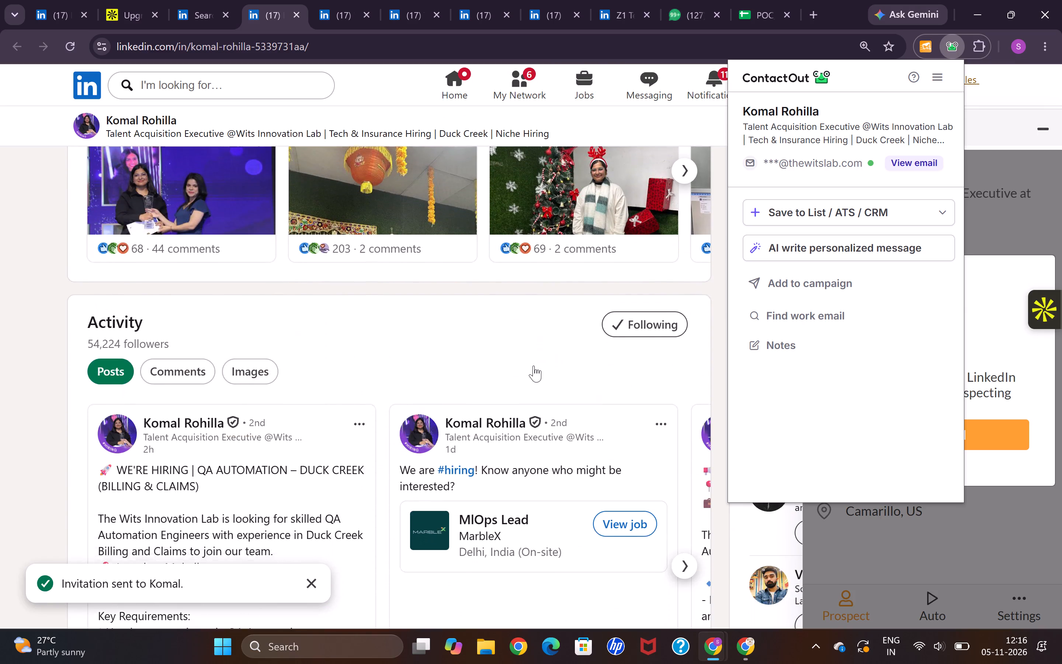
scroll(534, 366, "down", 1)
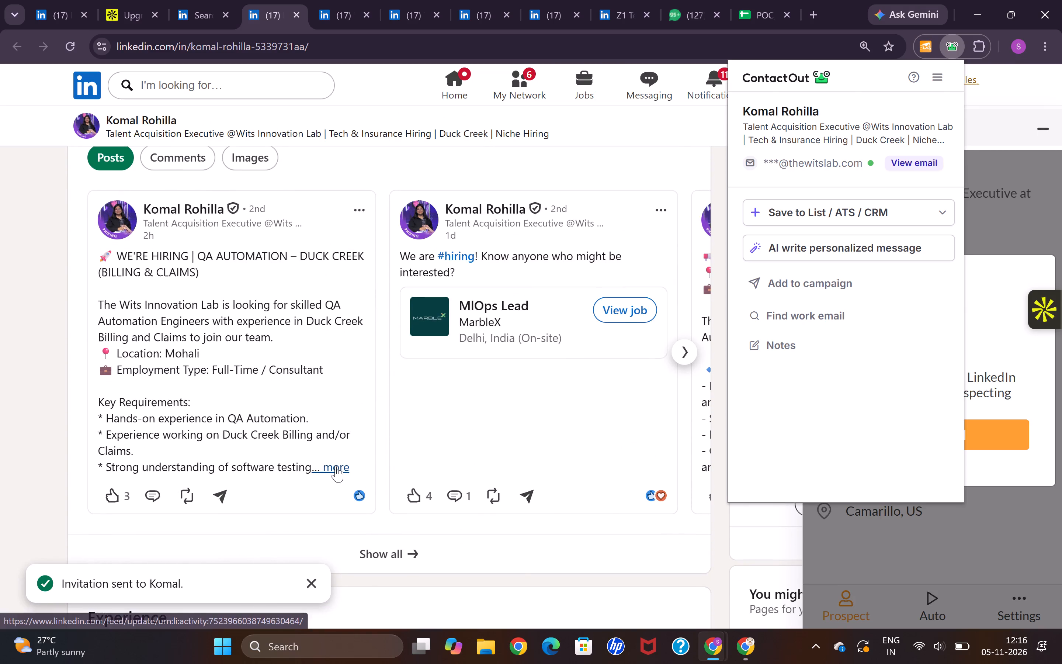
Open the full QA Automation – Duck Creek hiring post and copy the email address given for CVs.
left_click(336, 466)
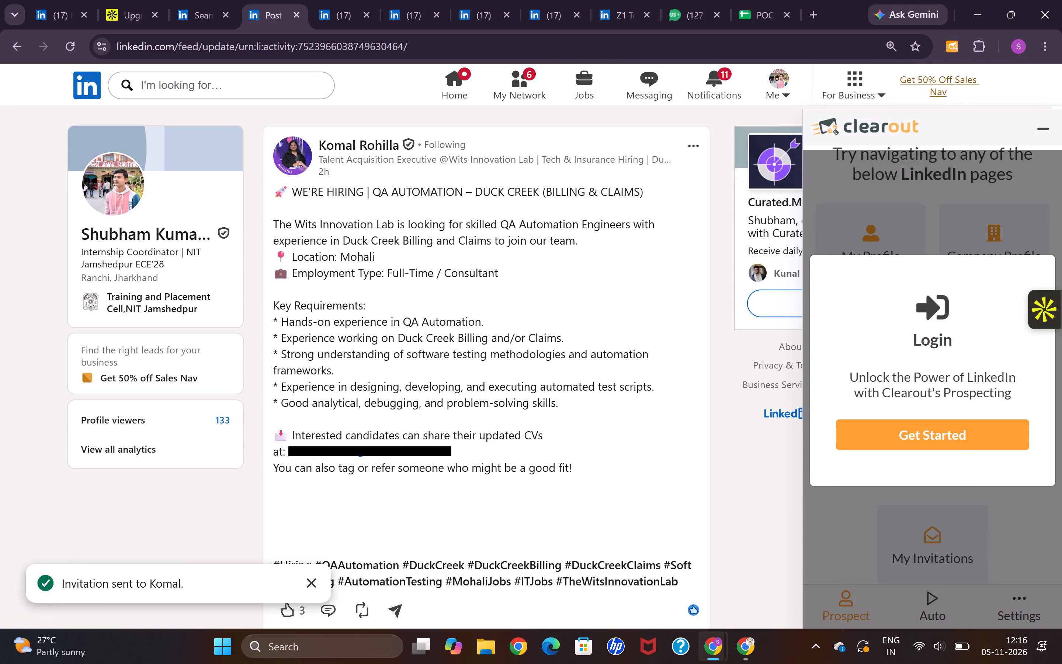
right_click(328, 448)
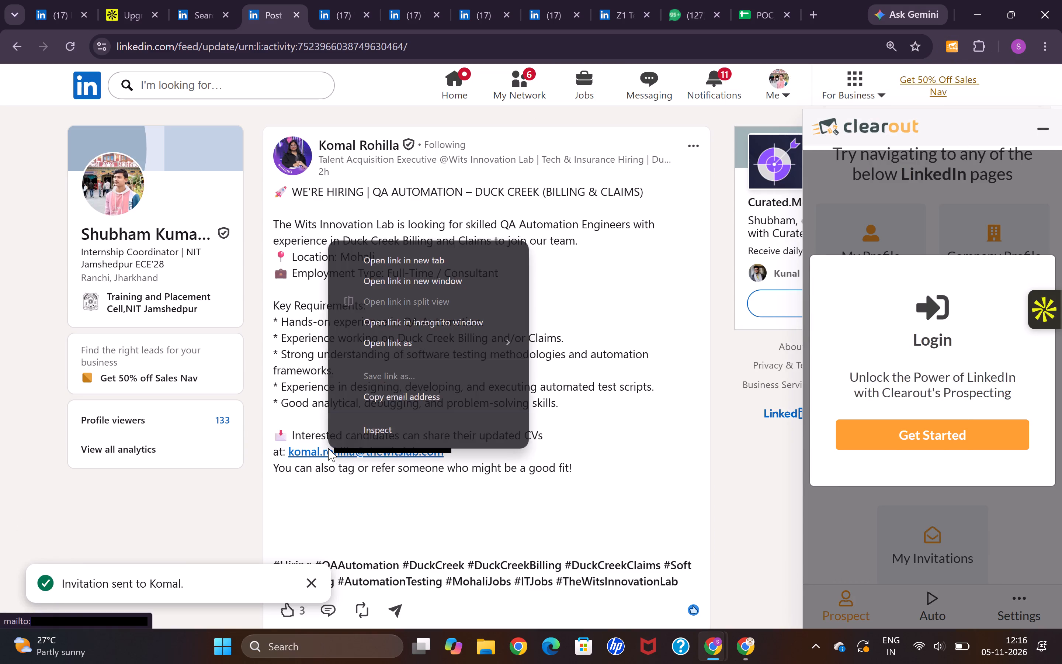
left_click(388, 400)
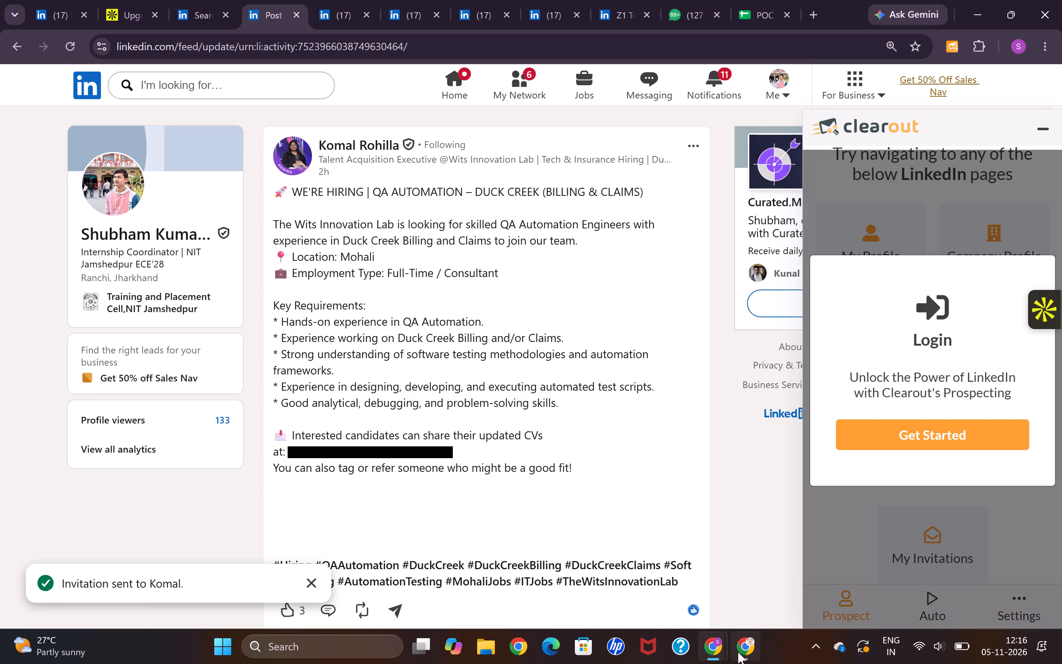
left_click(741, 583)
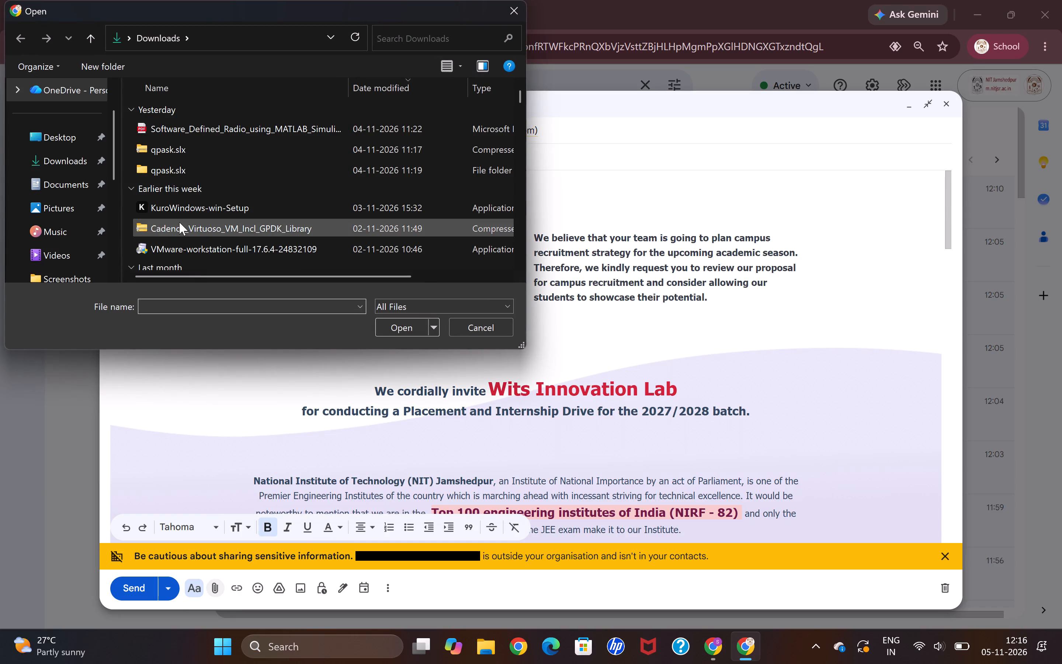
scroll(179, 222, "down", 1)
left_click(175, 175)
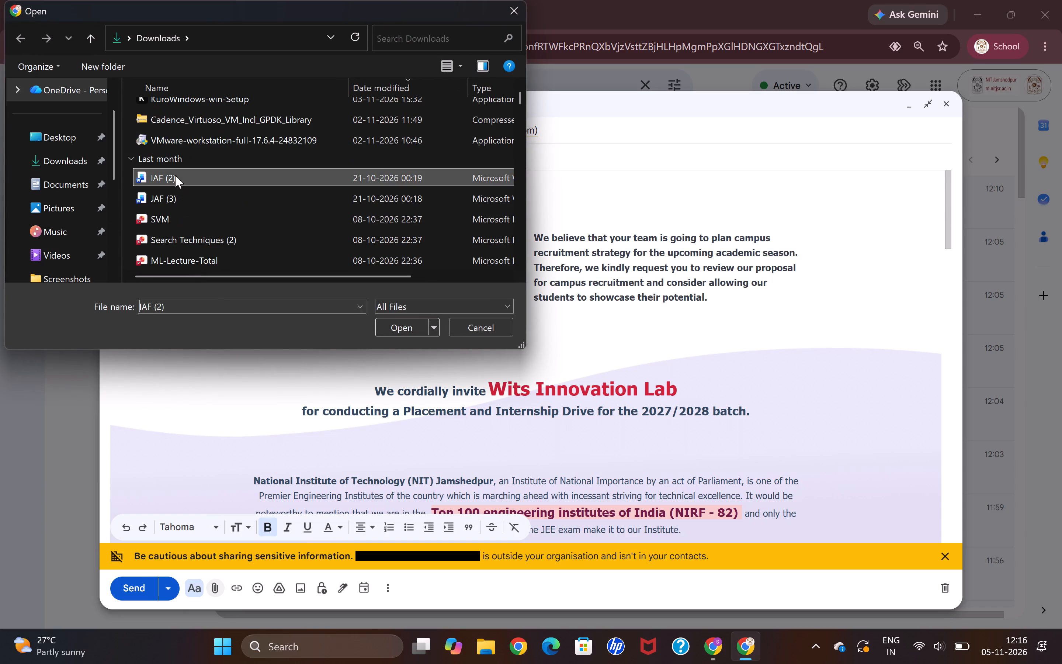
key("shift+Down")
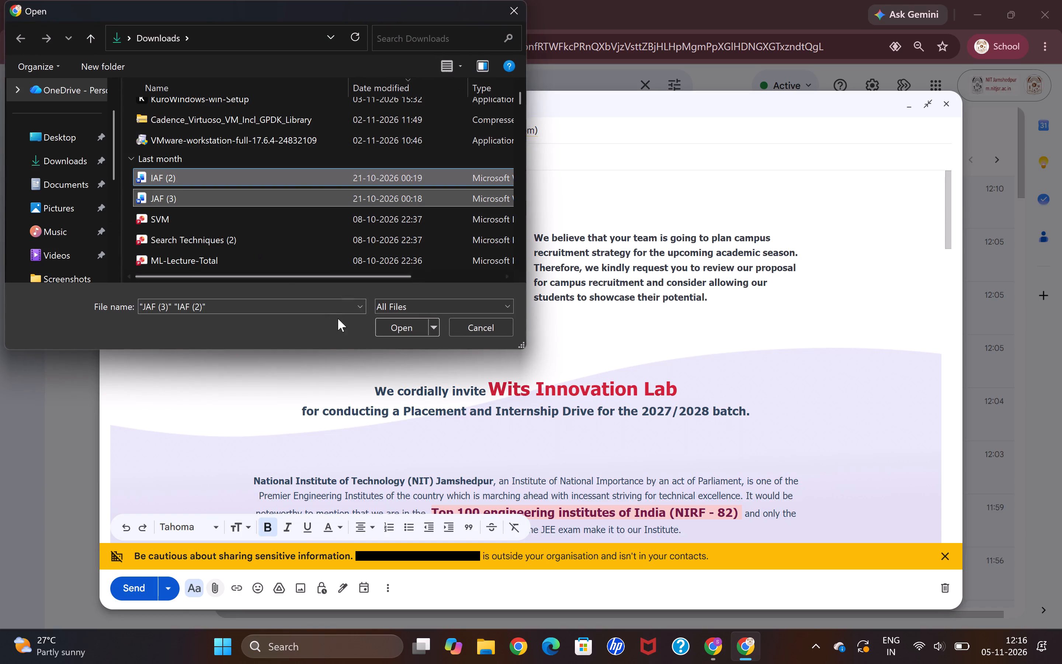
left_click(385, 329)
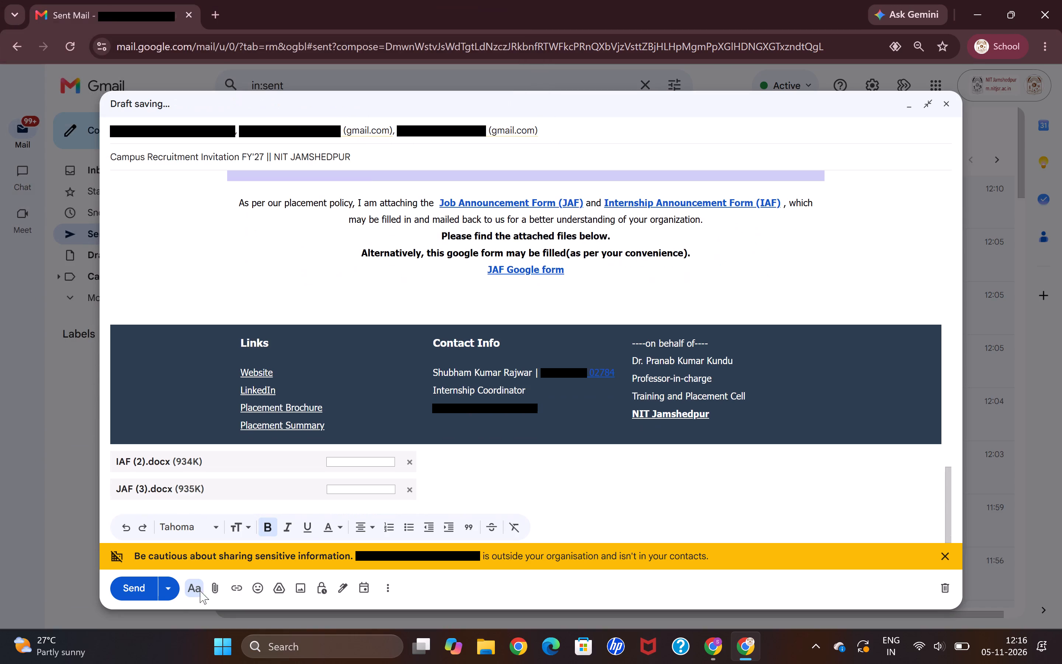
Attach Placement Poster 24-25, JAF 2027, IAF 2027 and Placement_Brochure_2025 from Downloads together.
left_click(214, 591)
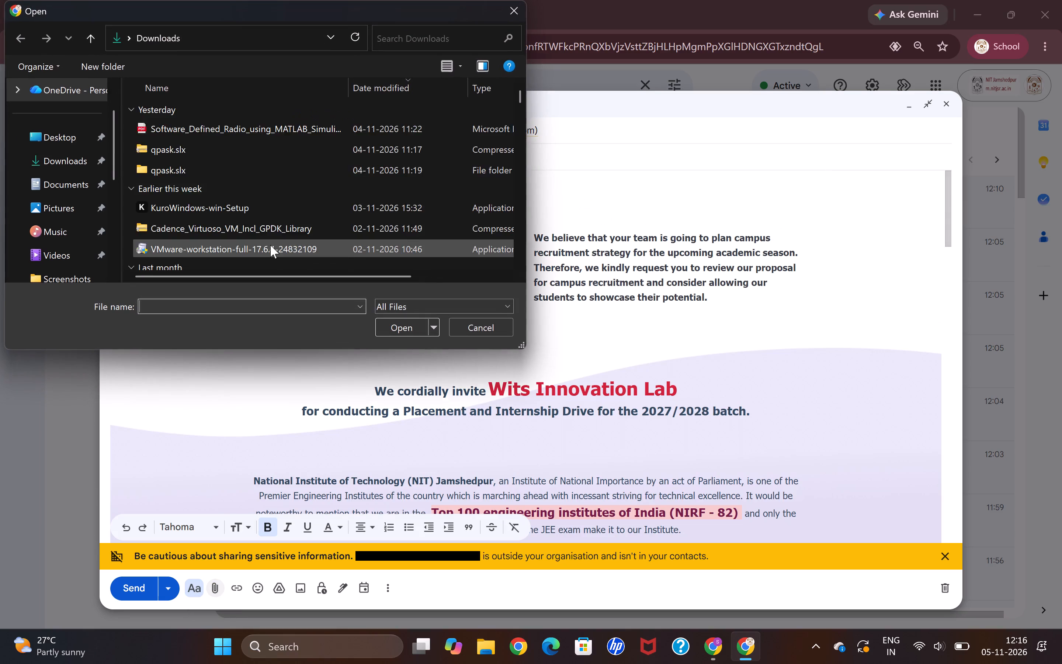
scroll(270, 245, "down", 4)
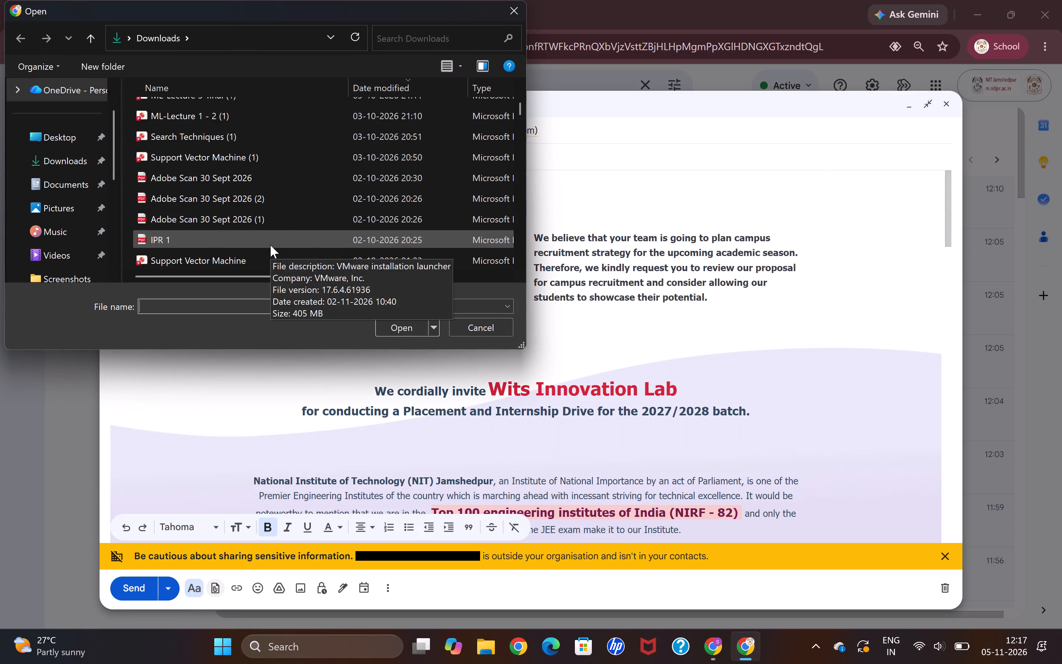
scroll(270, 245, "down", 4)
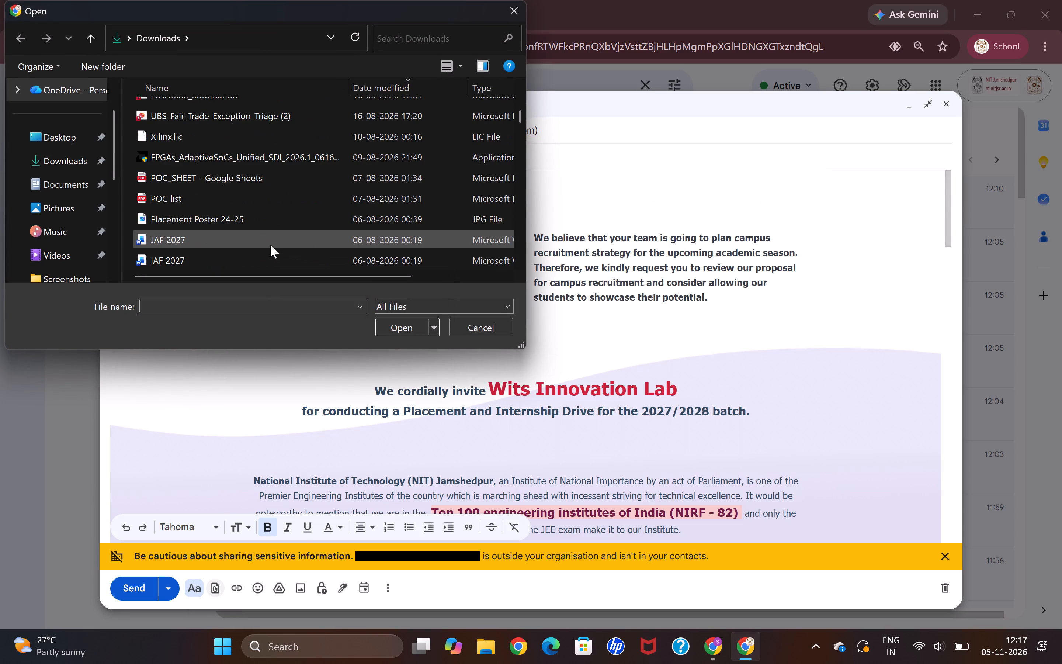
left_click(233, 218)
key("shift+Down")
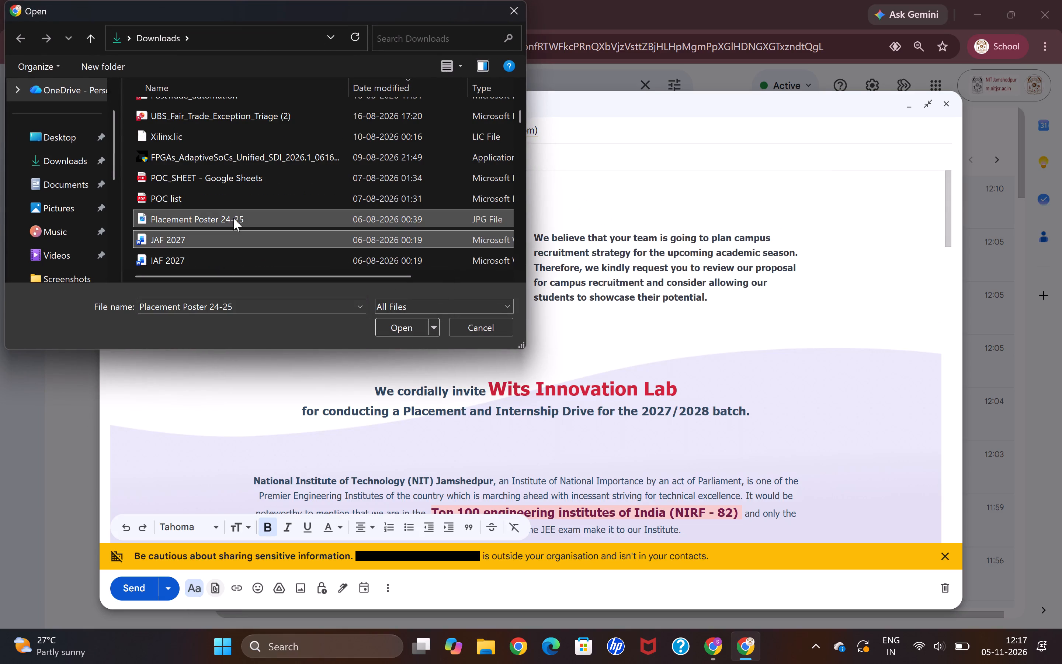